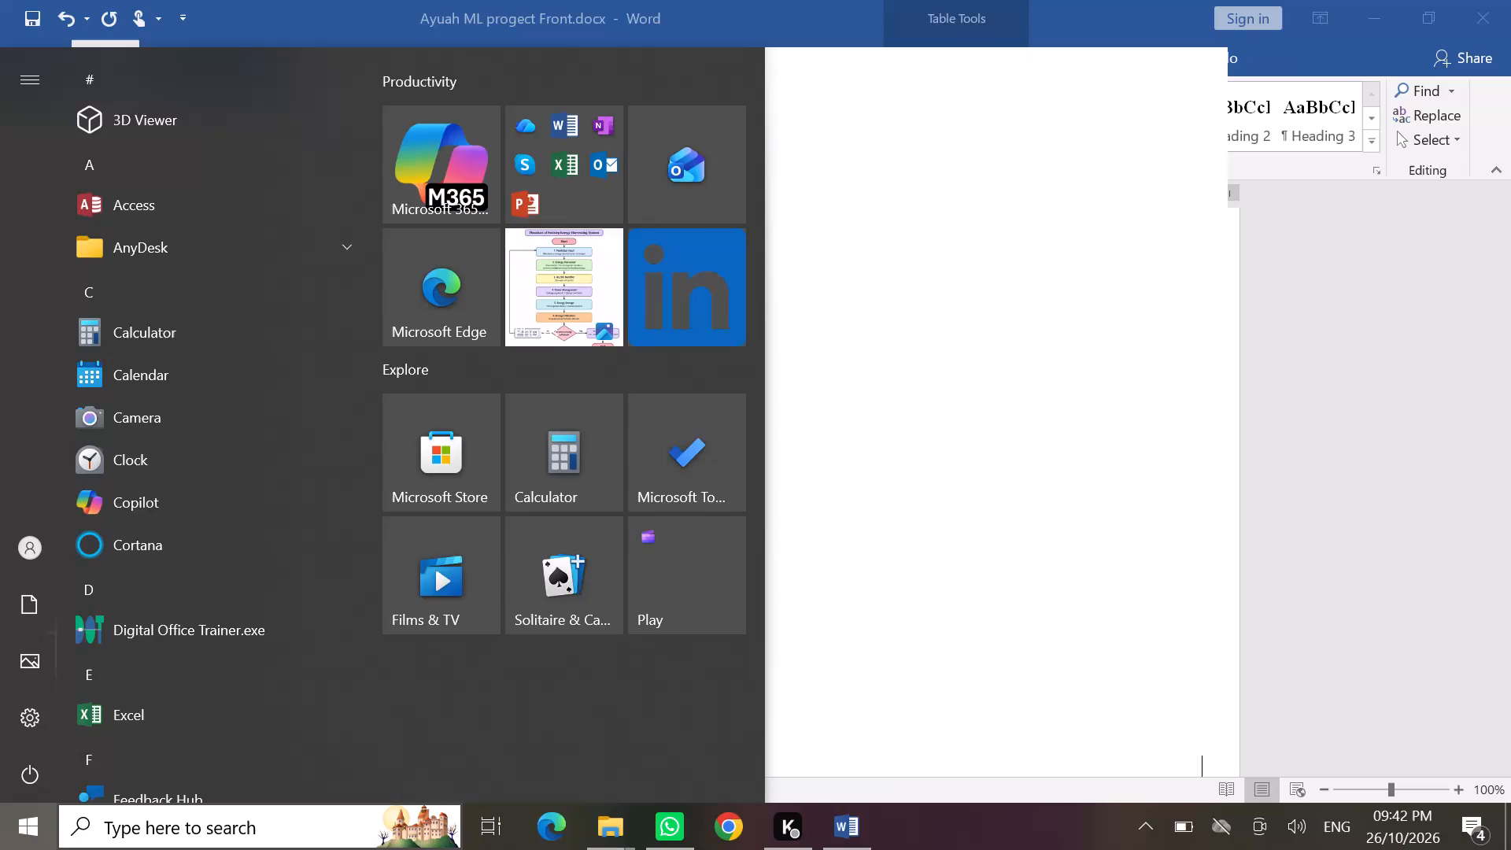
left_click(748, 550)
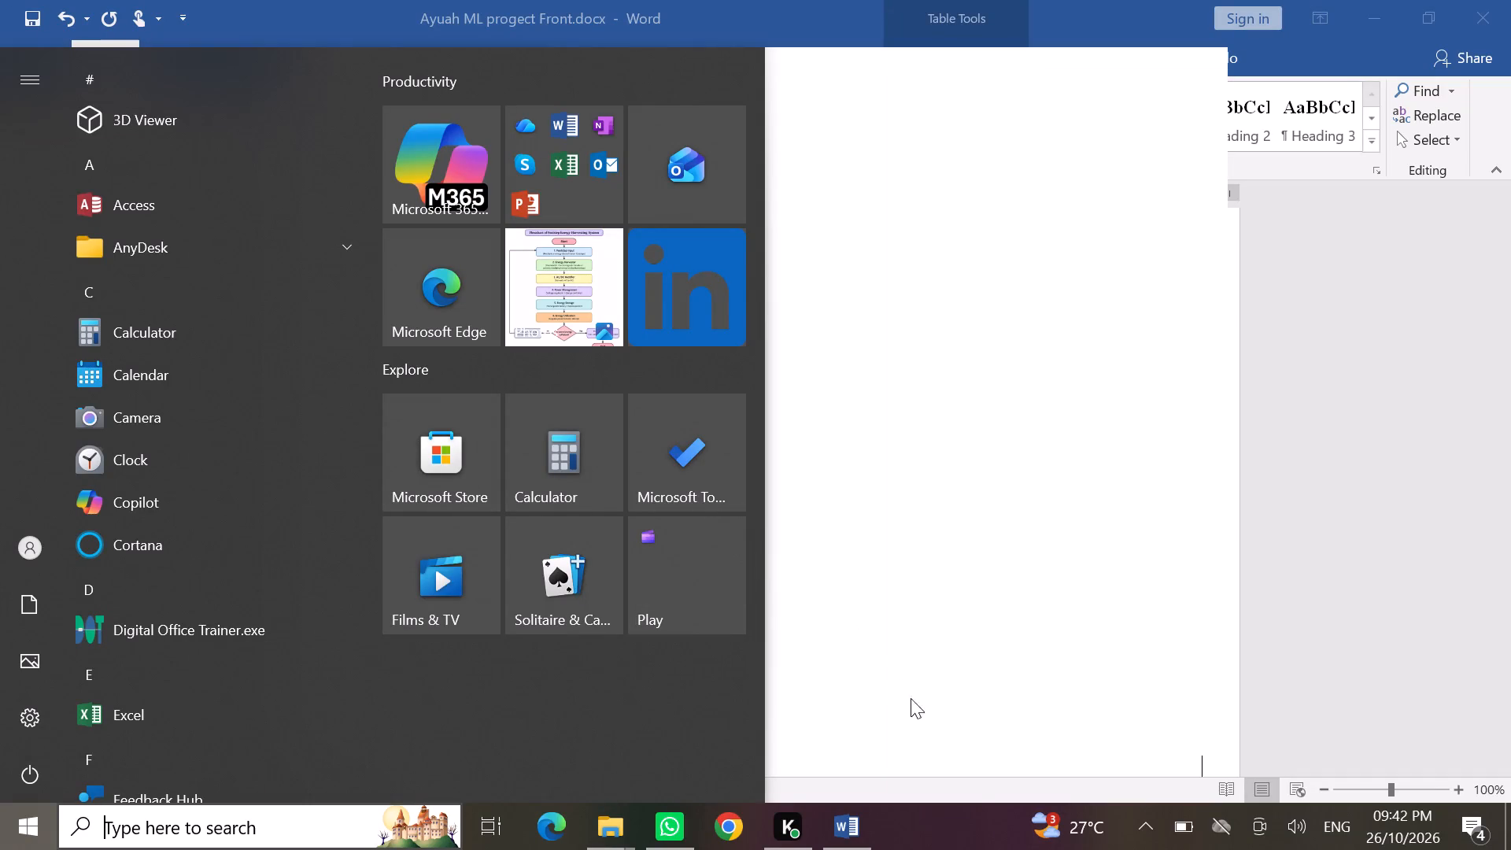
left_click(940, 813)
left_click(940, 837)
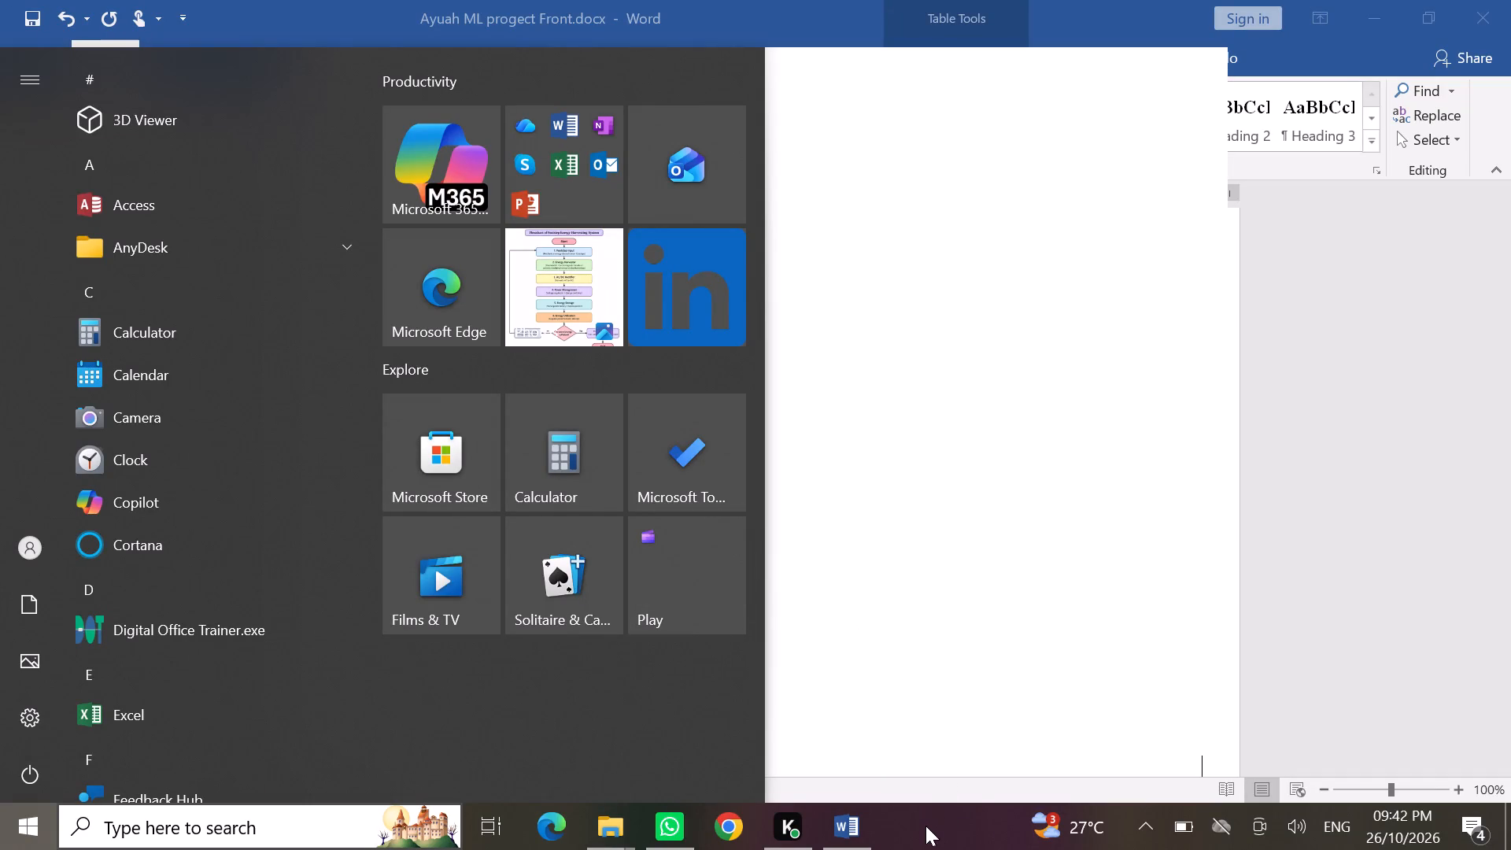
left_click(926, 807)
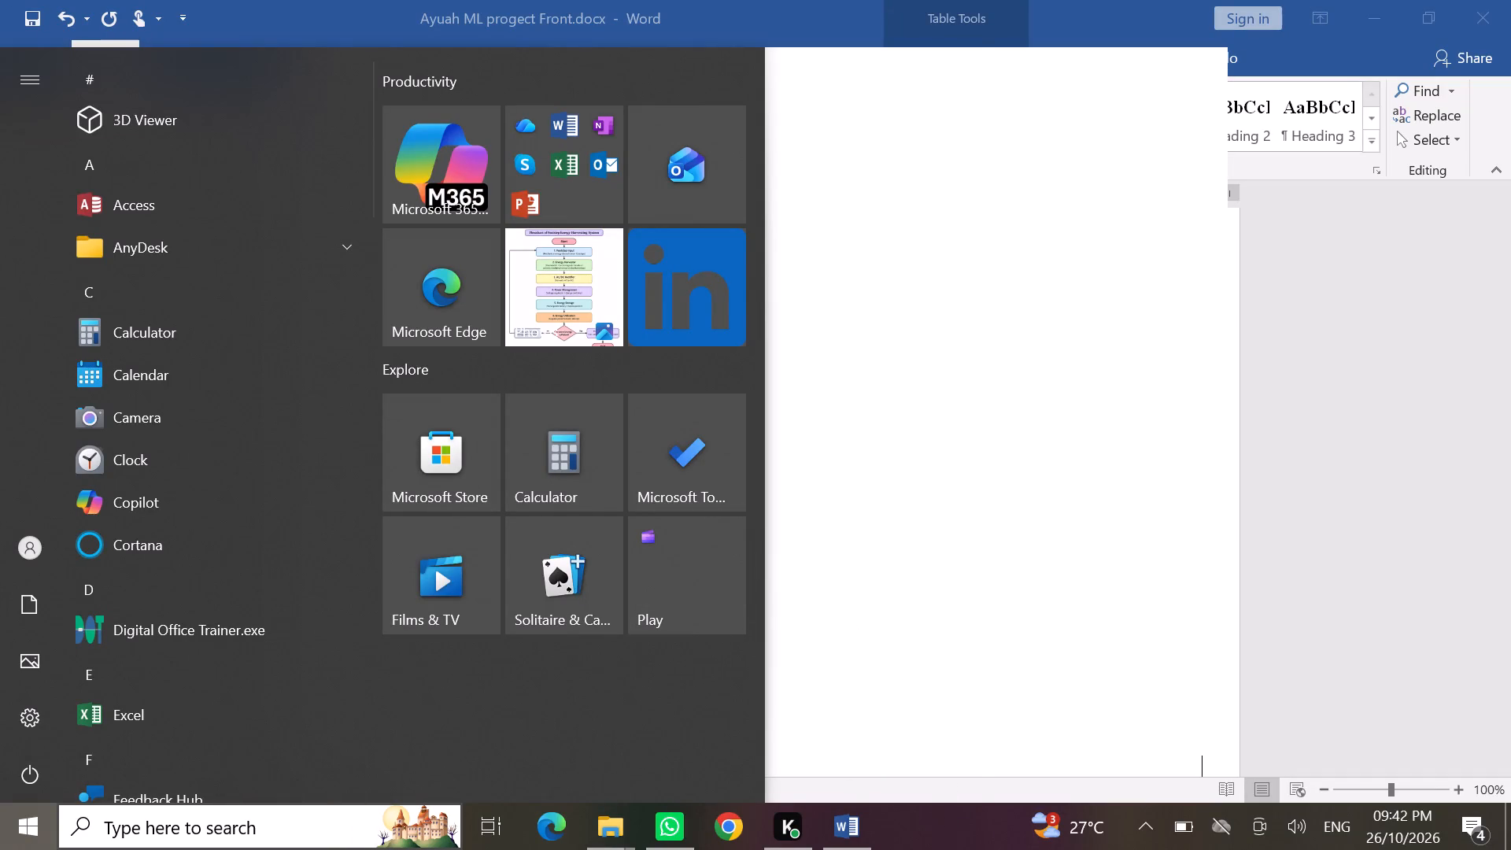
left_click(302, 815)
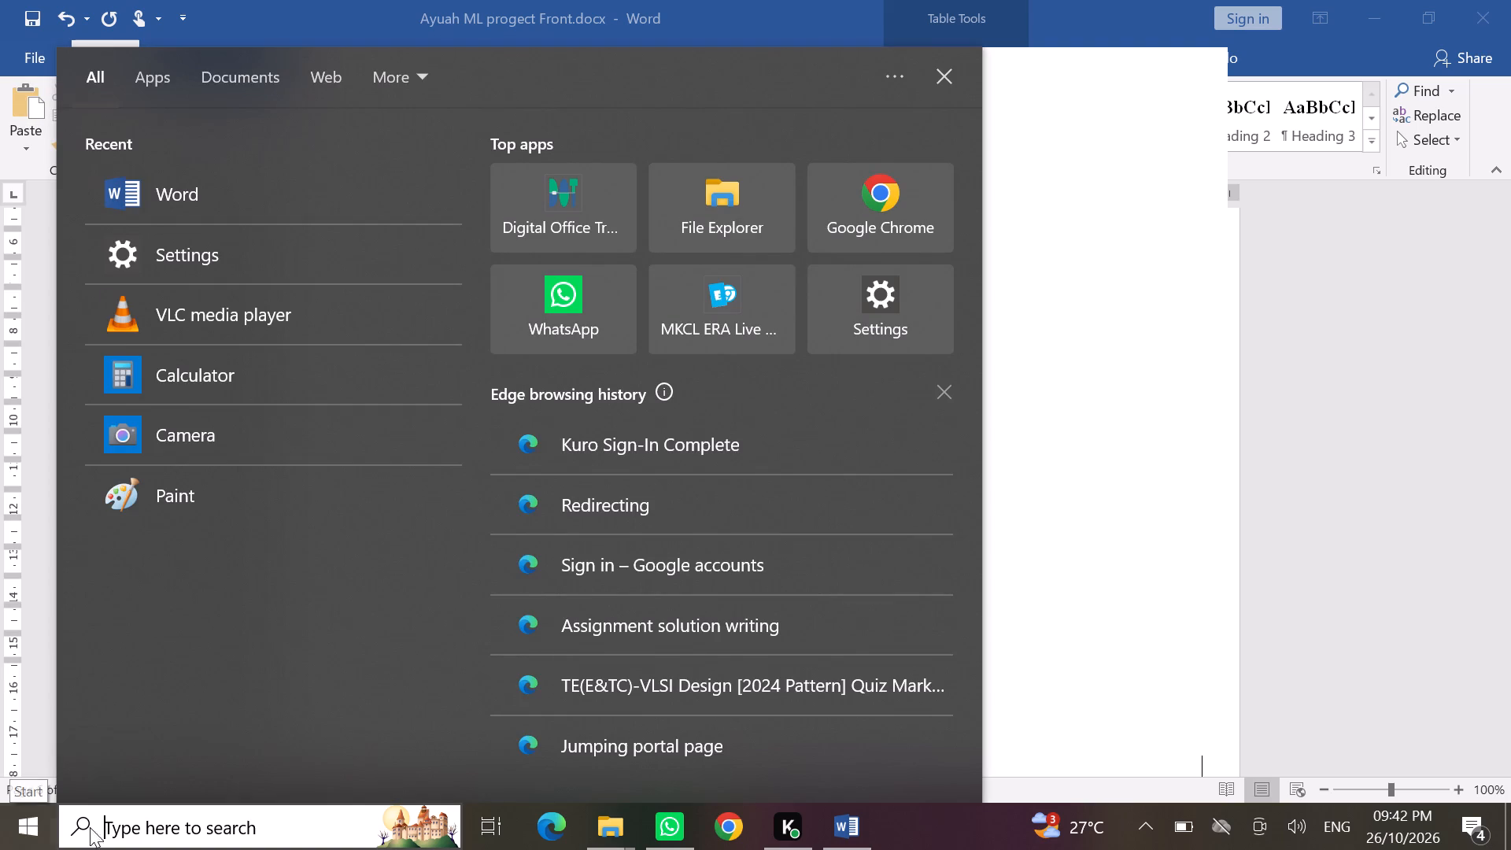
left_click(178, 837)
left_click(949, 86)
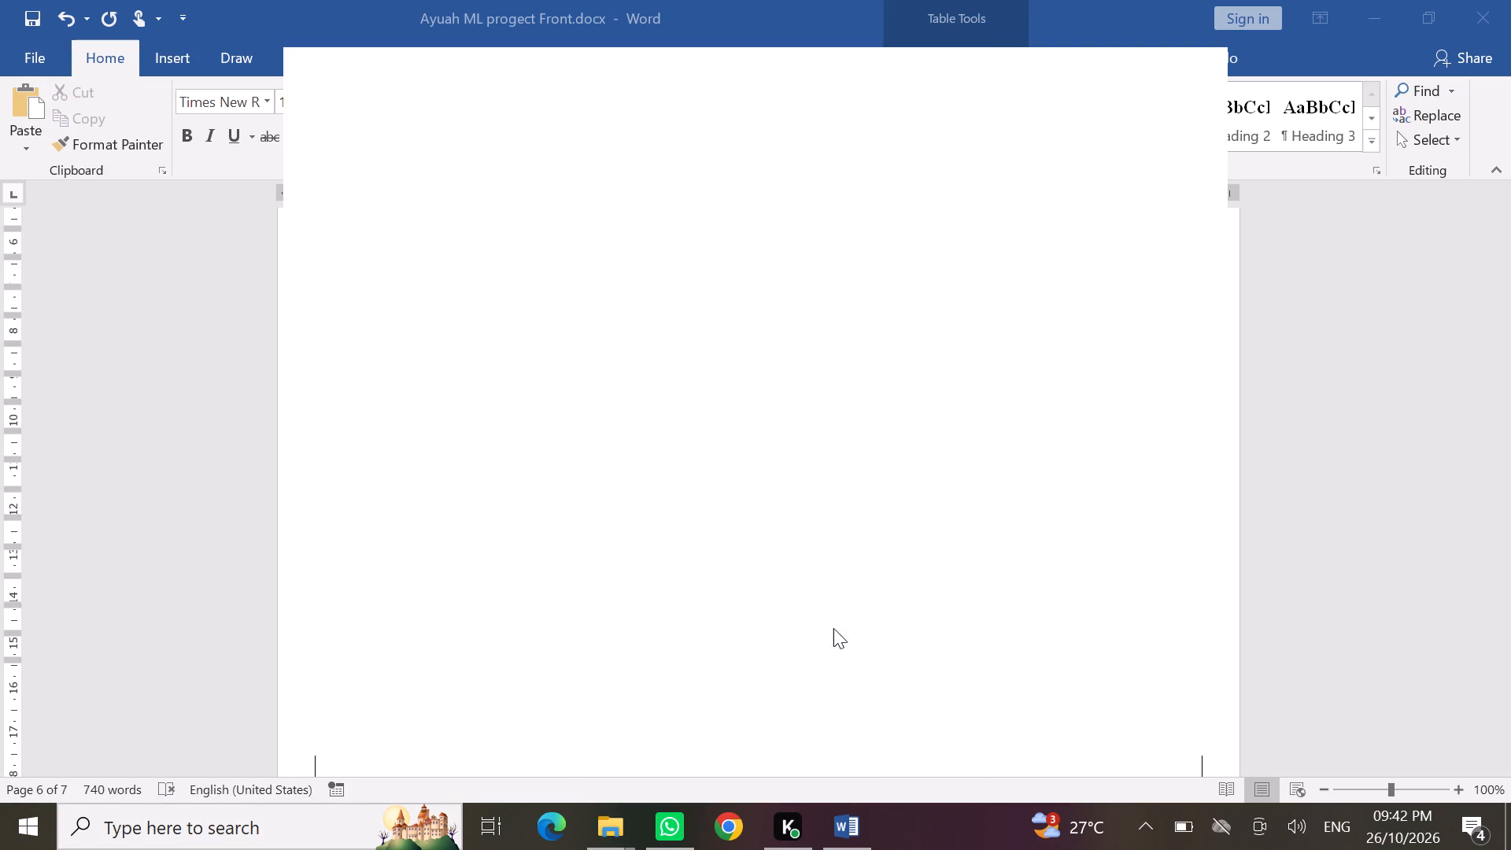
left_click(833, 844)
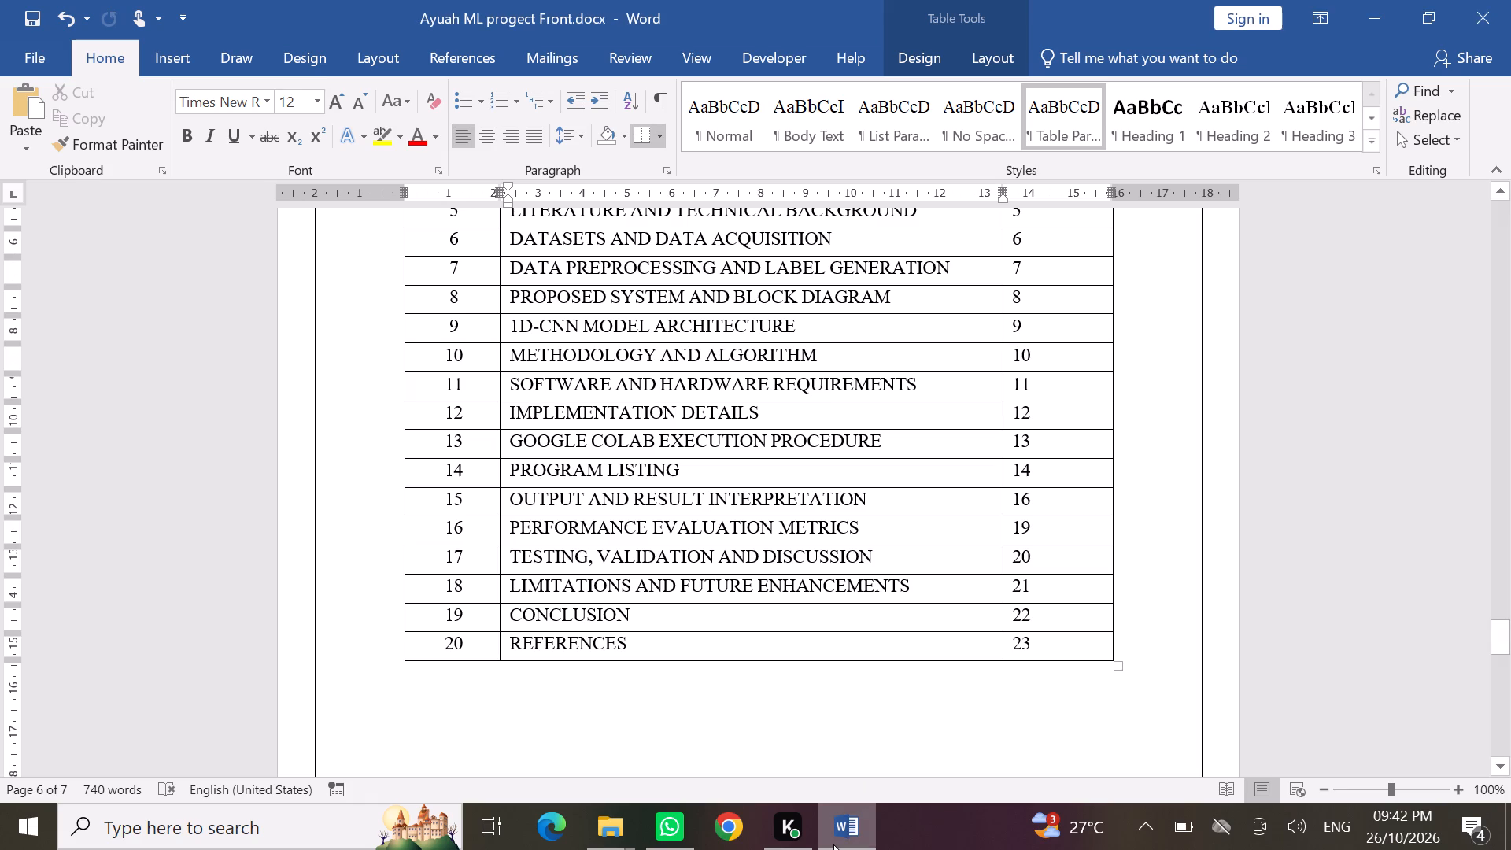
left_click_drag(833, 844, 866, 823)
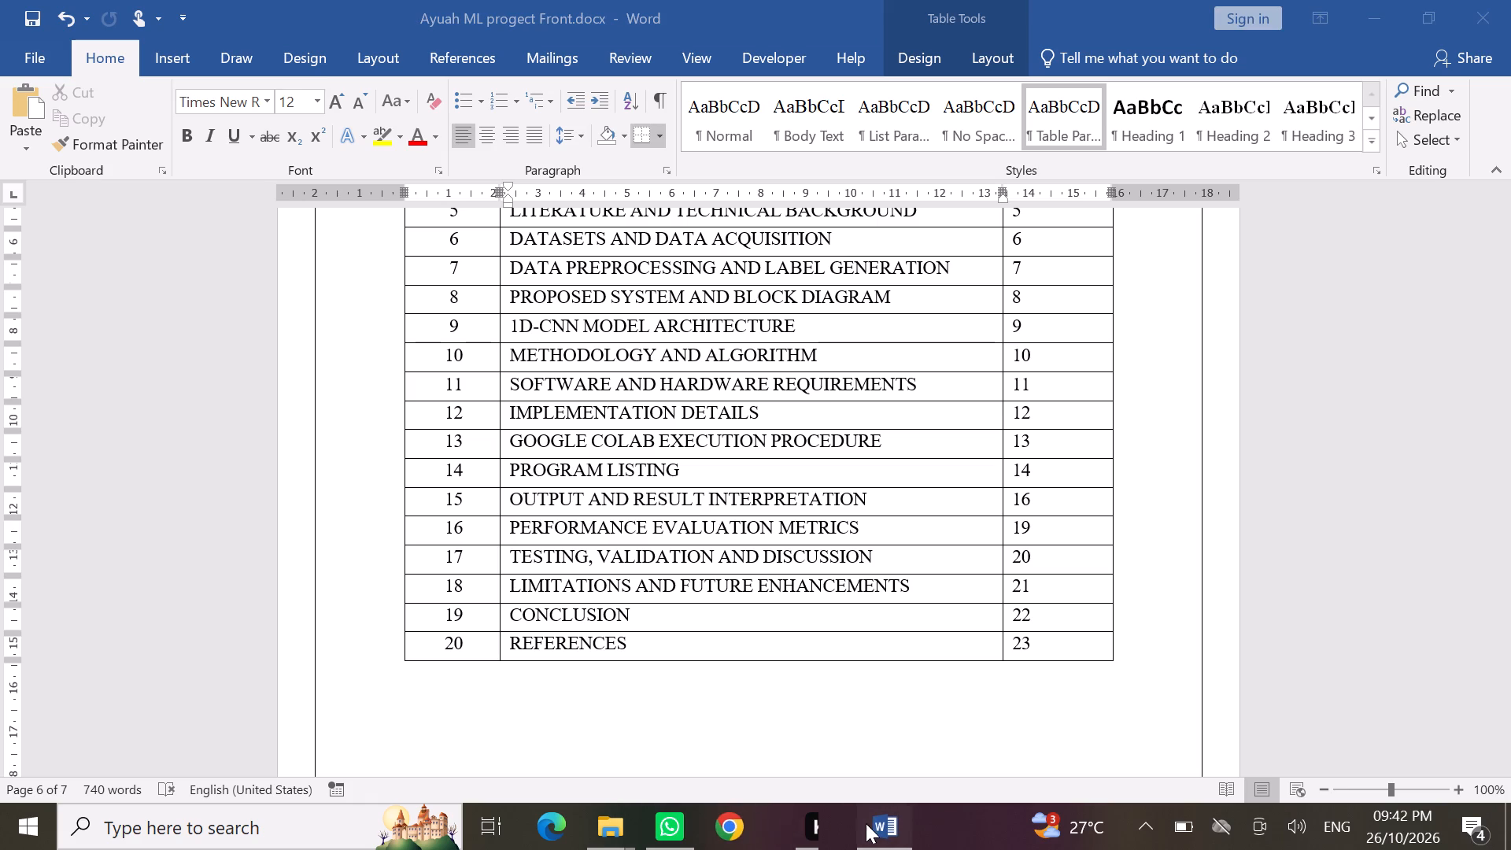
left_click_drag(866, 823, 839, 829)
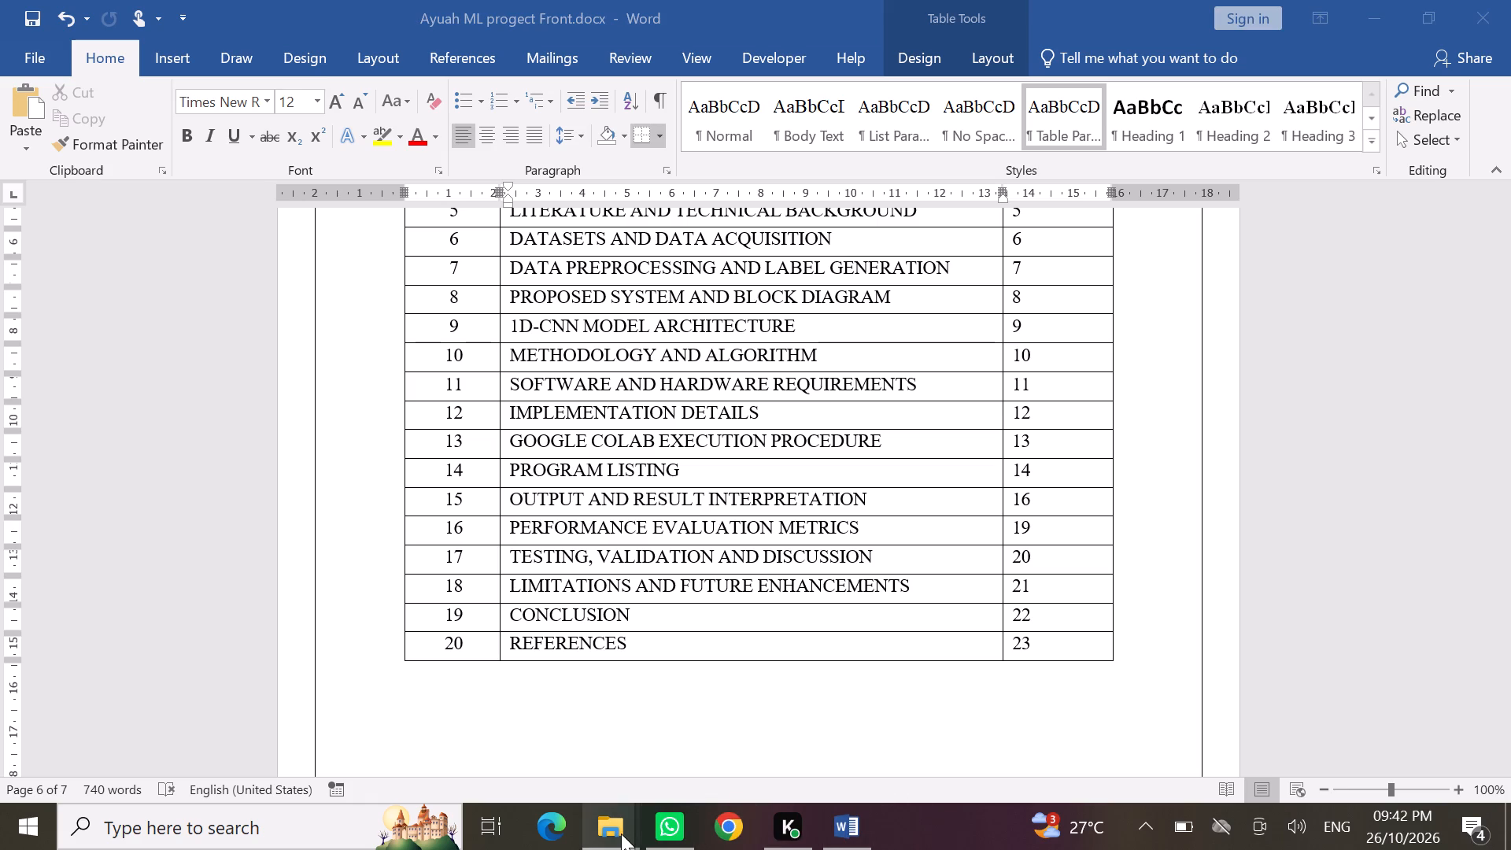
Open the document "Predictive mainteanance System.docx" from the Downloads folder.
left_click(621, 833)
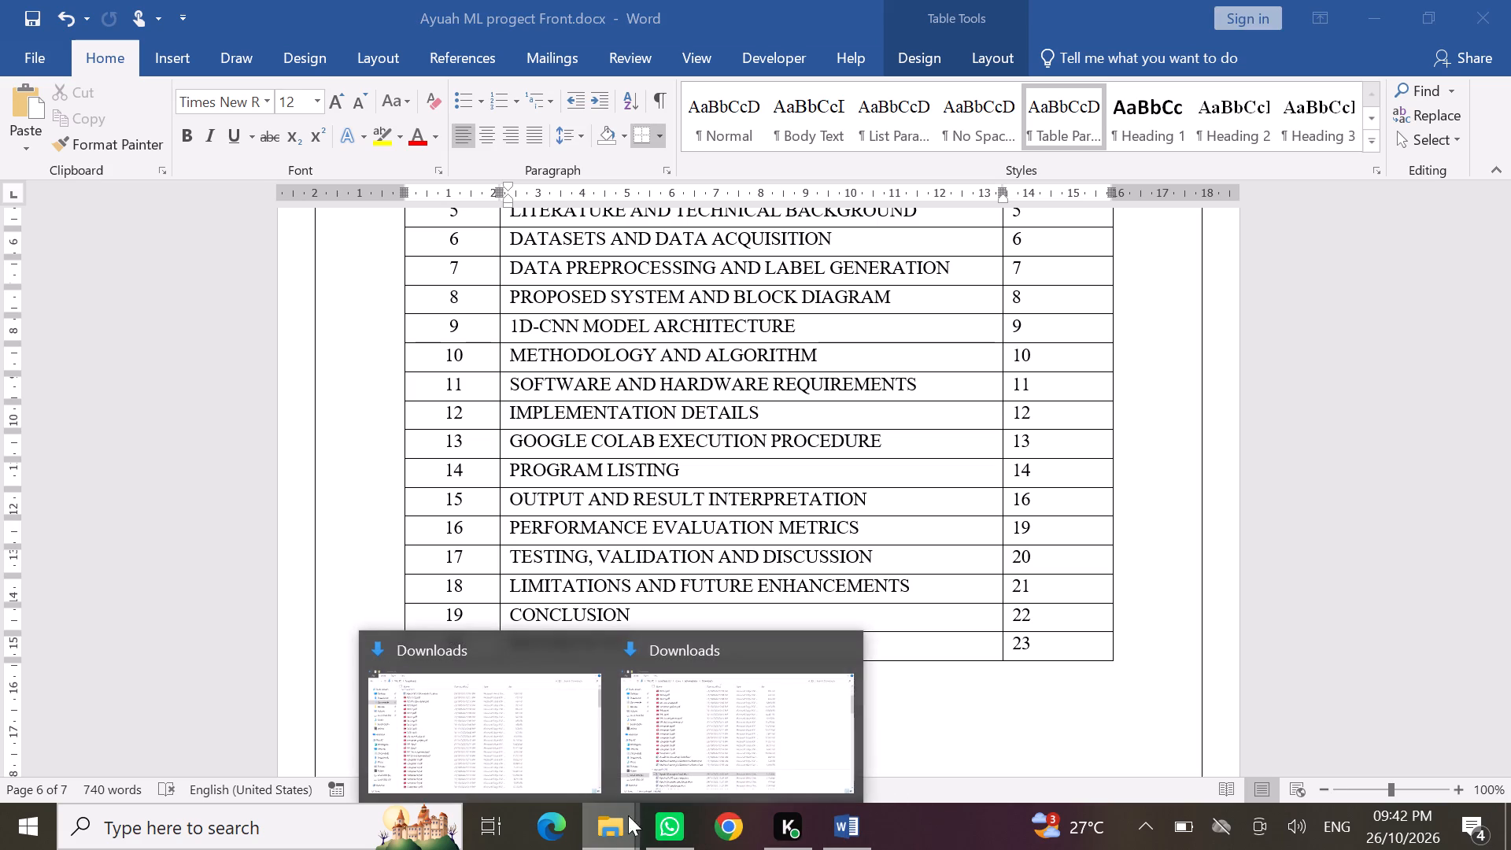
left_click(588, 645)
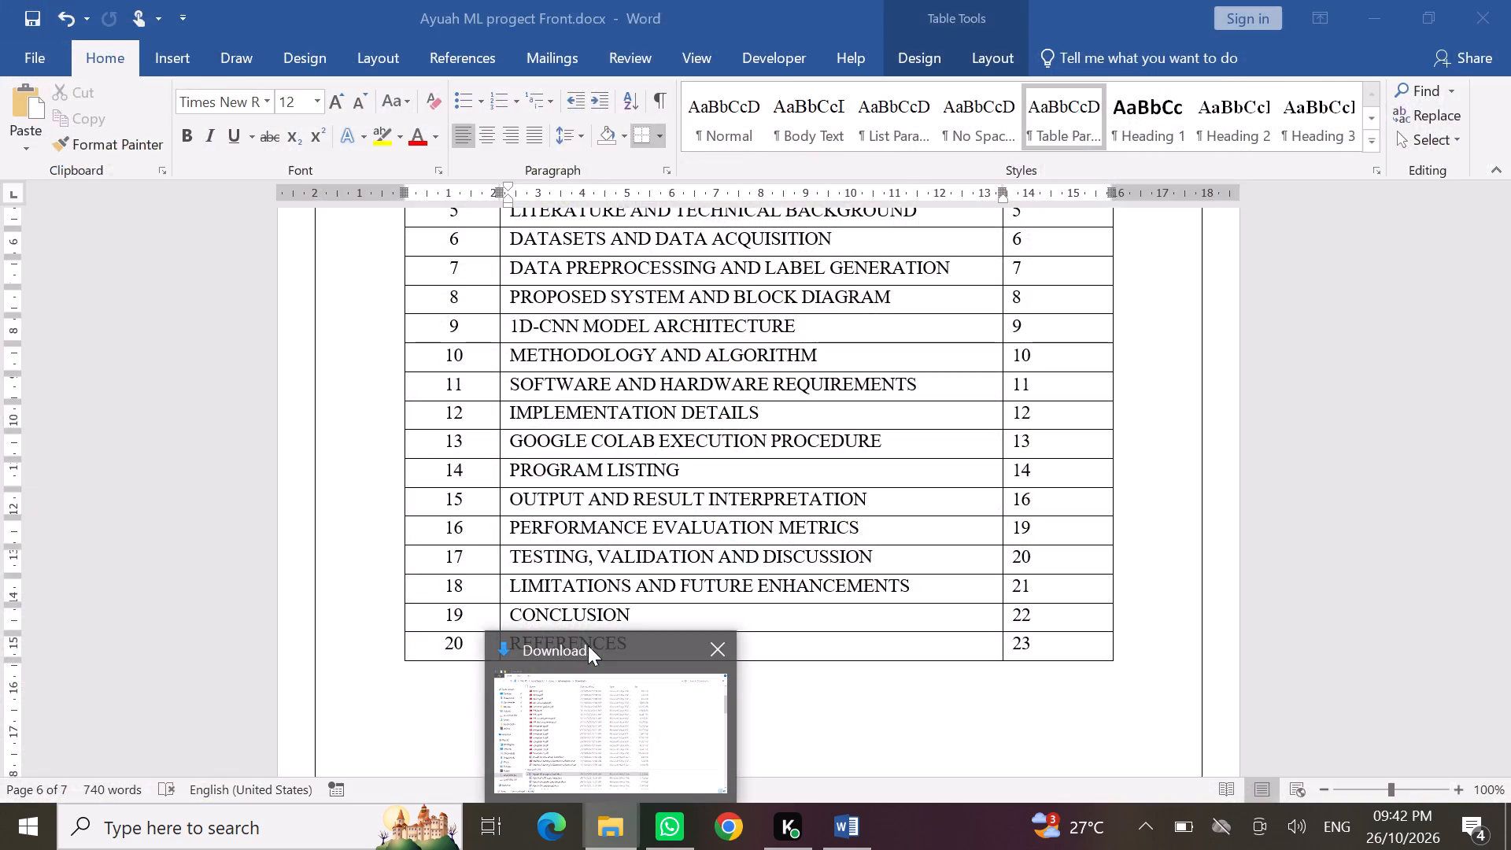
left_click(615, 694)
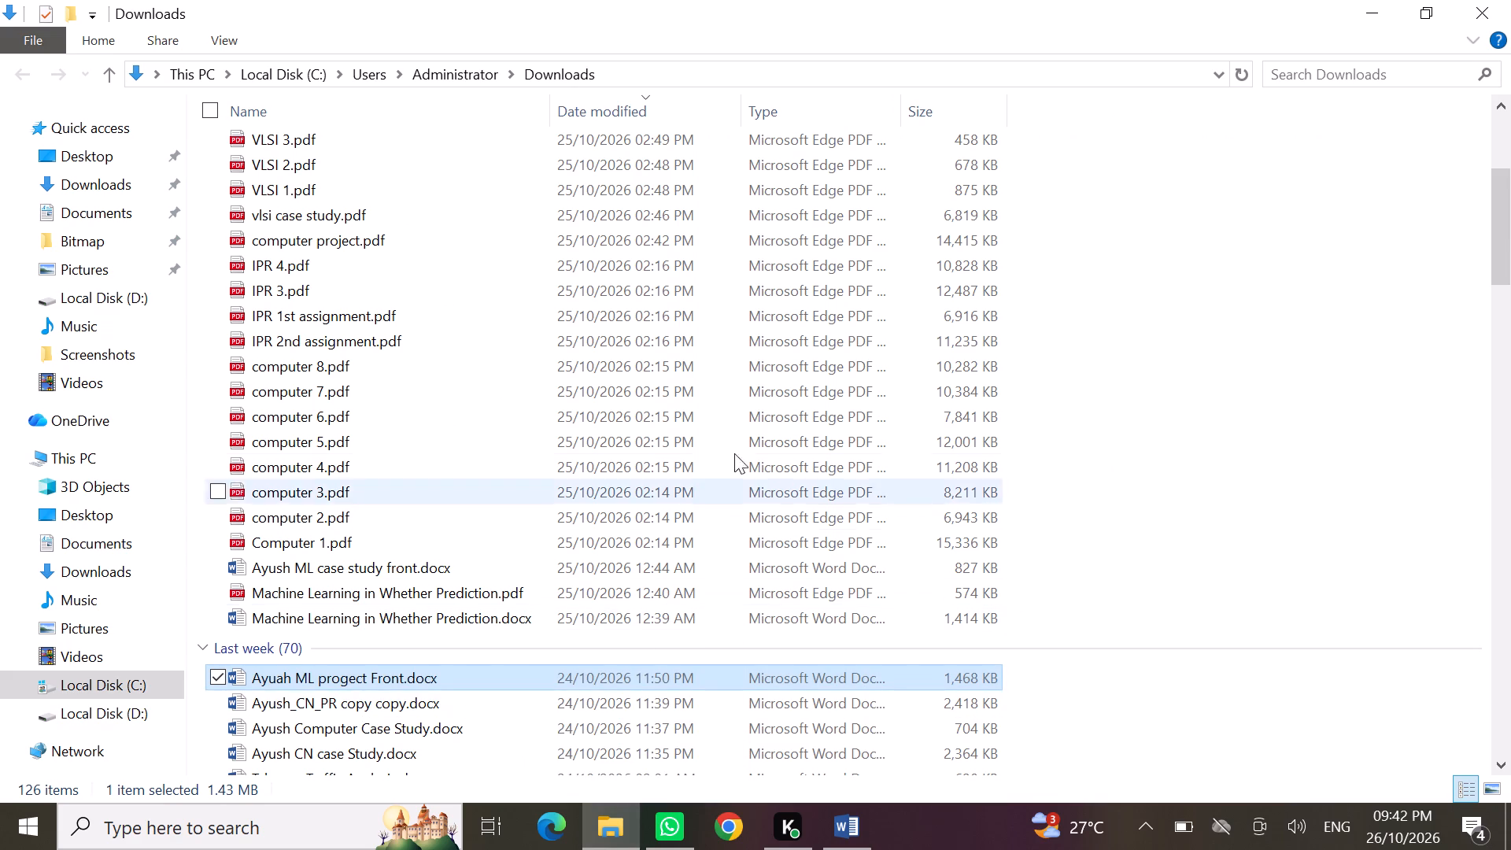
scroll(758, 419, "up", 7)
left_click(758, 419)
scroll(789, 722, "up", 3)
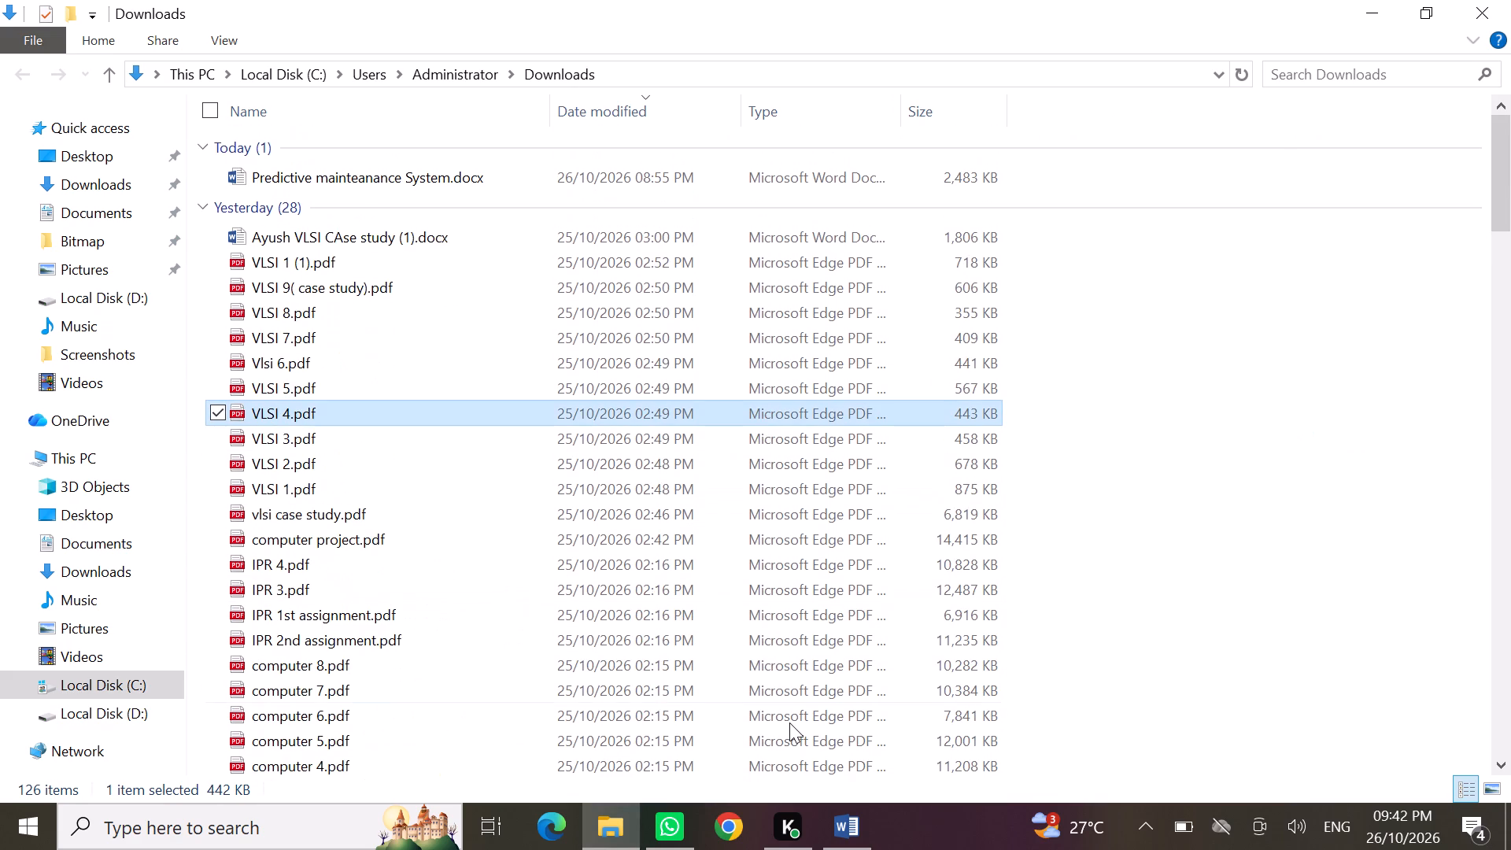
double_click(677, 176)
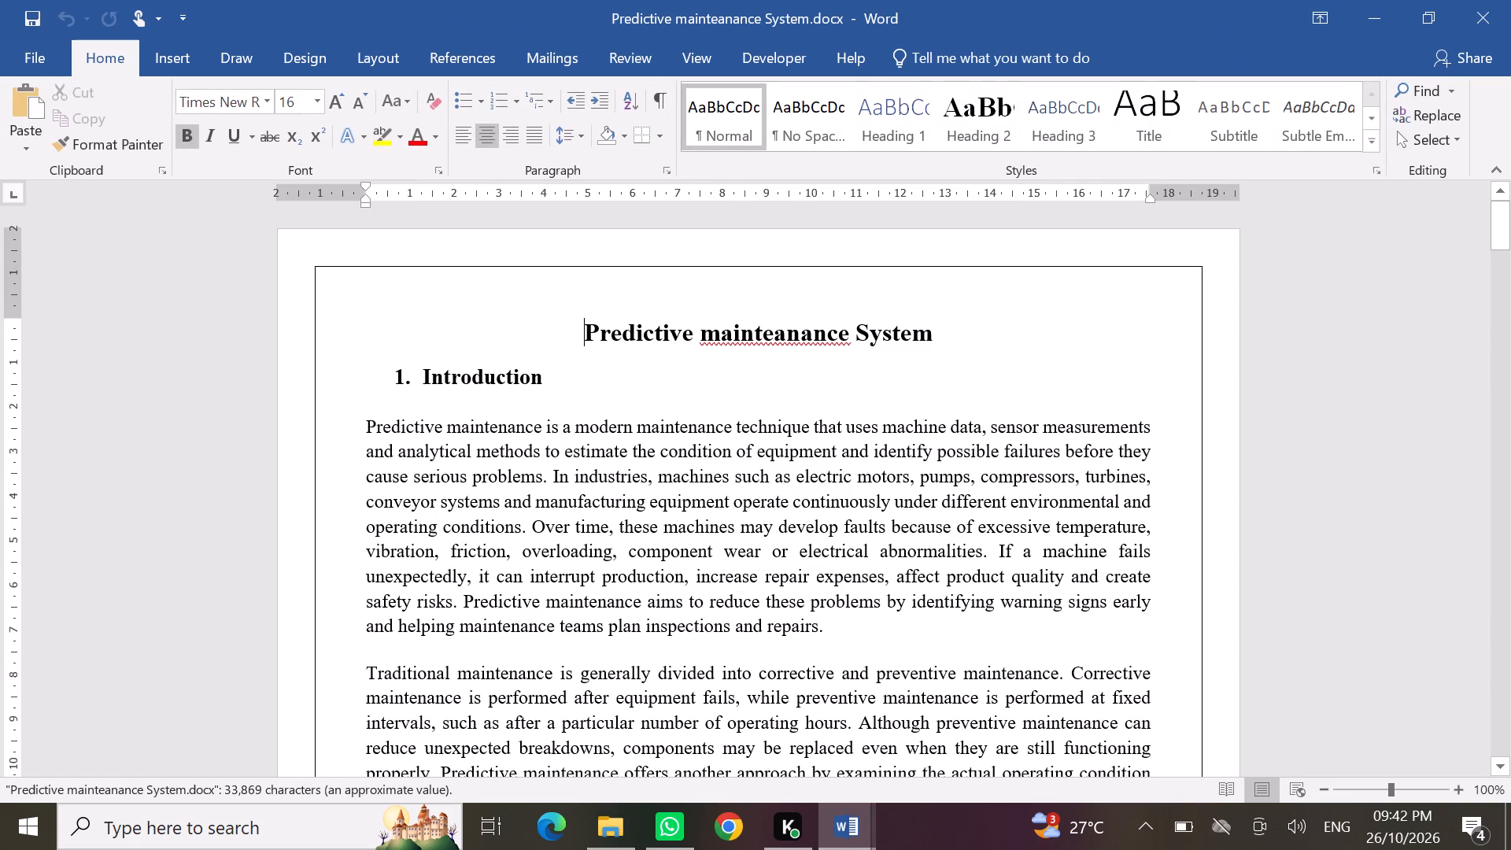
Review the report's page layout from the Introduction to the page before section 5, looking for text spilling onto nearly empty pages.
scroll(690, 471, "down", 2)
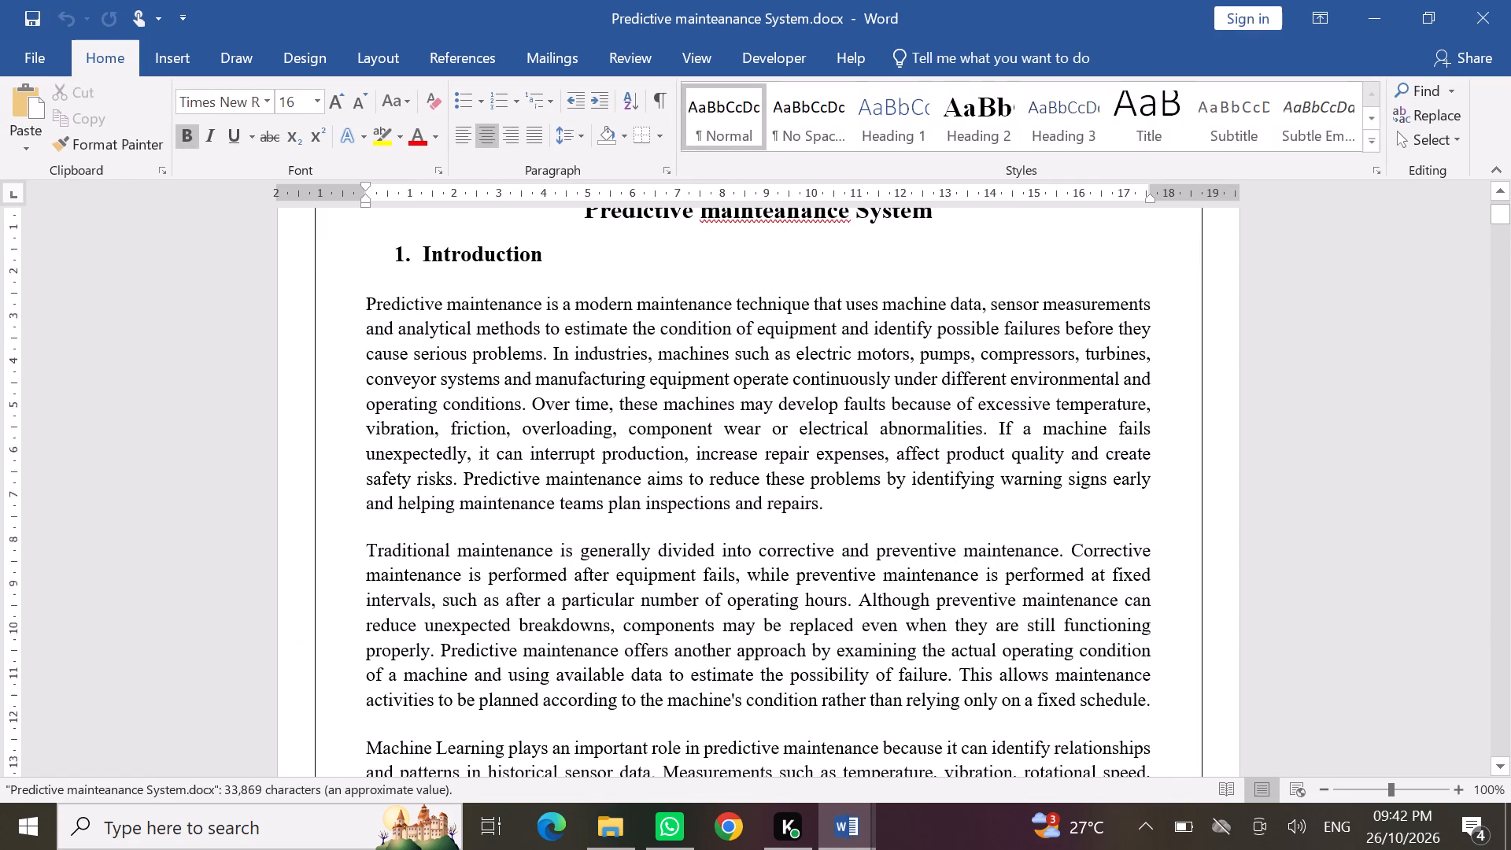
scroll(690, 471, "down", 7)
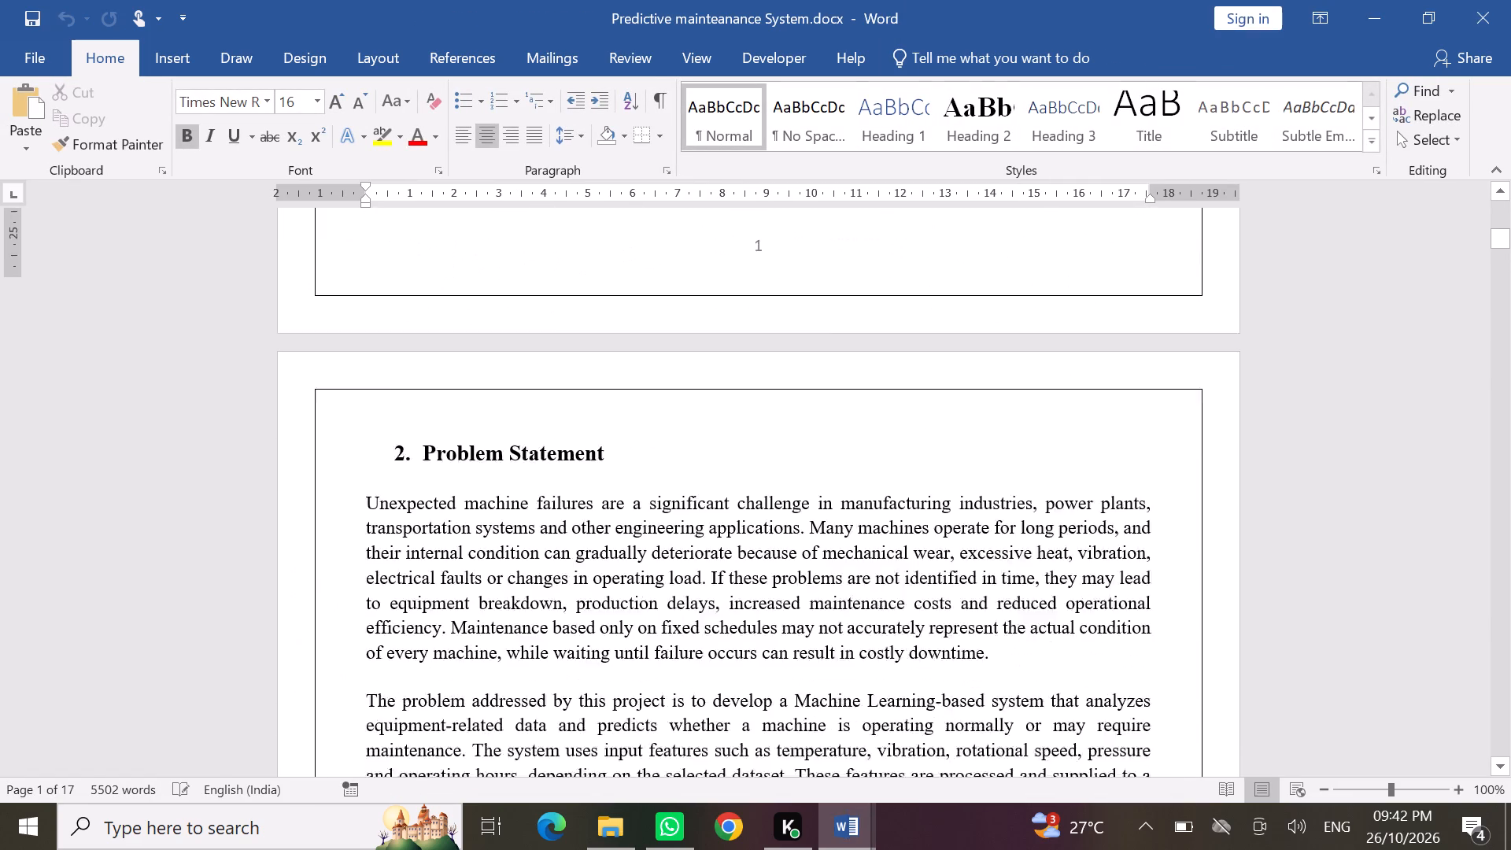
scroll(690, 471, "down", 7)
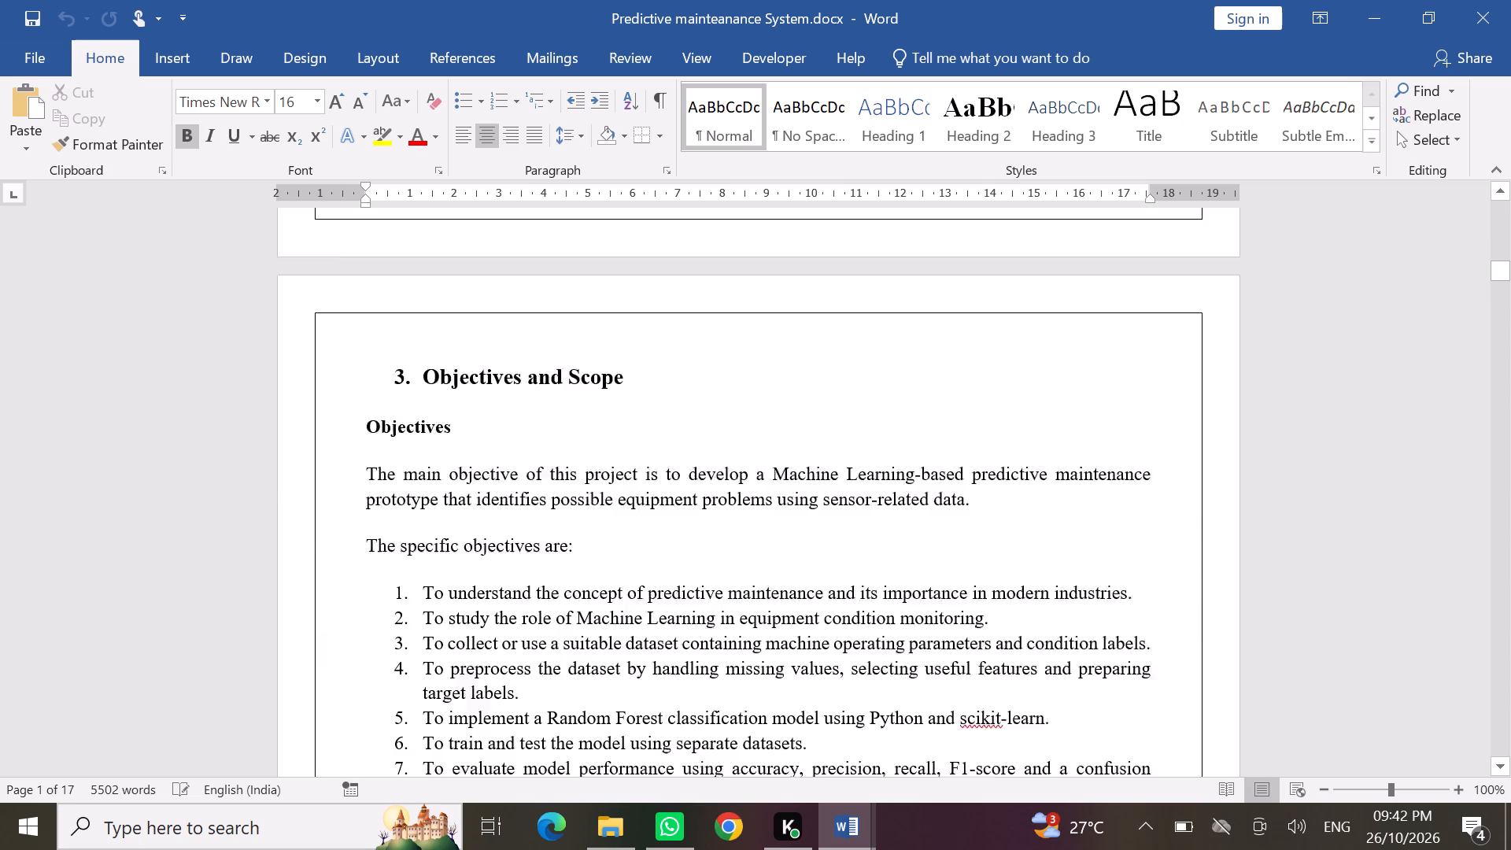
scroll(690, 471, "down", 1)
scroll(700, 391, "down", 2)
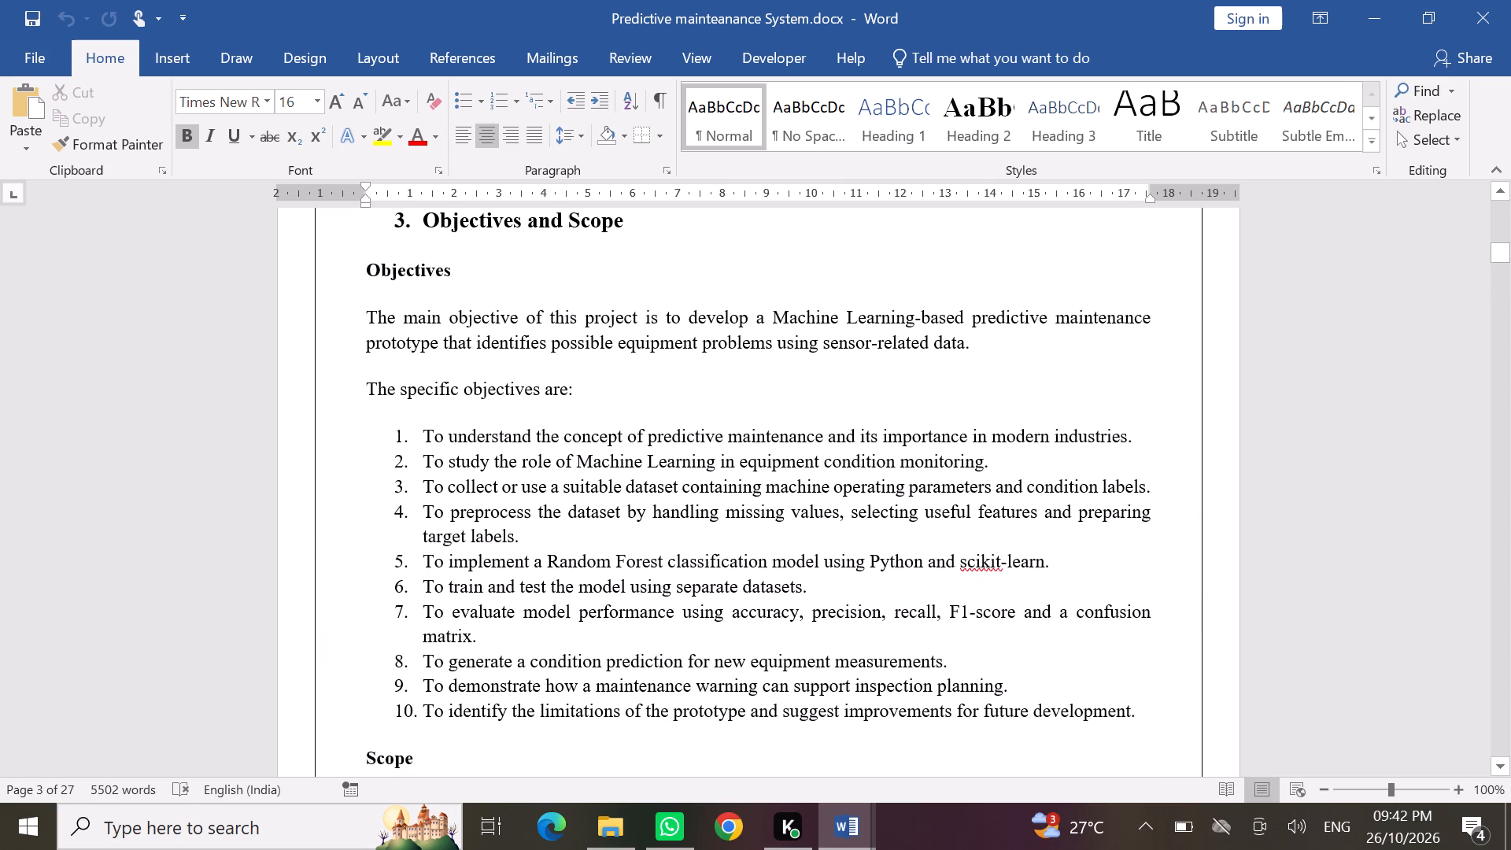
scroll(700, 391, "down", 4)
left_click(700, 391)
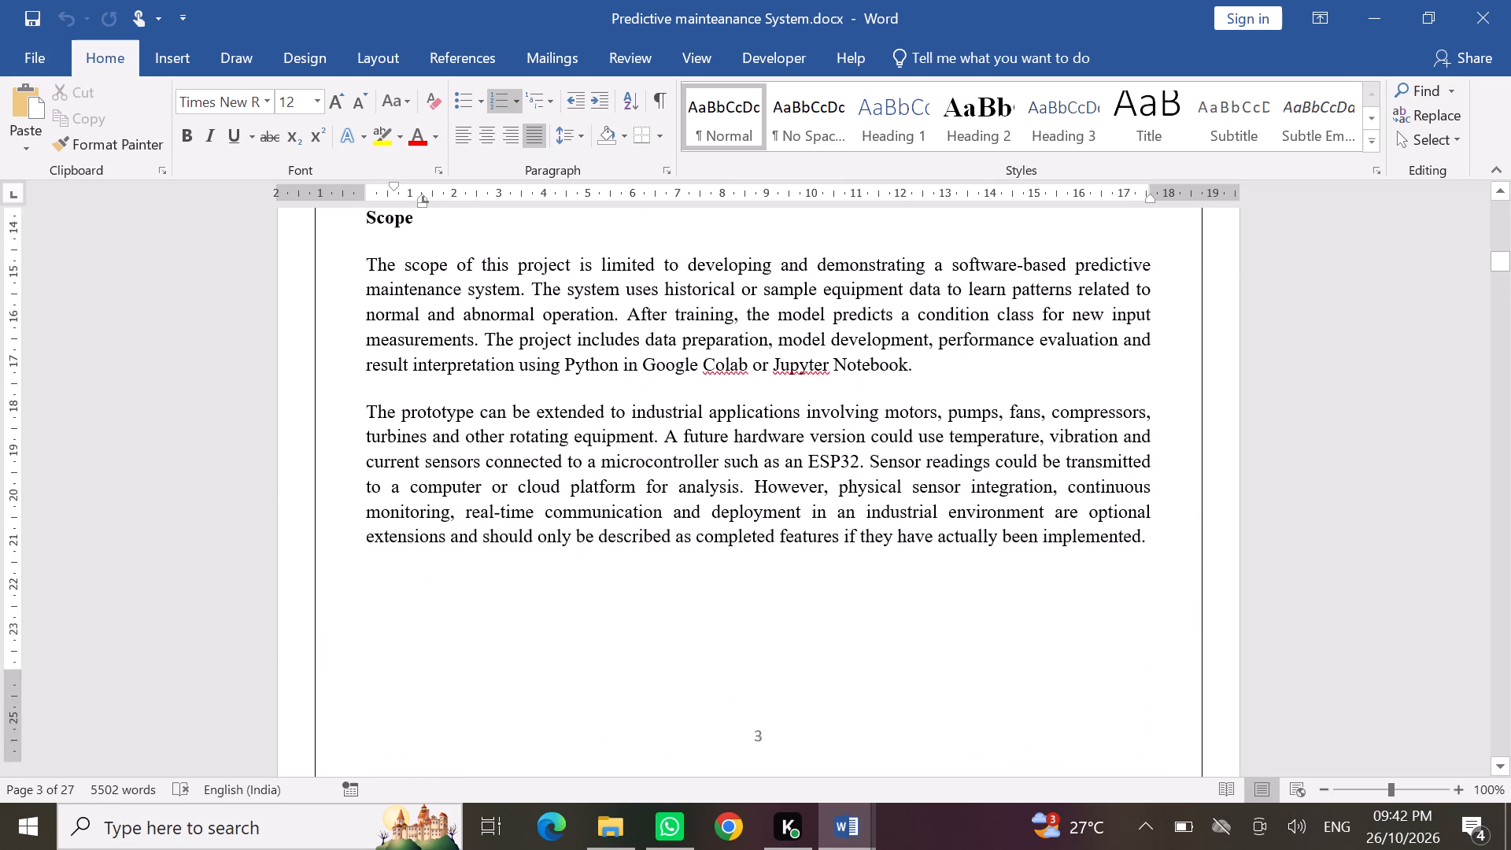
scroll(700, 391, "down", 5)
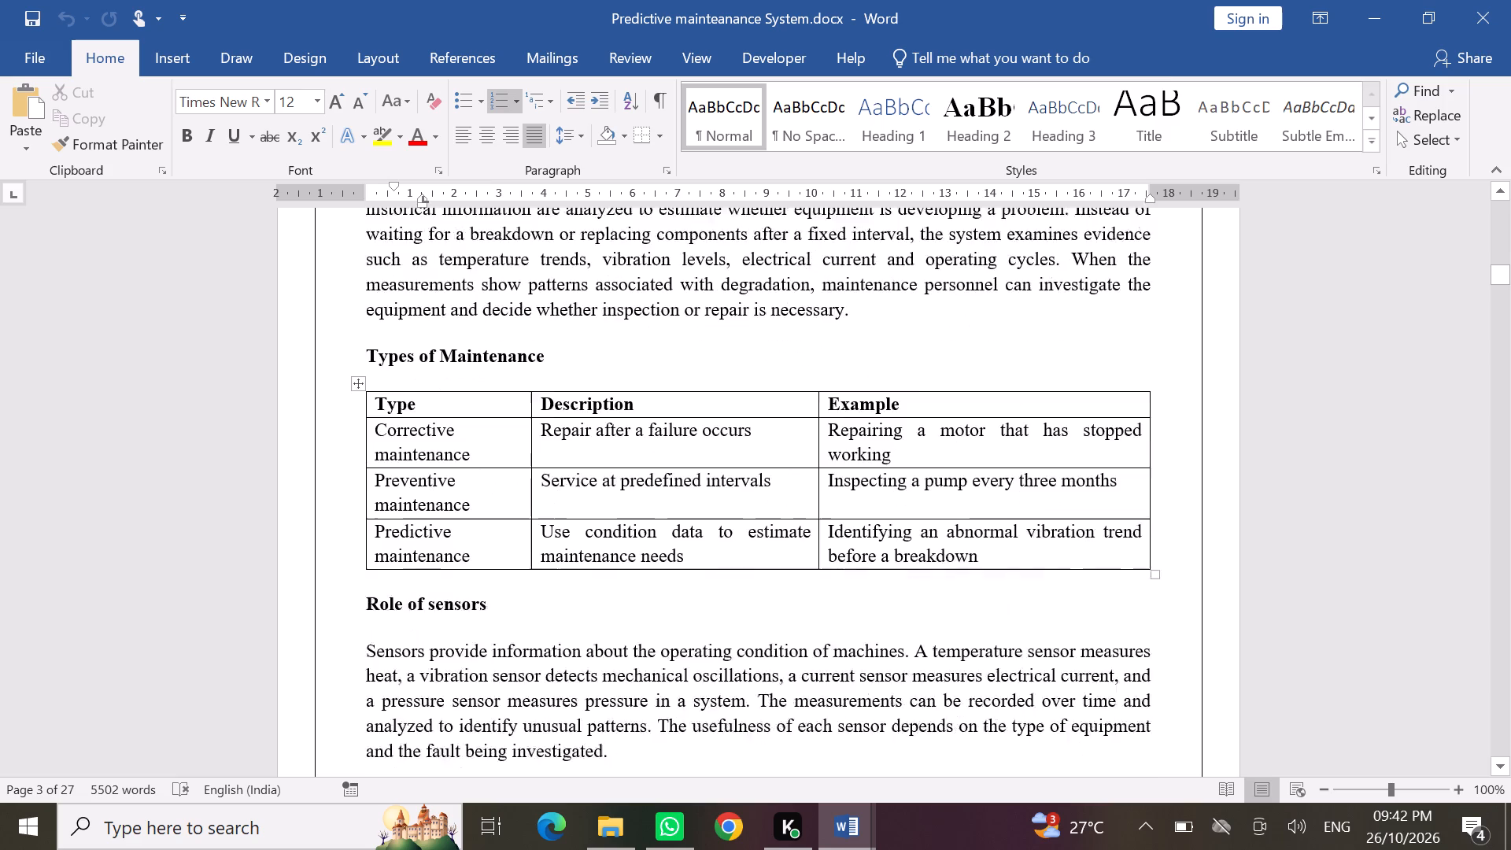
scroll(700, 391, "down", 8)
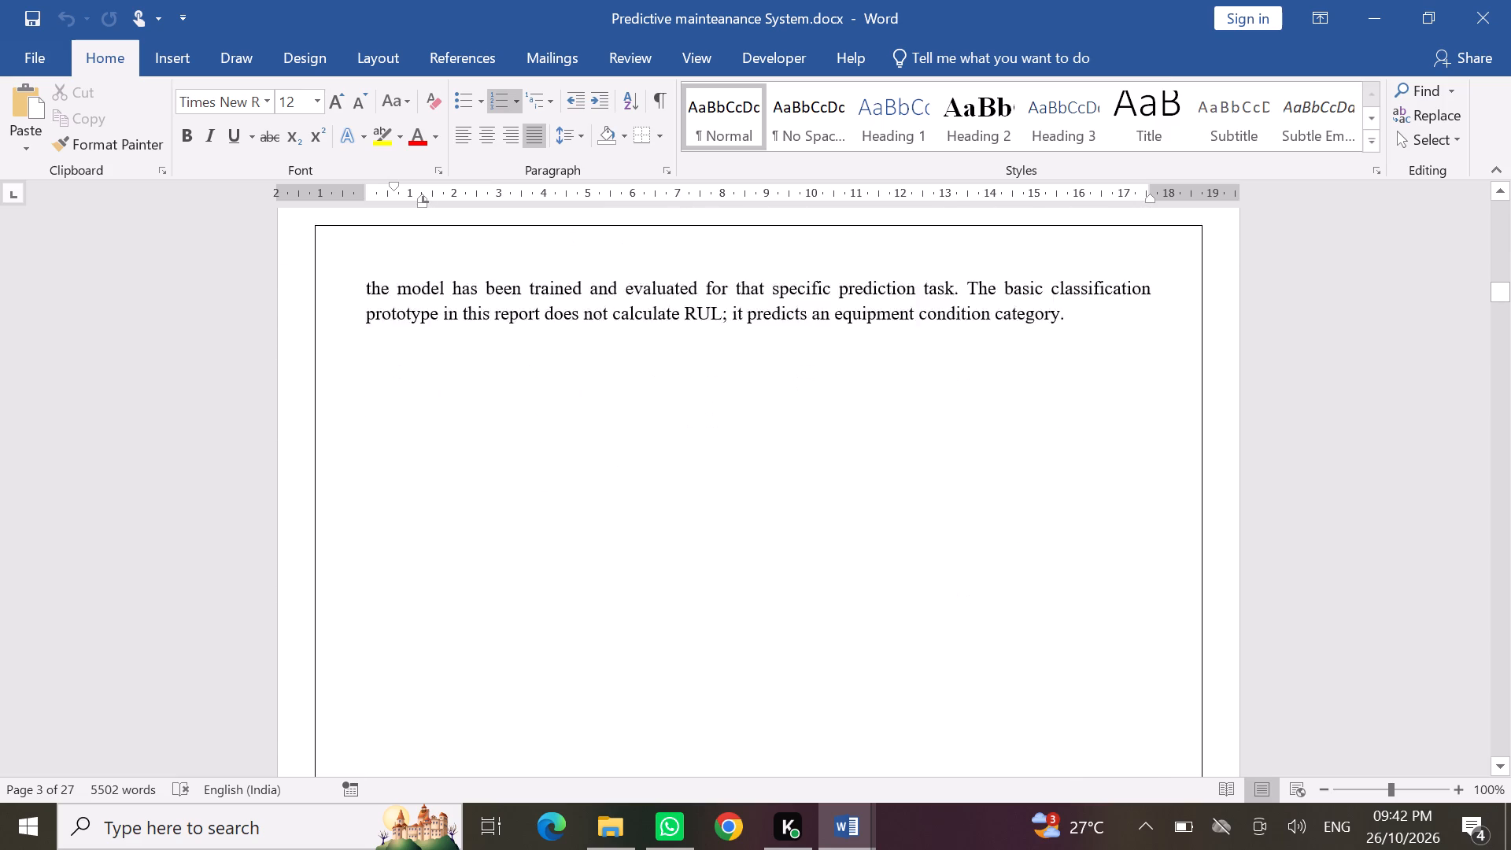
scroll(700, 391, "down", 4)
Delete the end of the Remaining Useful Life paragraph, from "Such a number is meaningful only when" through "equipment condition category.".
scroll(700, 391, "up", 6)
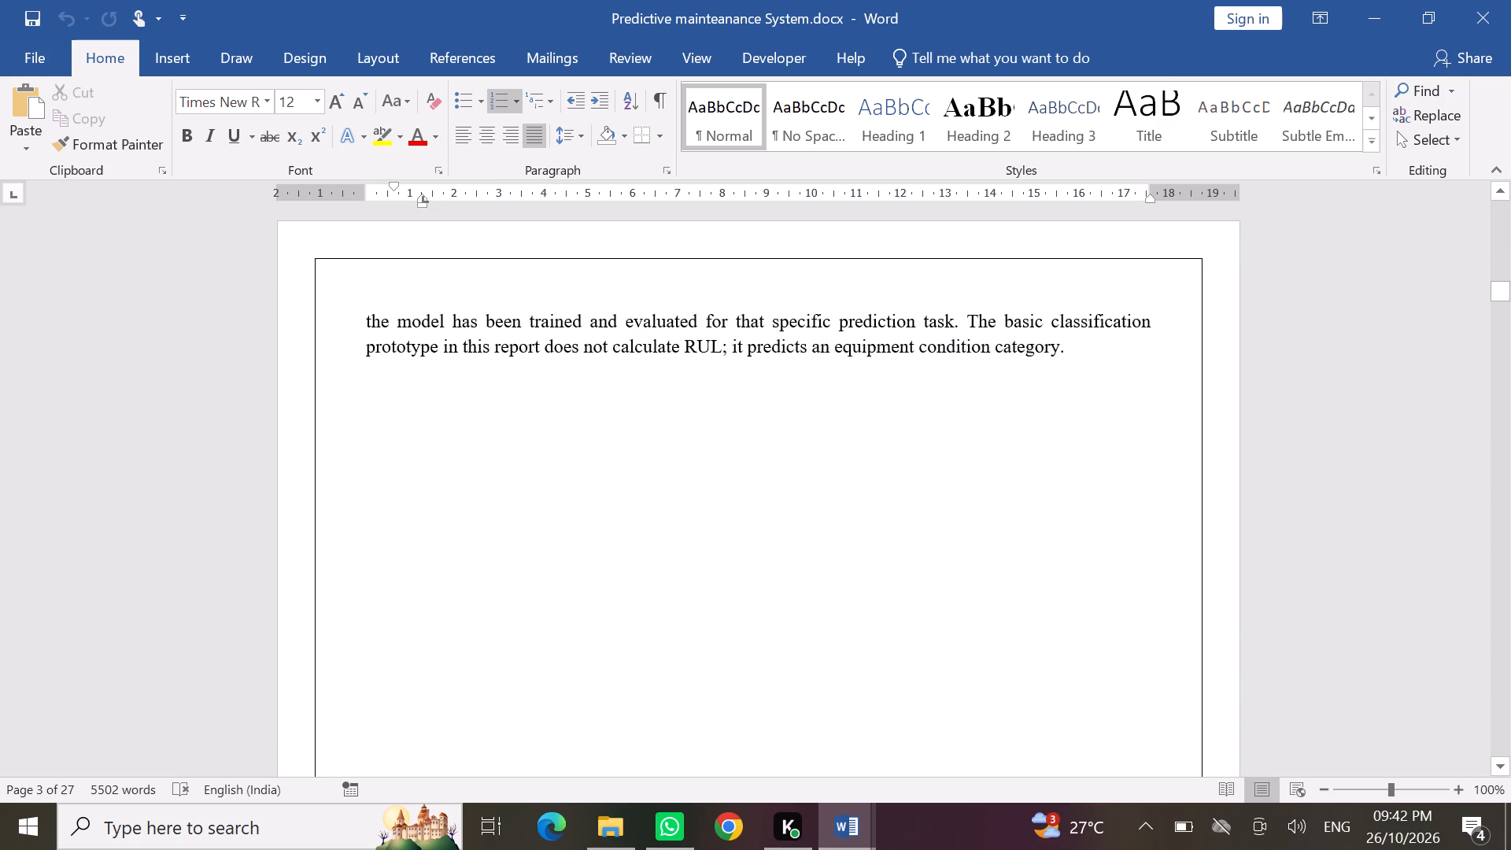
scroll(700, 391, "up", 2)
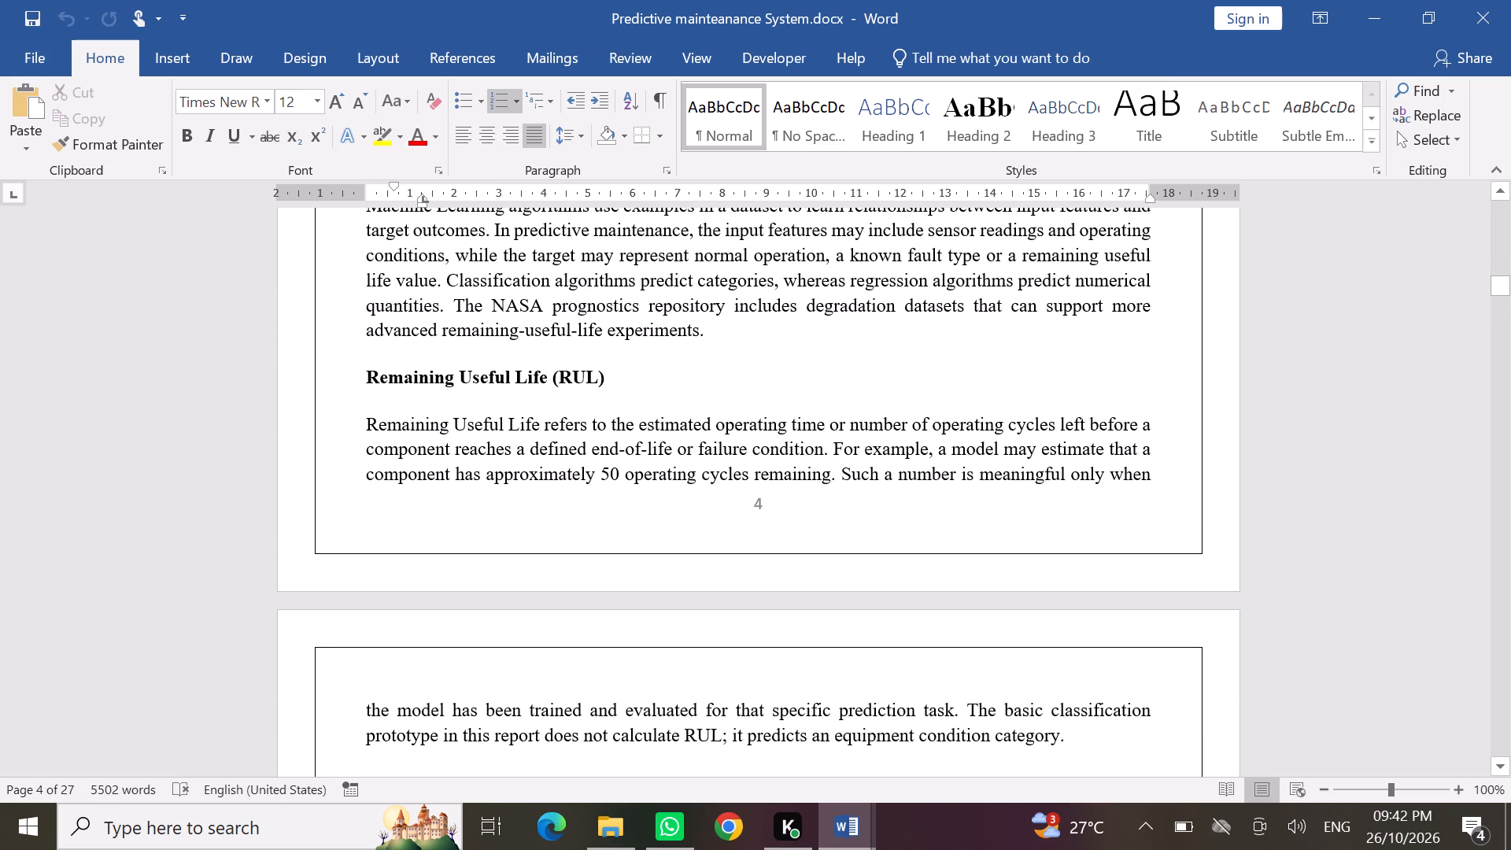
scroll(700, 391, "down", 1)
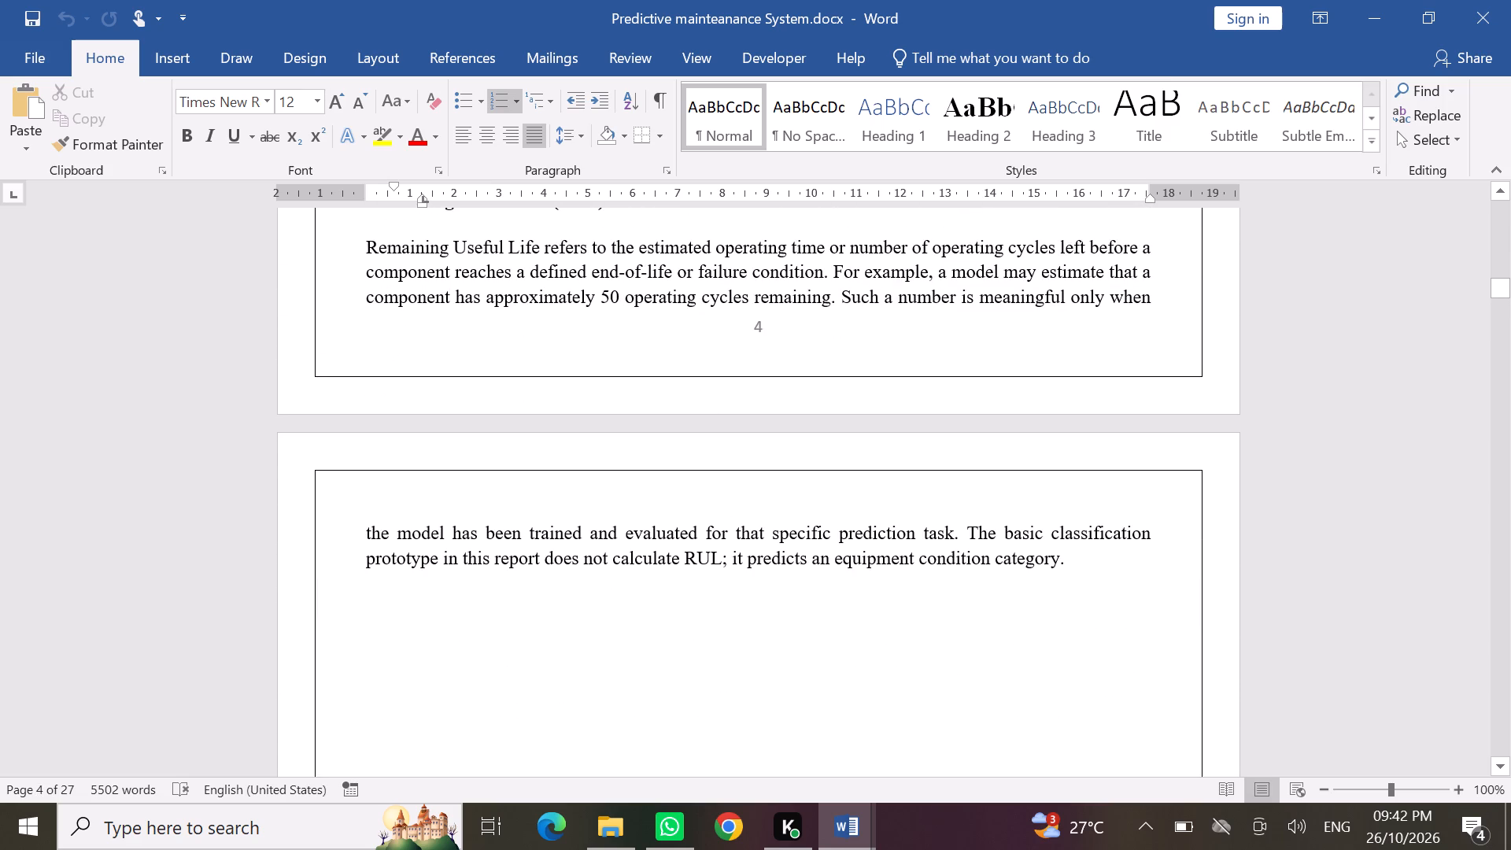
left_click(846, 286)
left_click_drag(846, 288, 966, 430)
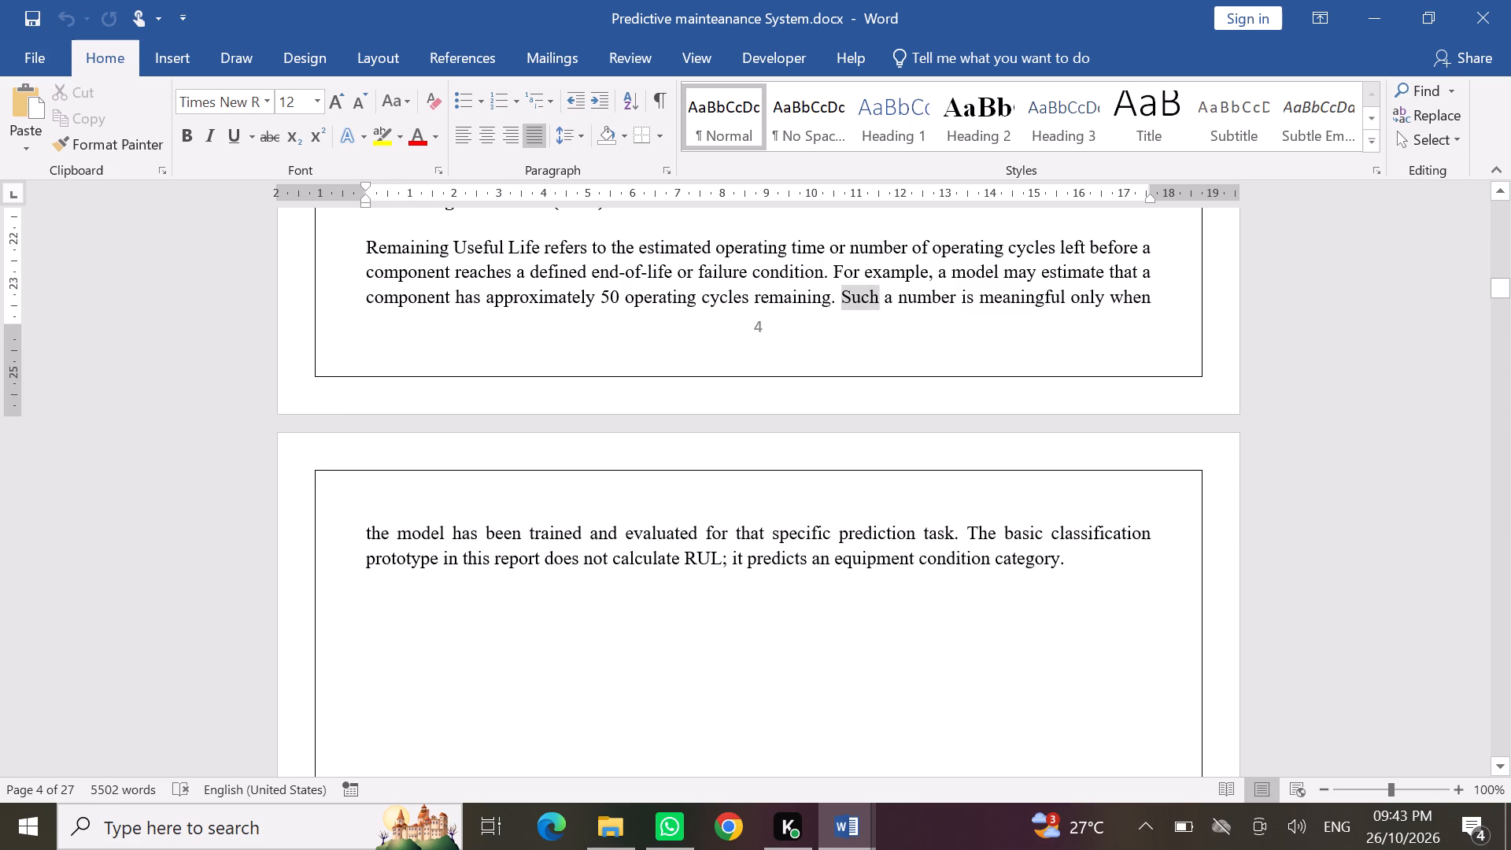
left_click_drag(966, 430, 1062, 571)
key("BackSpace")
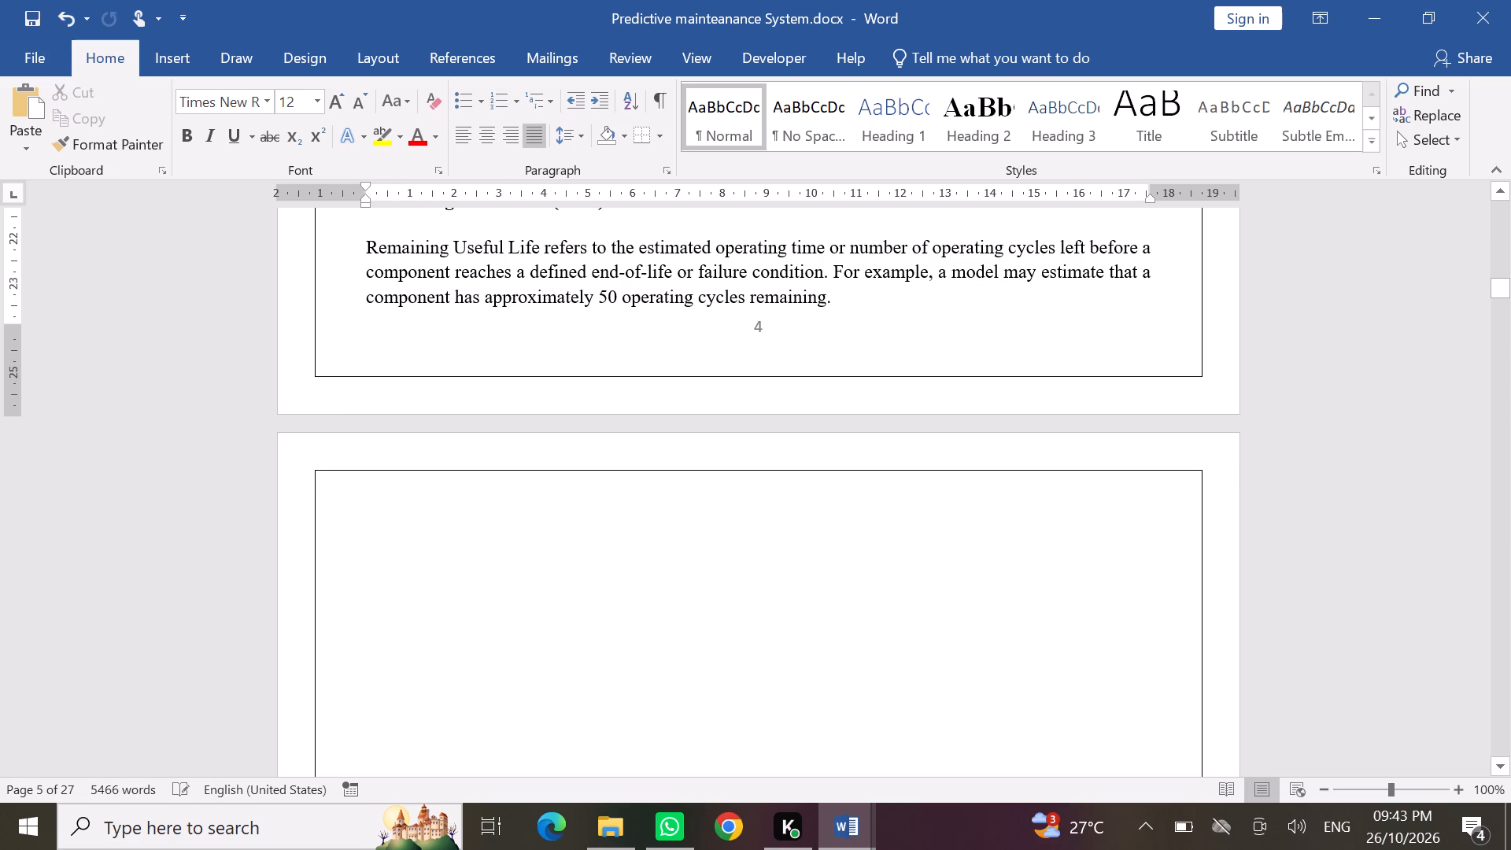
Remove the blank lines above the "Literature and Technical Background" heading so section 5 starts at the top of page 5.
scroll(1003, 597, "down", 5)
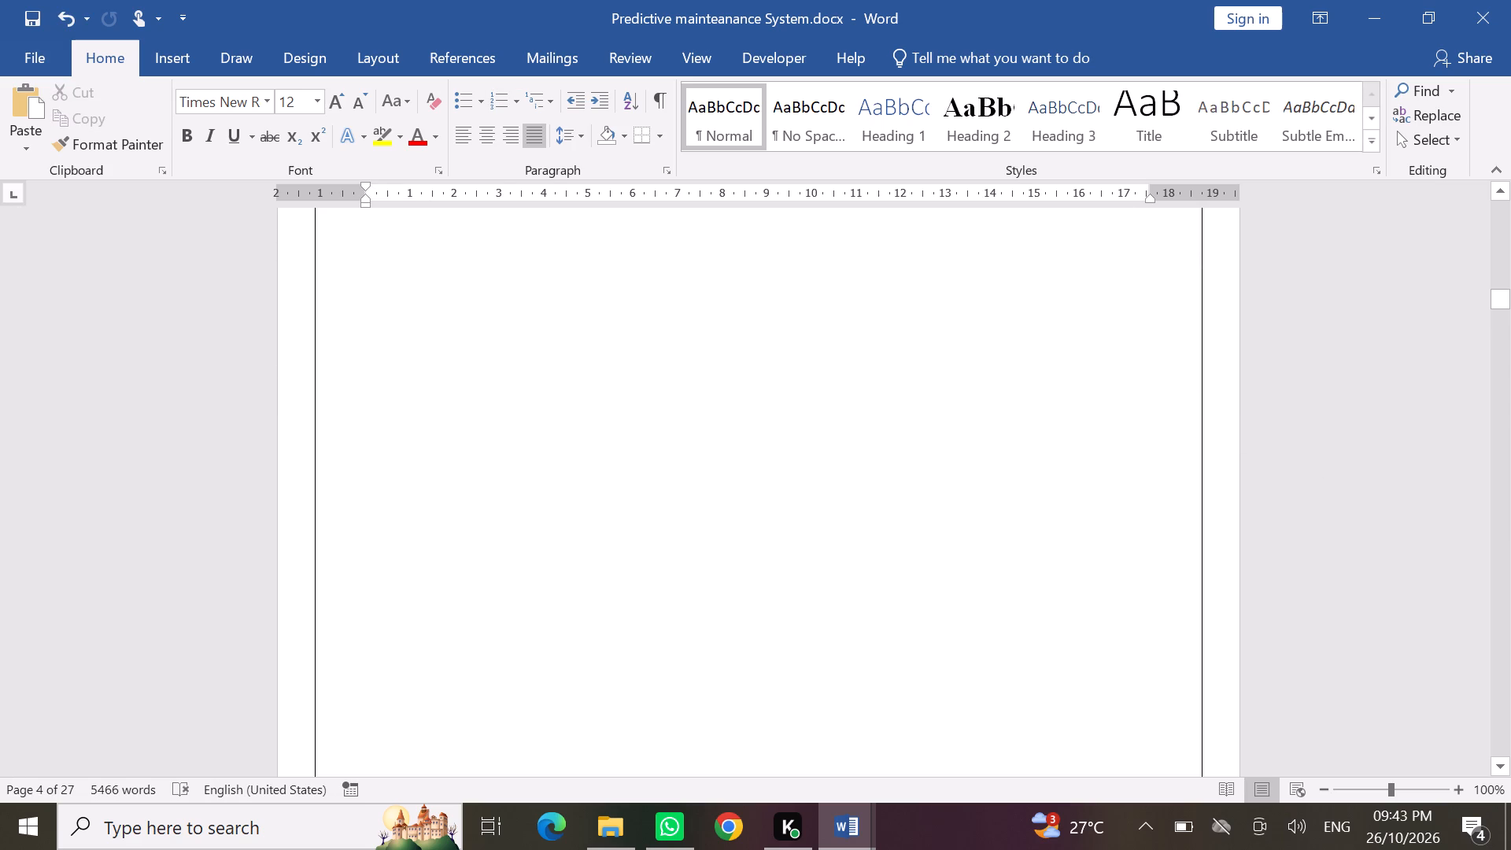
scroll(1003, 597, "down", 3)
left_click(516, 501)
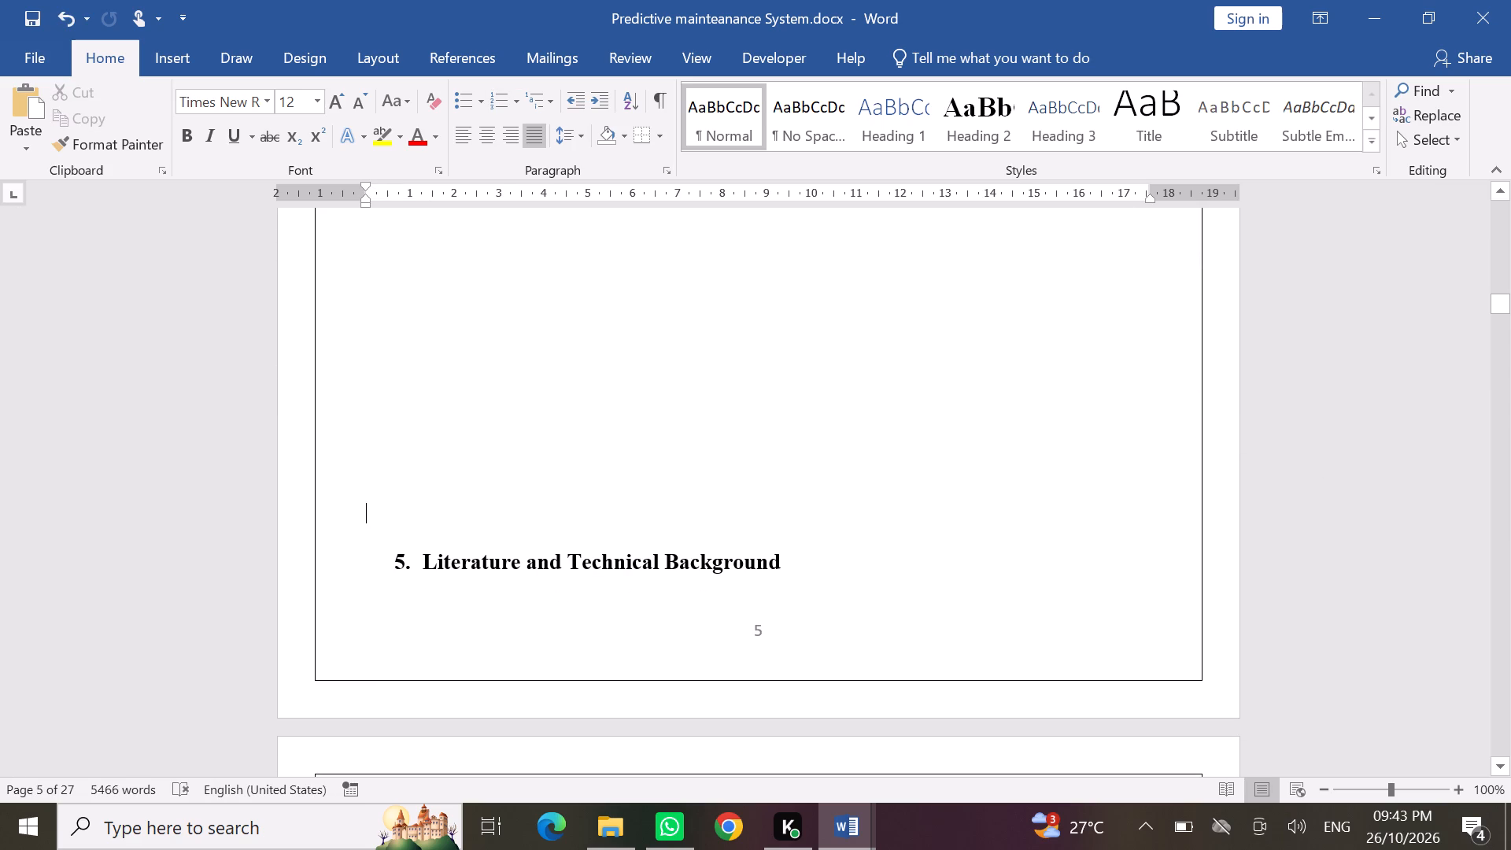
key("BackSpace")
key("BackSpace")
key("BackSpace")
key("BackSpace")
key("BackSpace")
key("BackSpace")
key("BackSpace")
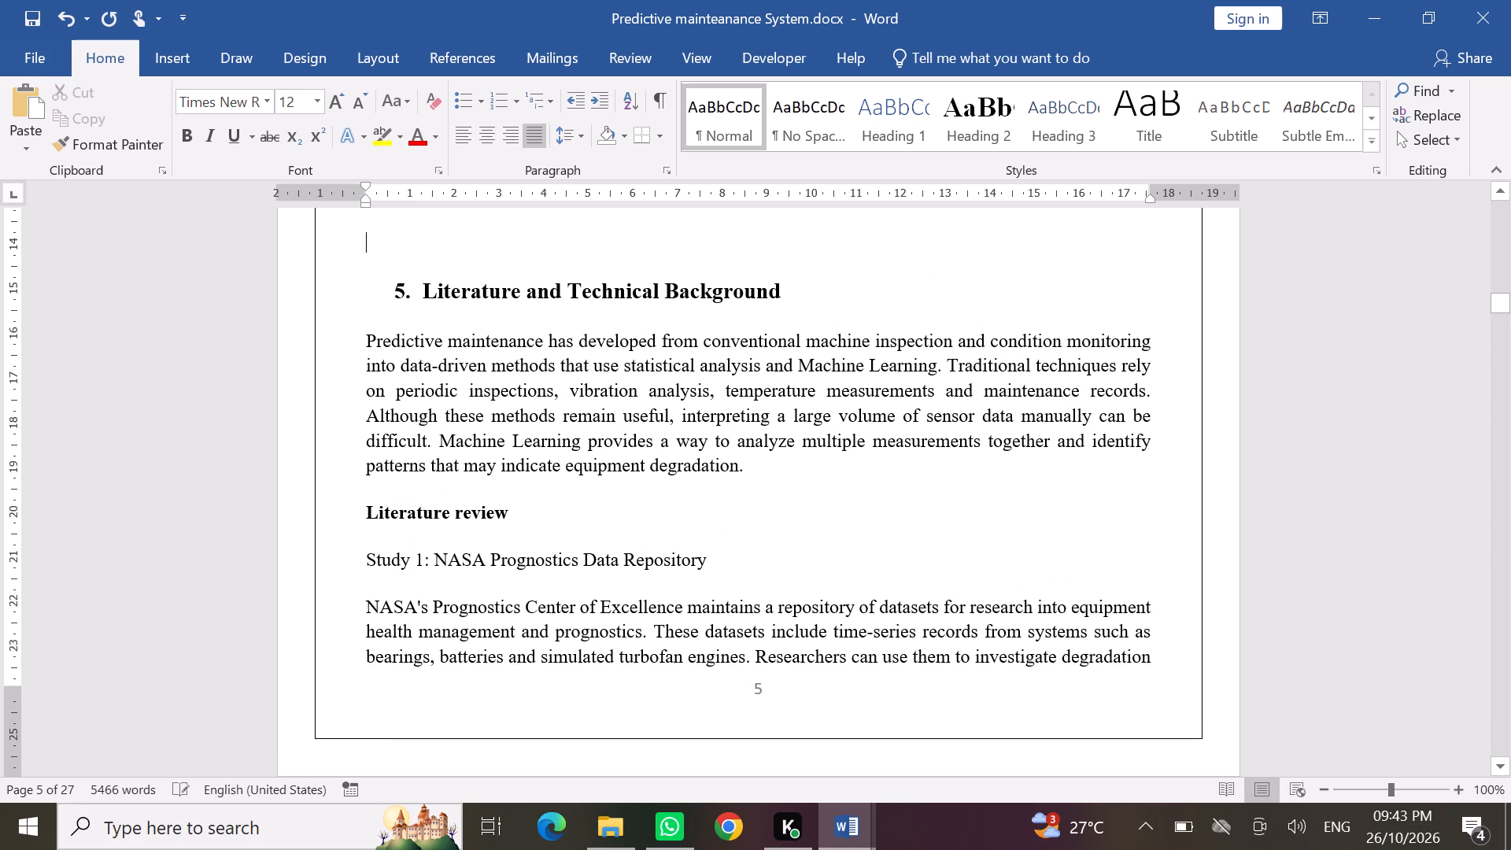
scroll(640, 569, "up", 3)
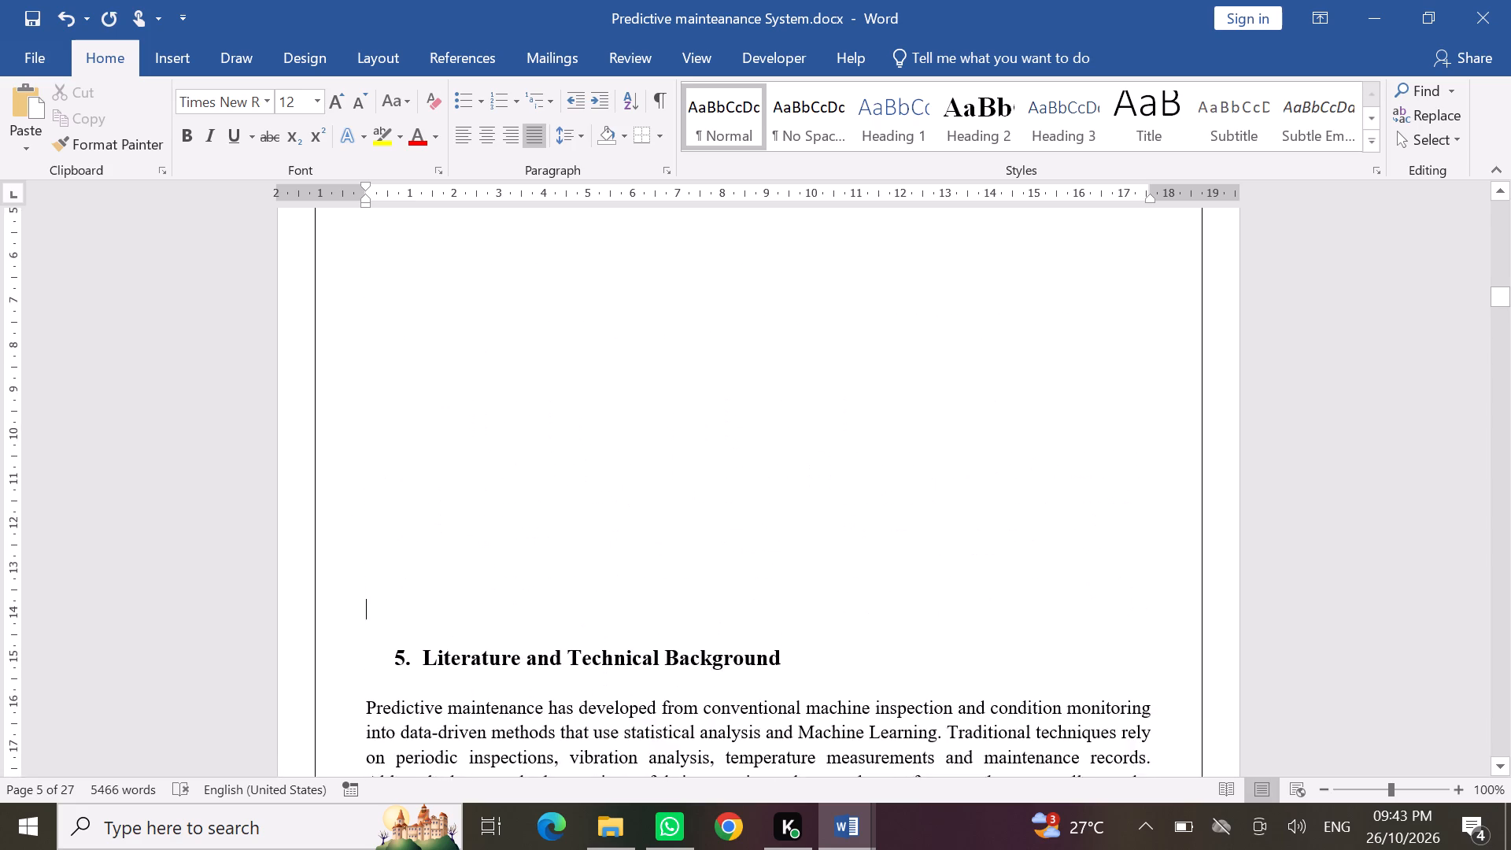
scroll(640, 569, "up", 2)
key("BackSpace")
key("BackSpace")
key("BackSpace")
key("BackSpace")
key("BackSpace")
key("BackSpace")
key("BackSpace")
key("BackSpace")
key("BackSpace")
key("BackSpace")
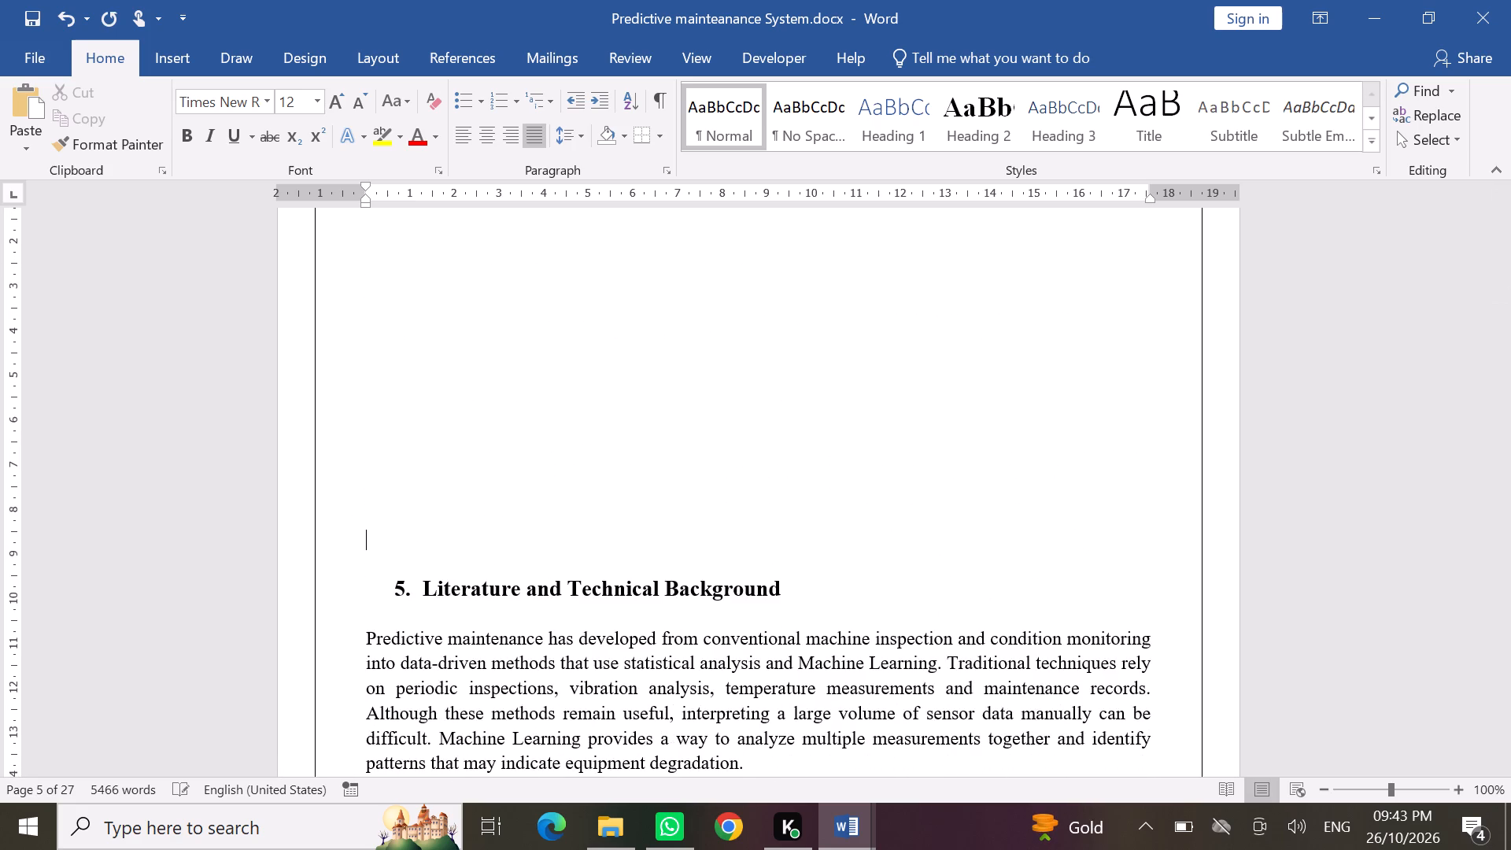
scroll(640, 569, "up", 3)
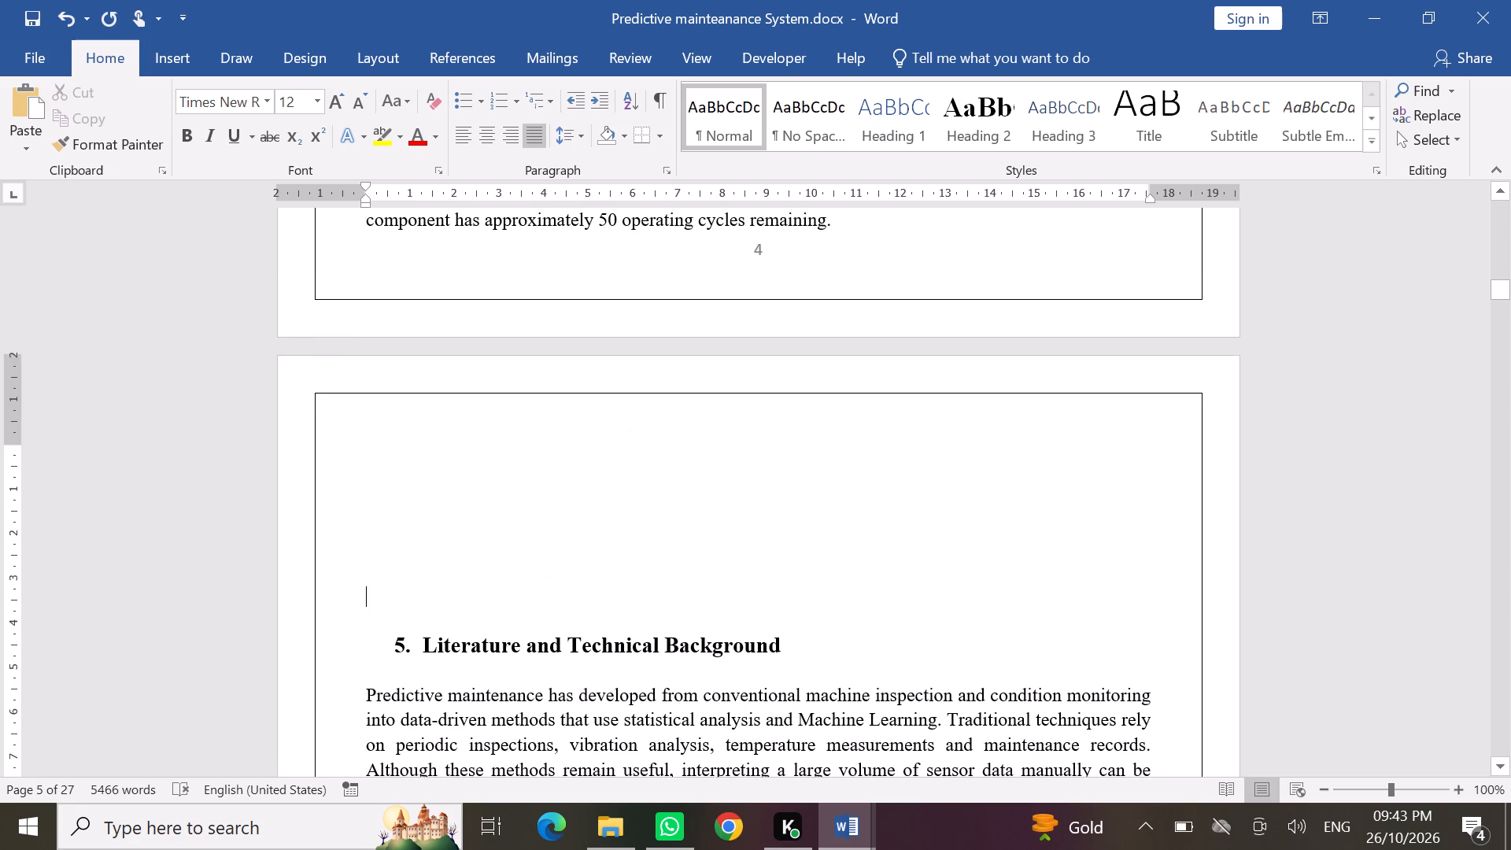
key("BackSpace")
key("BackSpace")
key("BackSpace")
key("BackSpace")
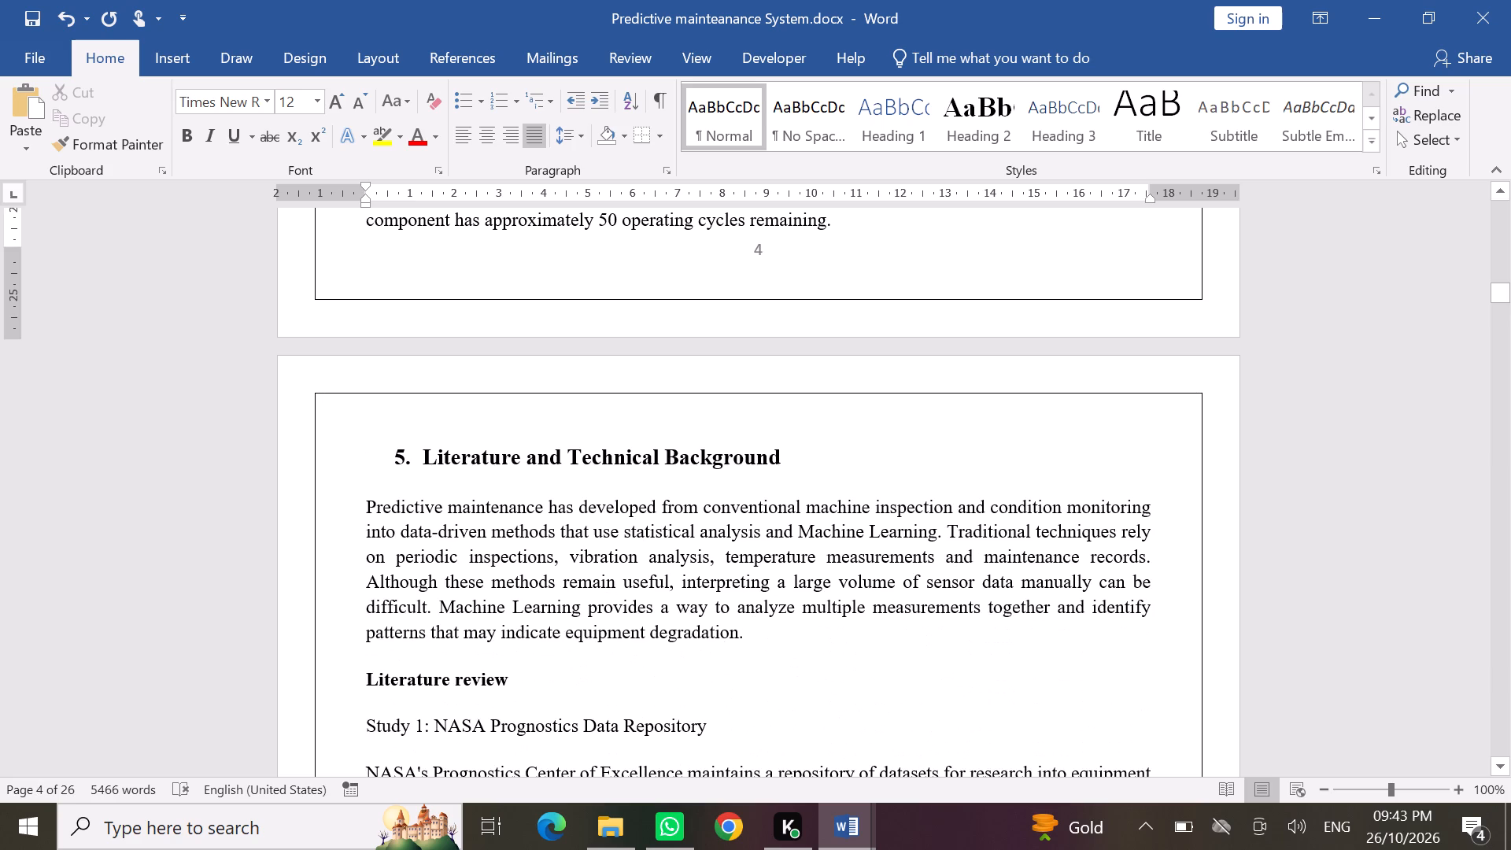
Review the report's page layout from section 5 to the start of section 7, and back to page 1, checking for nearly empty pages.
scroll(723, 706, "down", 9)
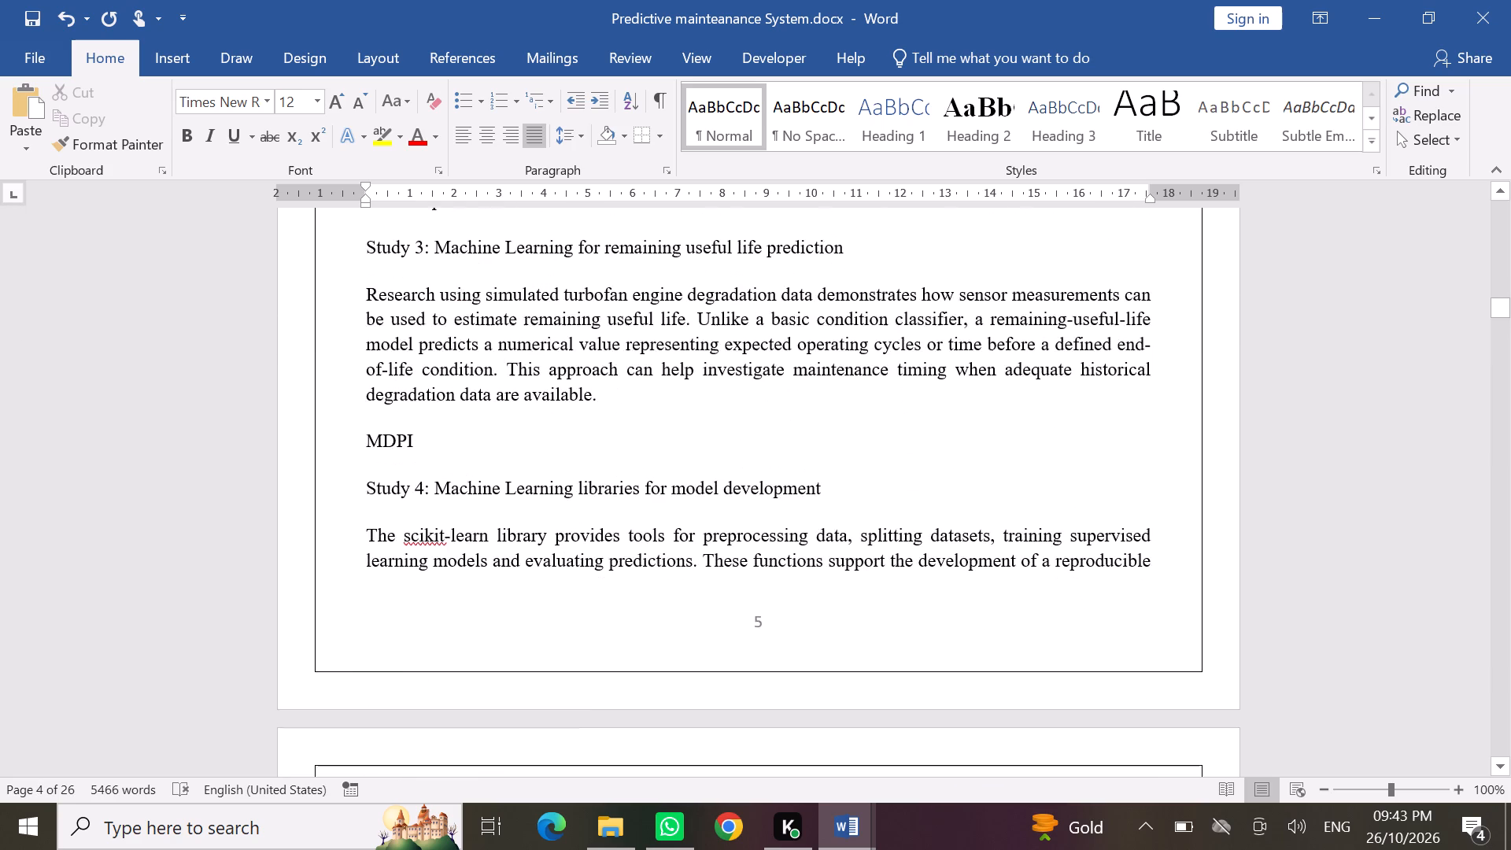
scroll(723, 706, "down", 9)
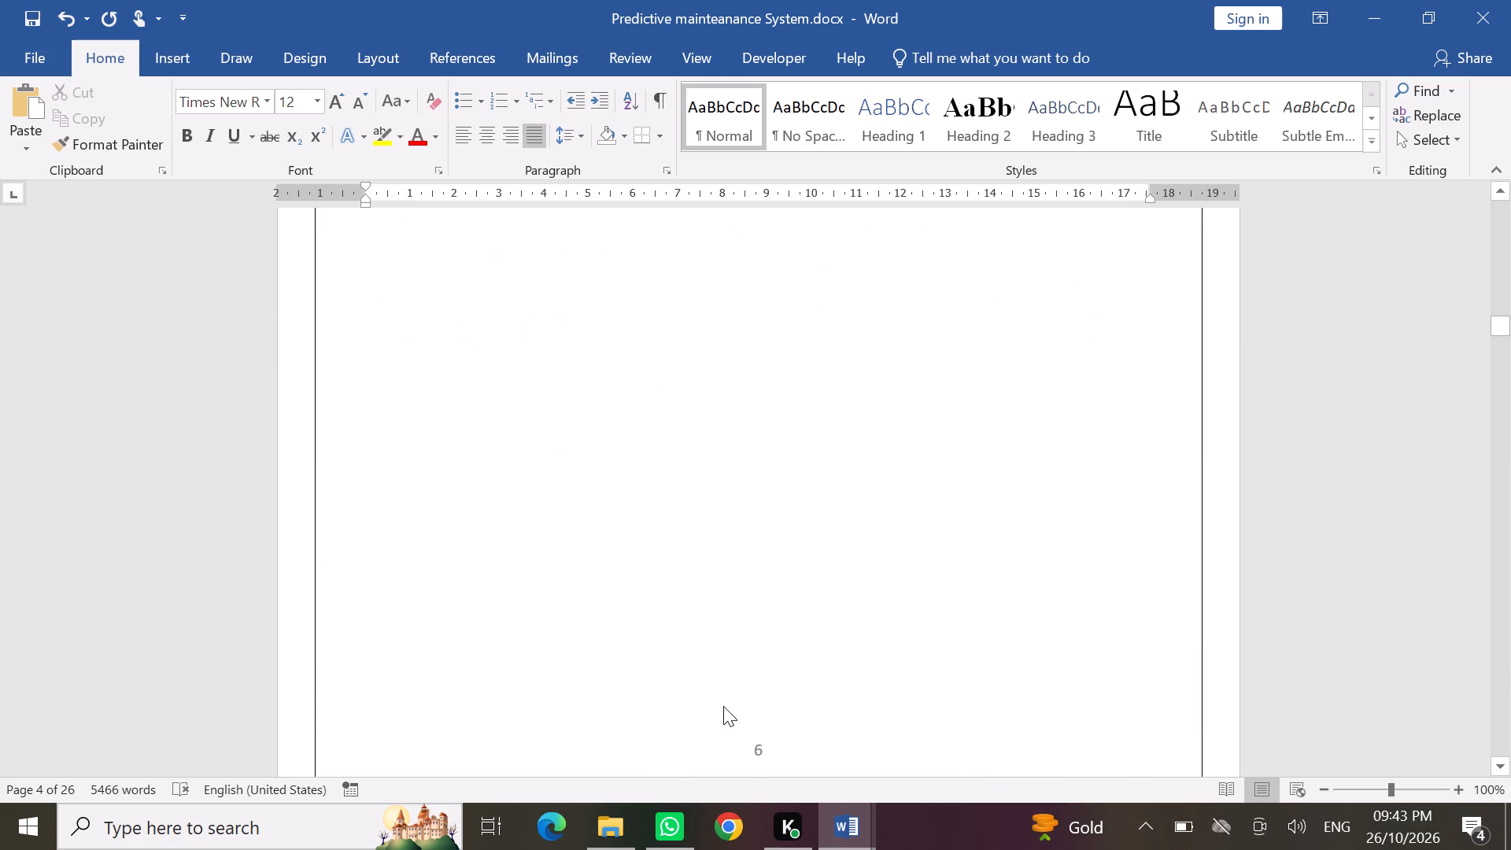
scroll(723, 706, "down", 11)
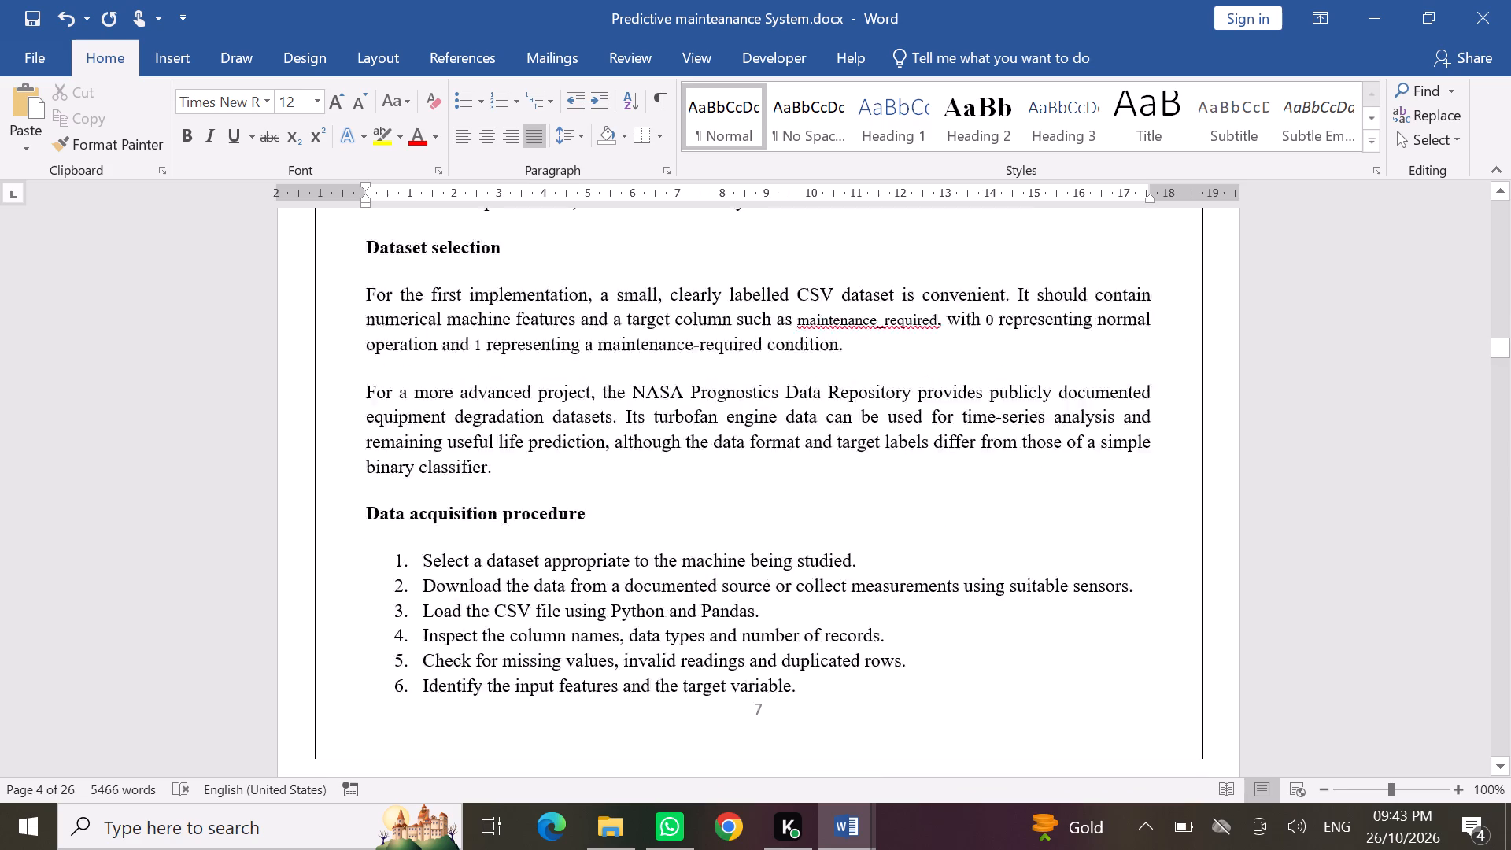
scroll(723, 706, "down", 11)
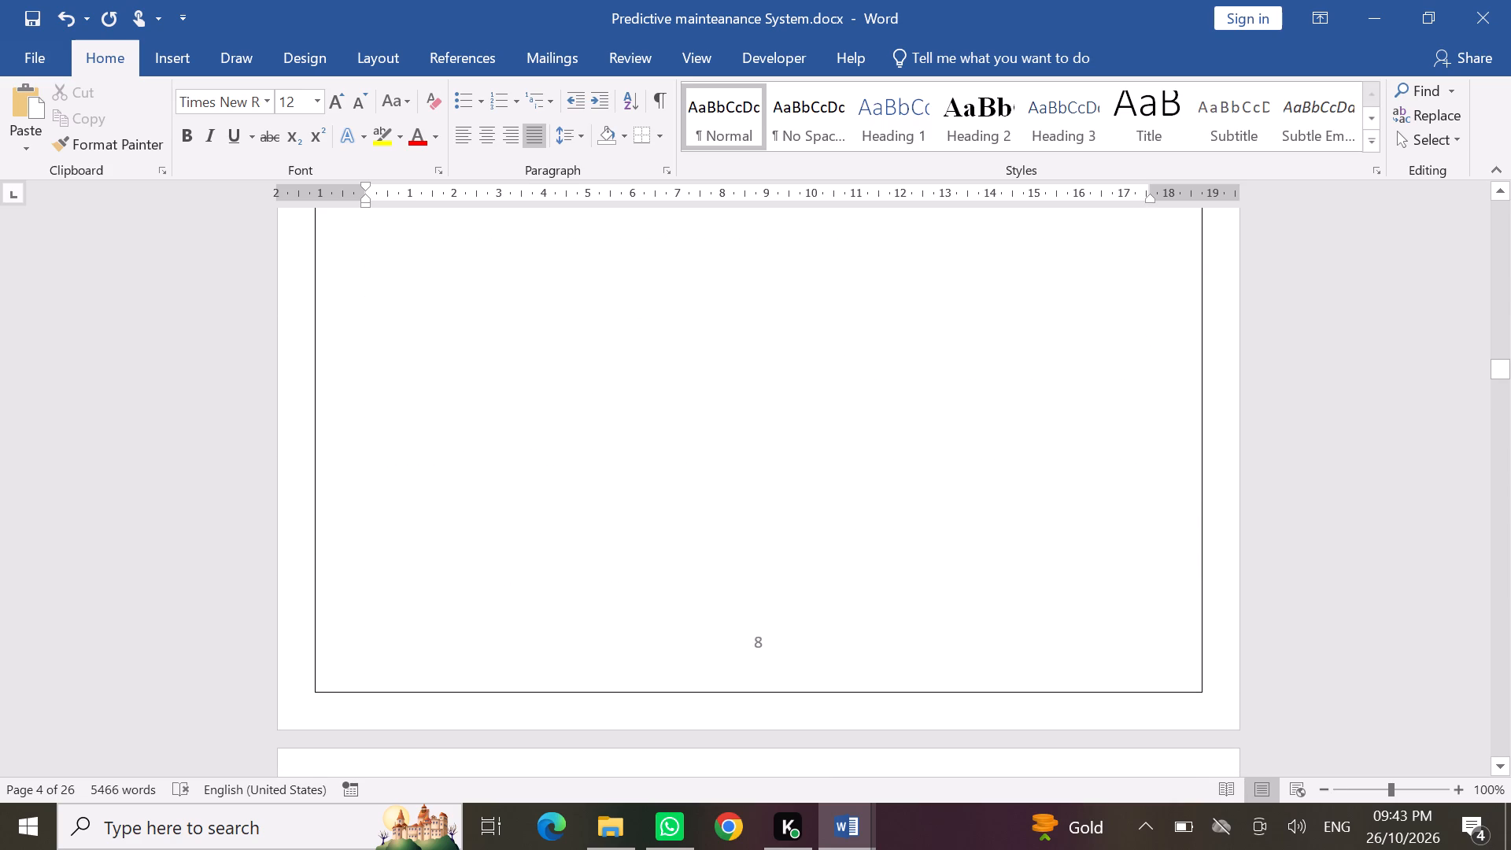
scroll(723, 706, "down", 2)
scroll(742, 656, "up", 3)
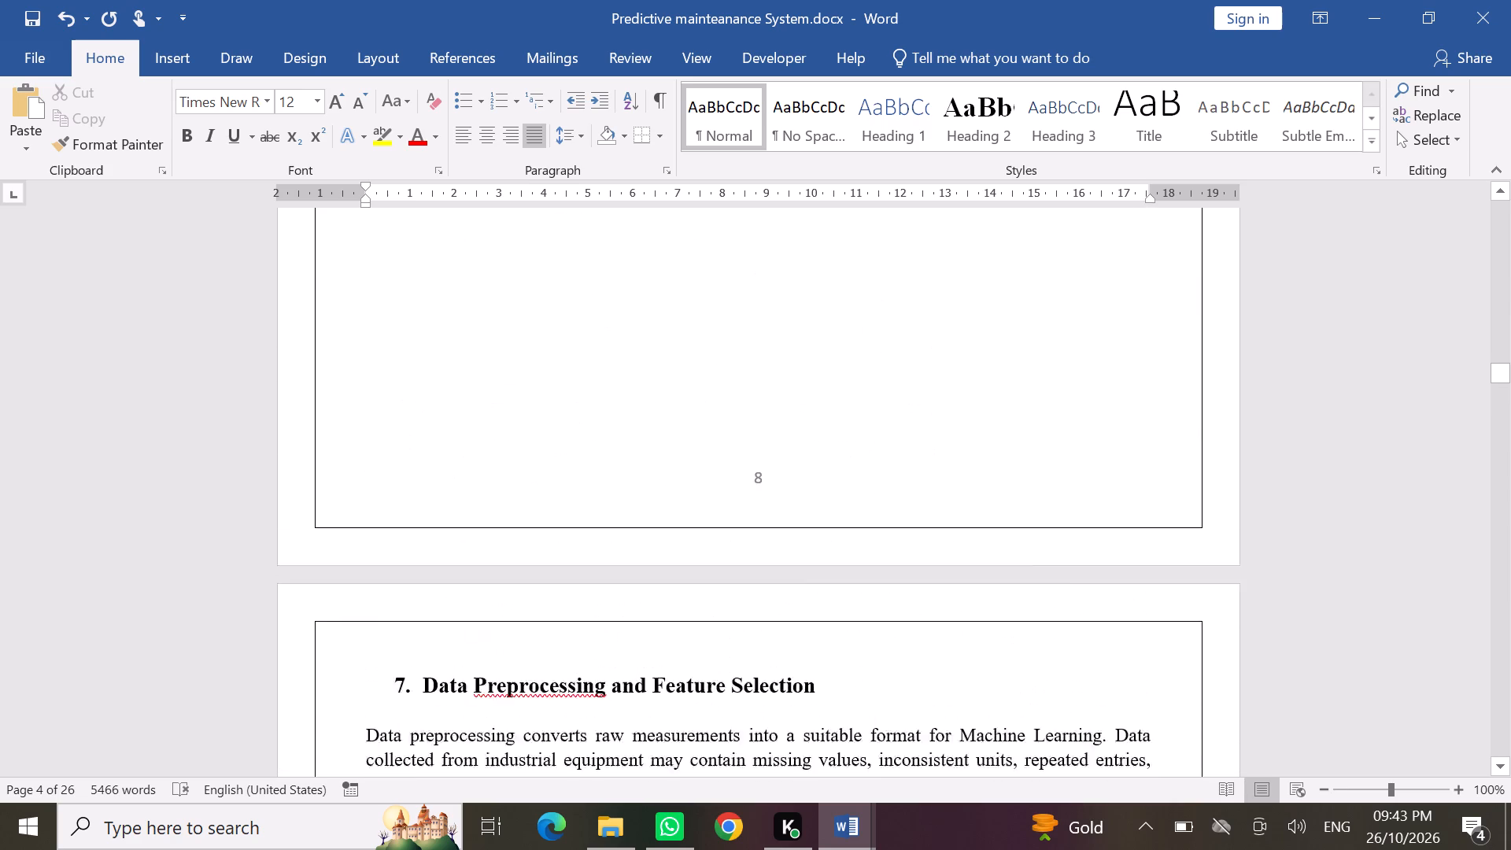
scroll(742, 656, "up", 15)
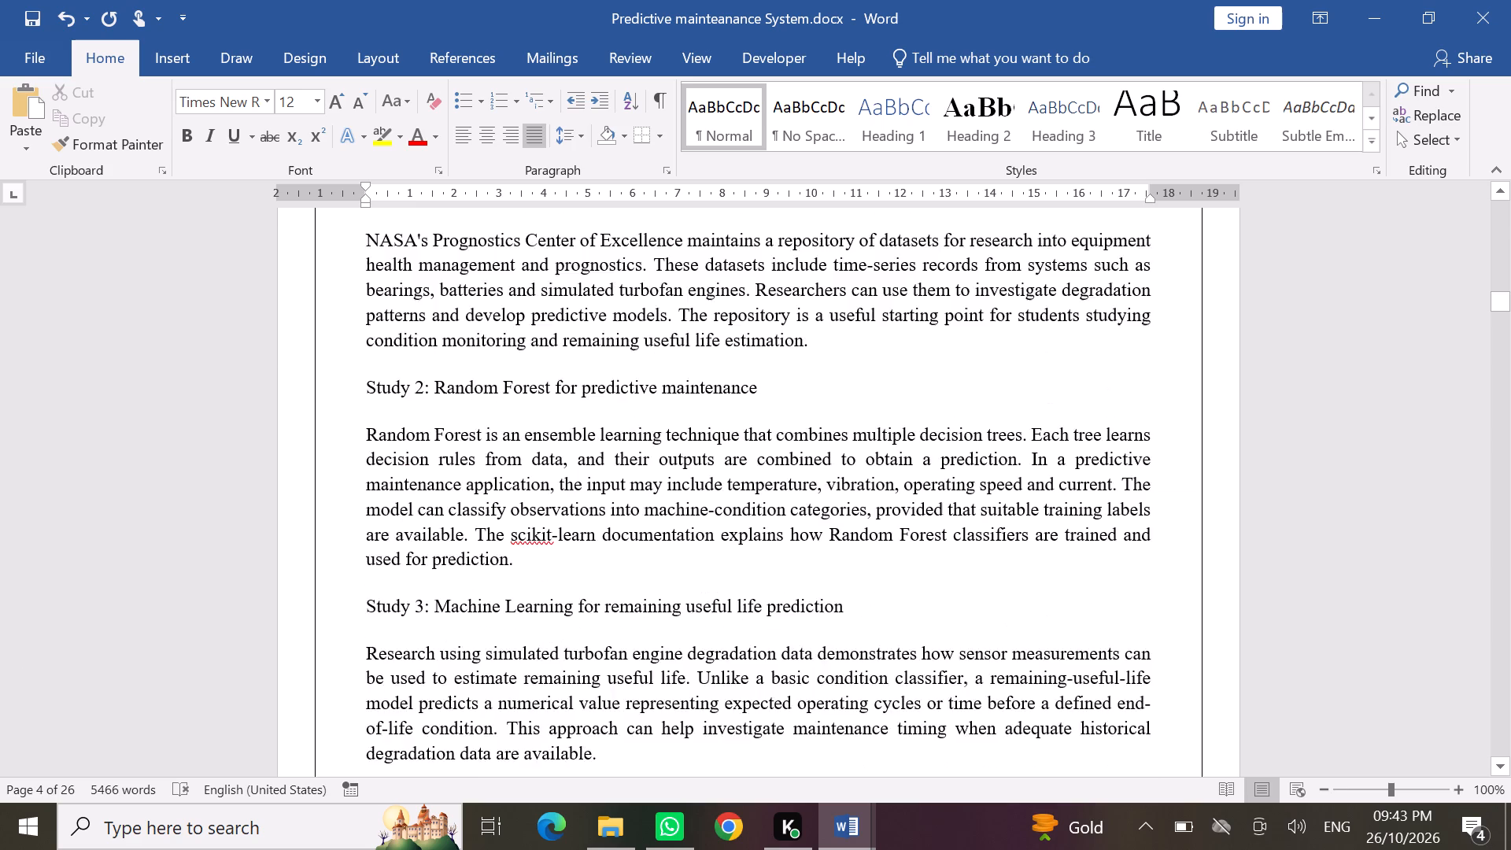
scroll(742, 656, "up", 6)
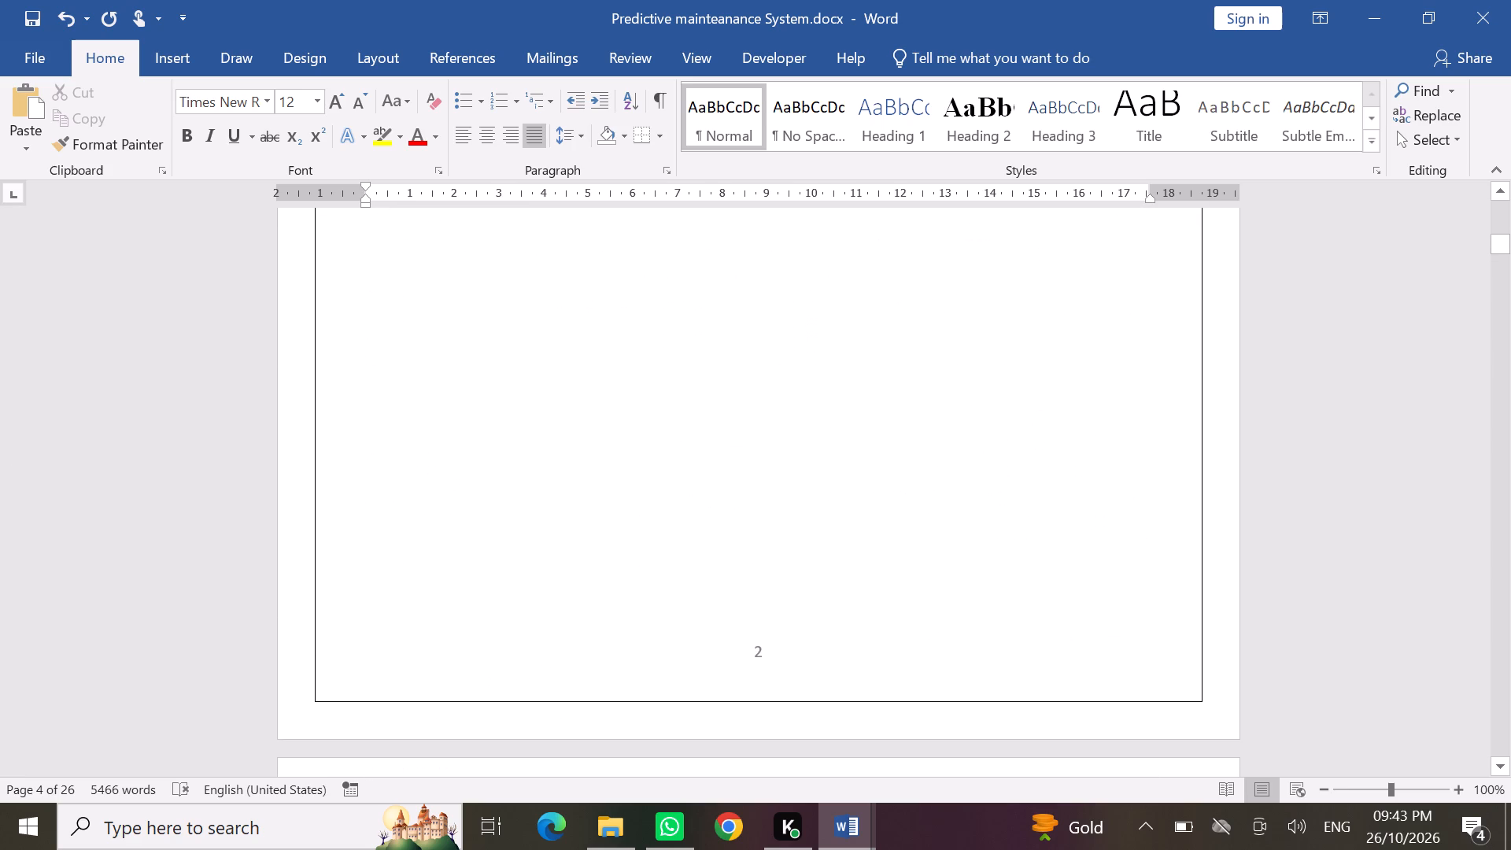
scroll(742, 656, "up", 5)
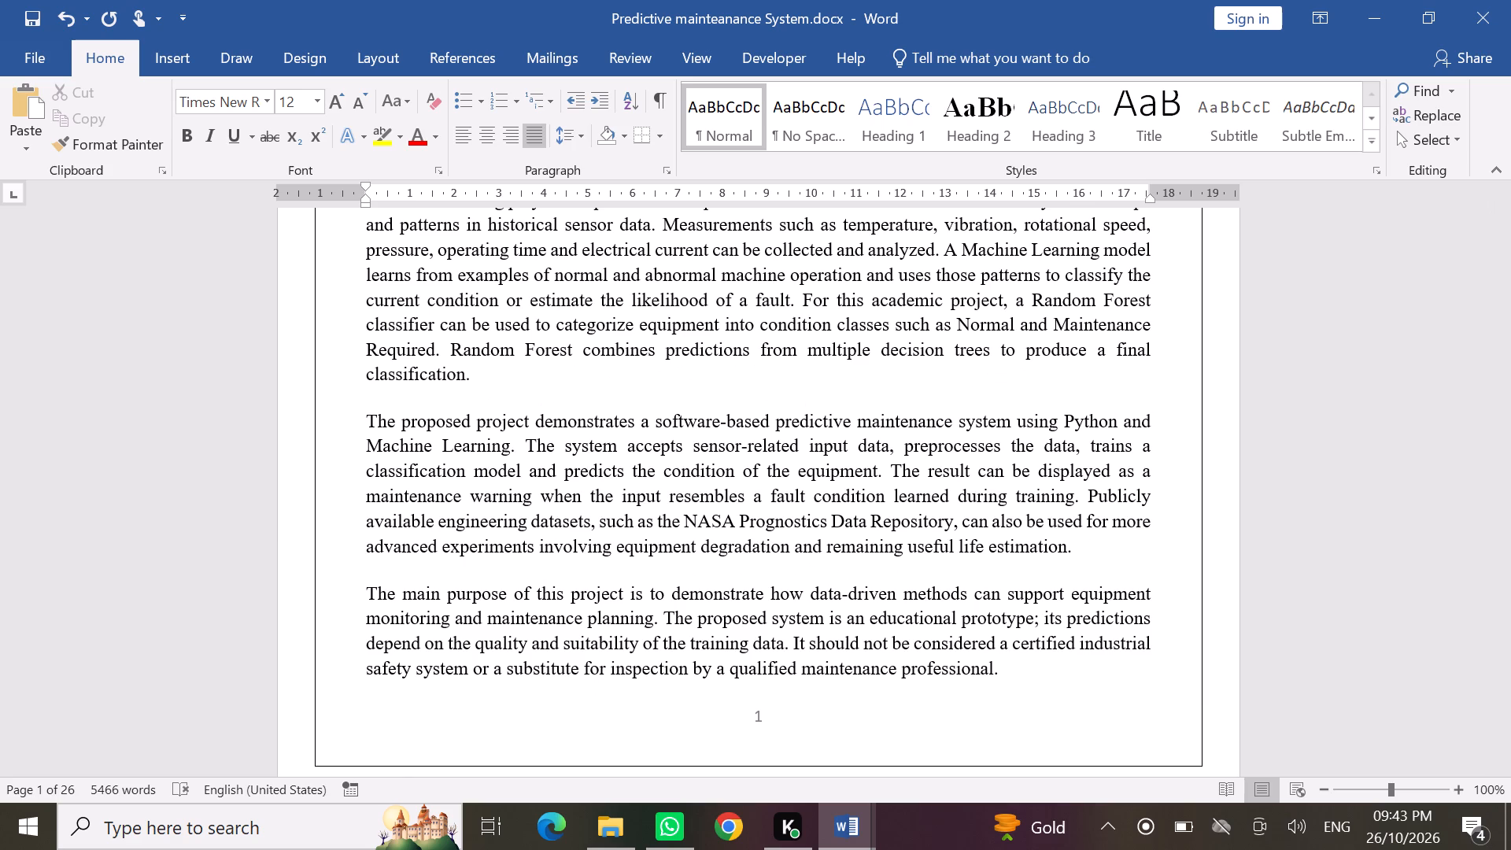
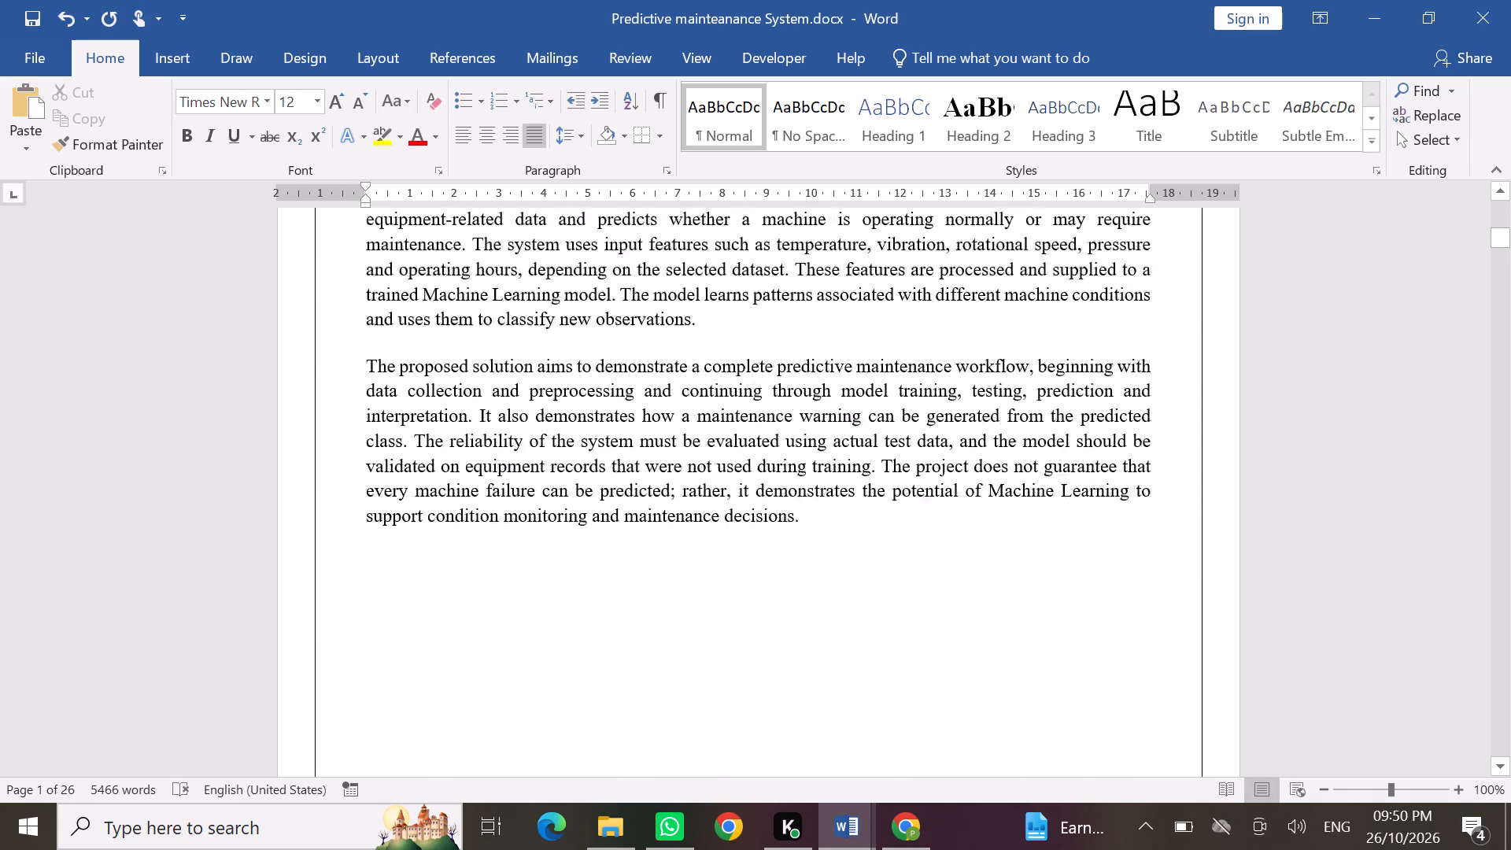
scroll(885, 612, "down", 19)
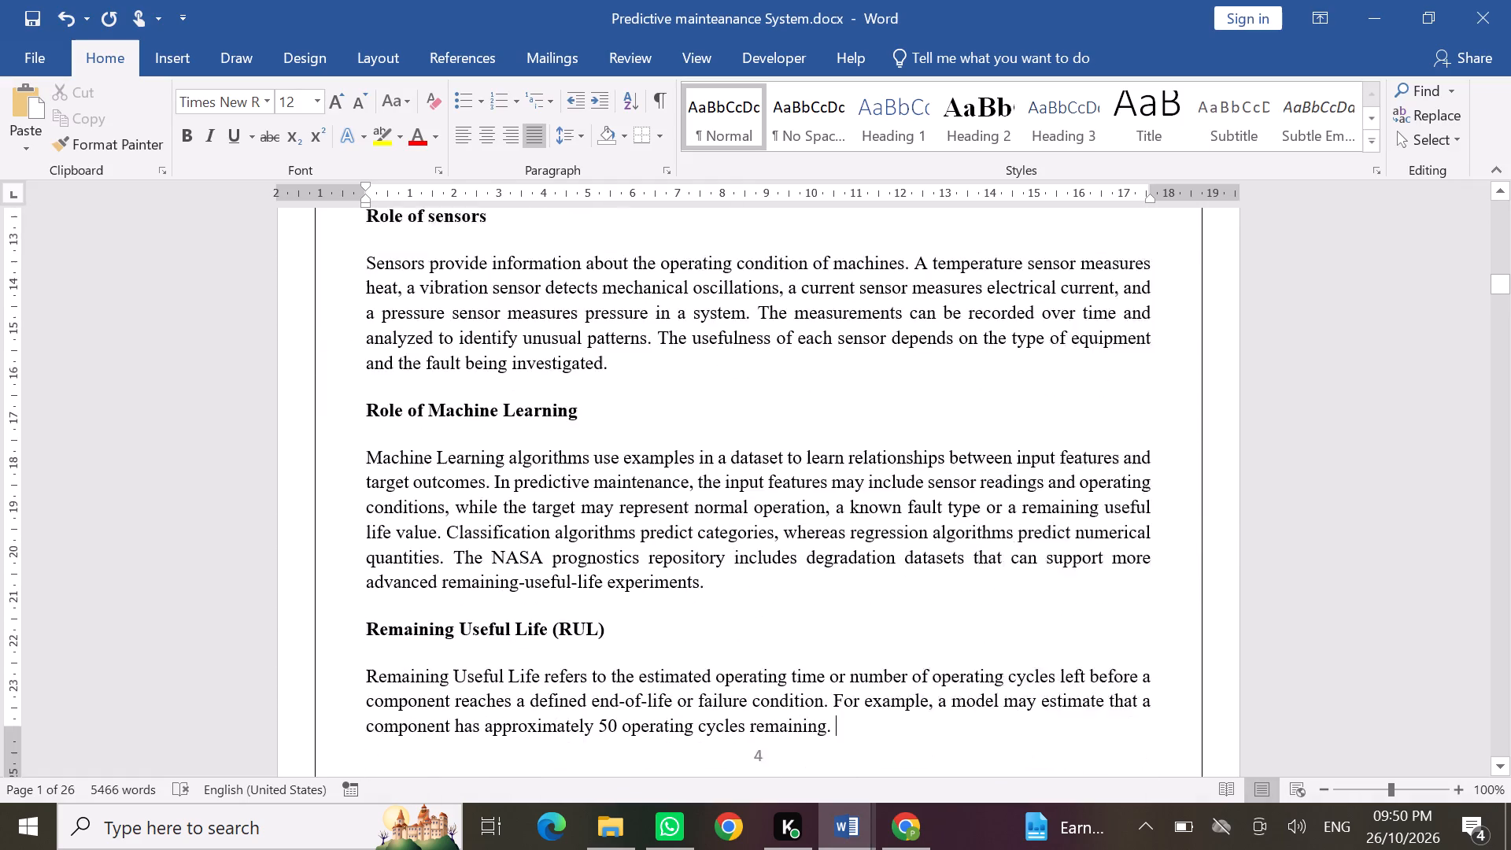
scroll(885, 612, "down", 18)
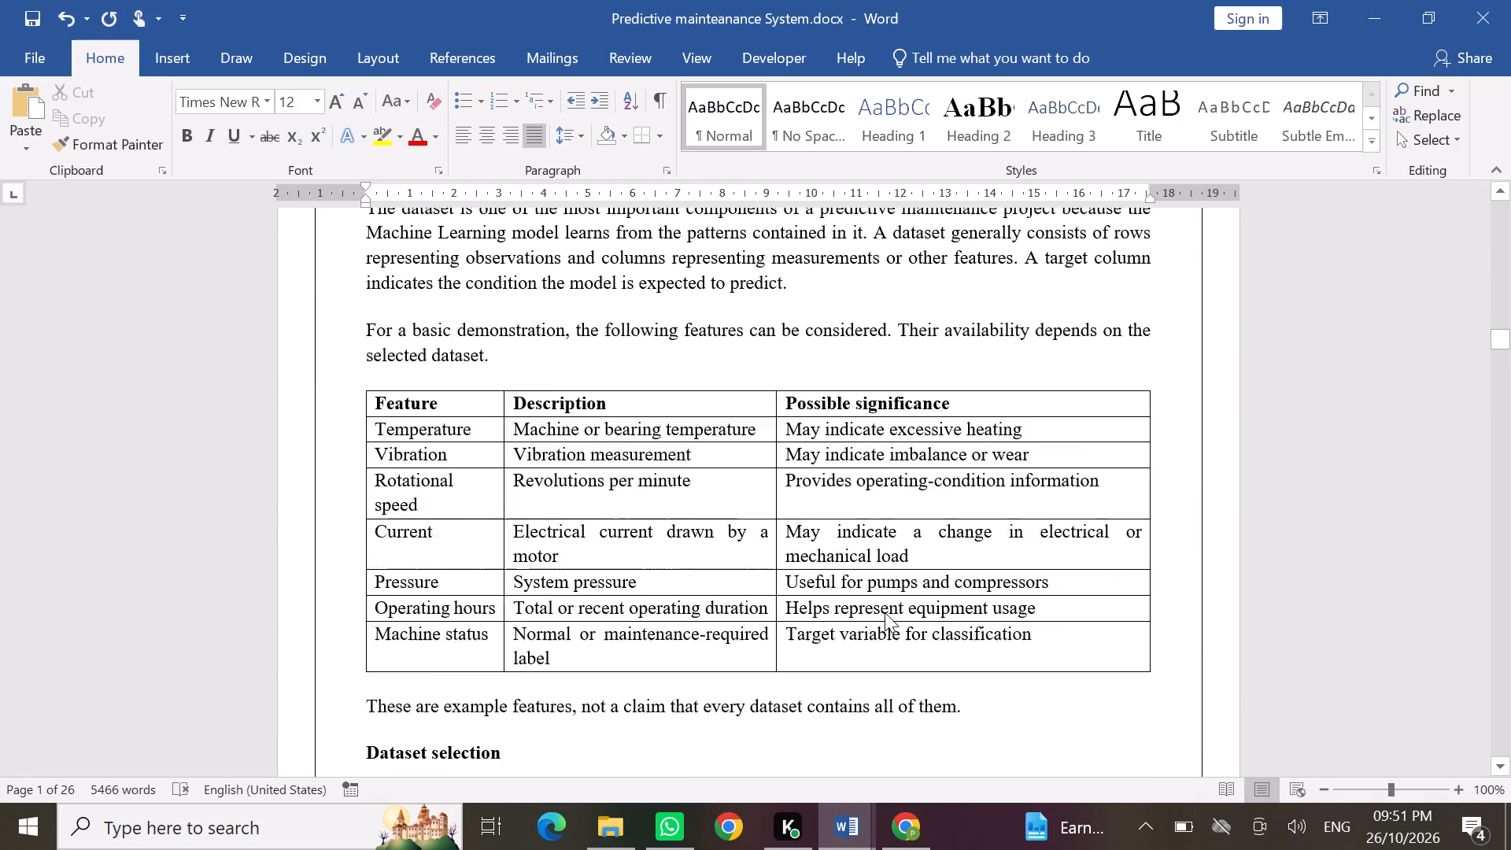
scroll(885, 612, "down", 14)
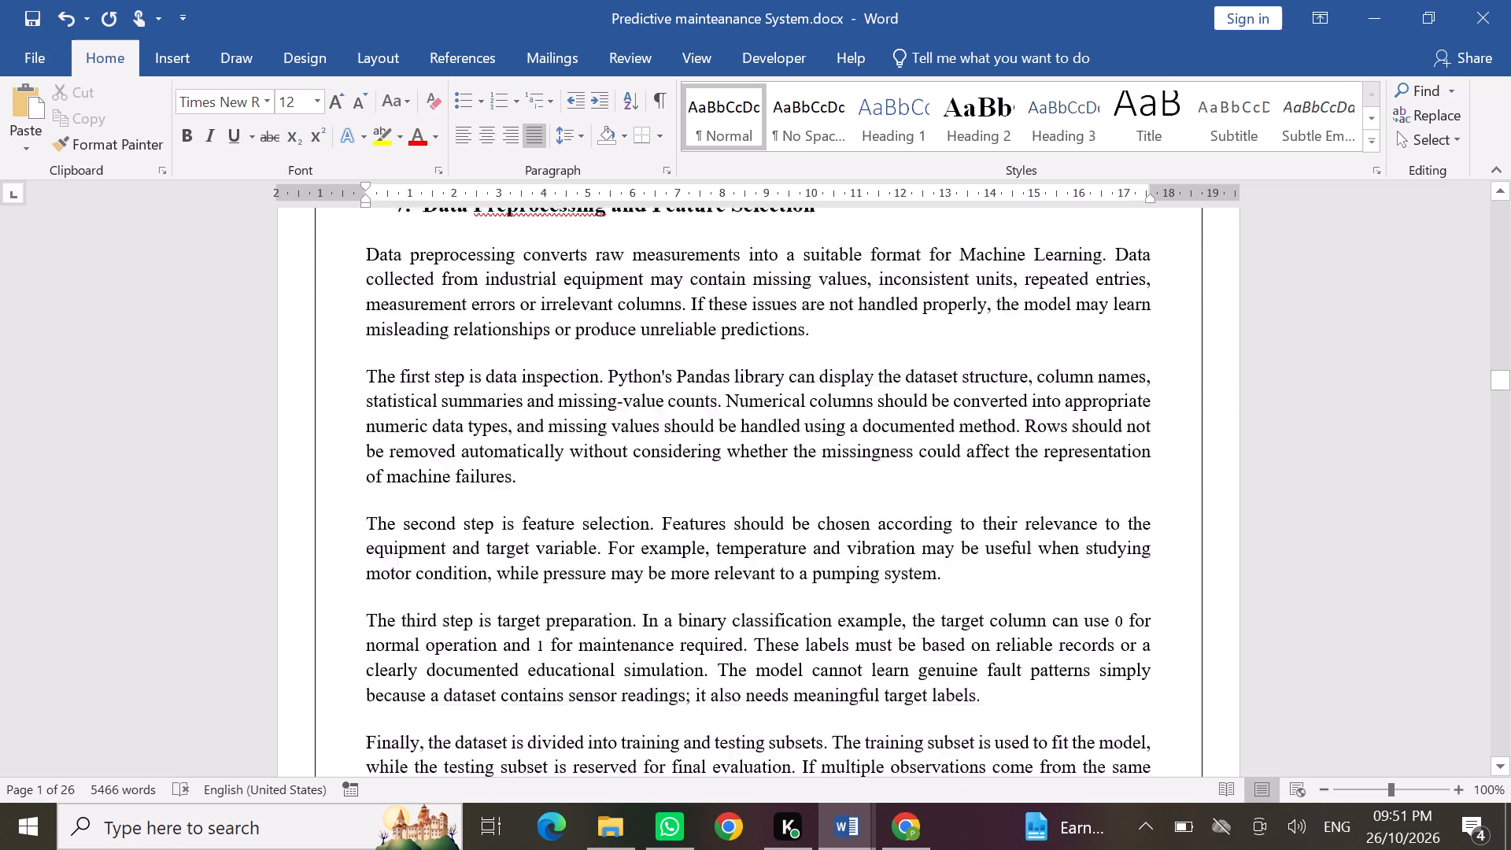
scroll(885, 612, "down", 11)
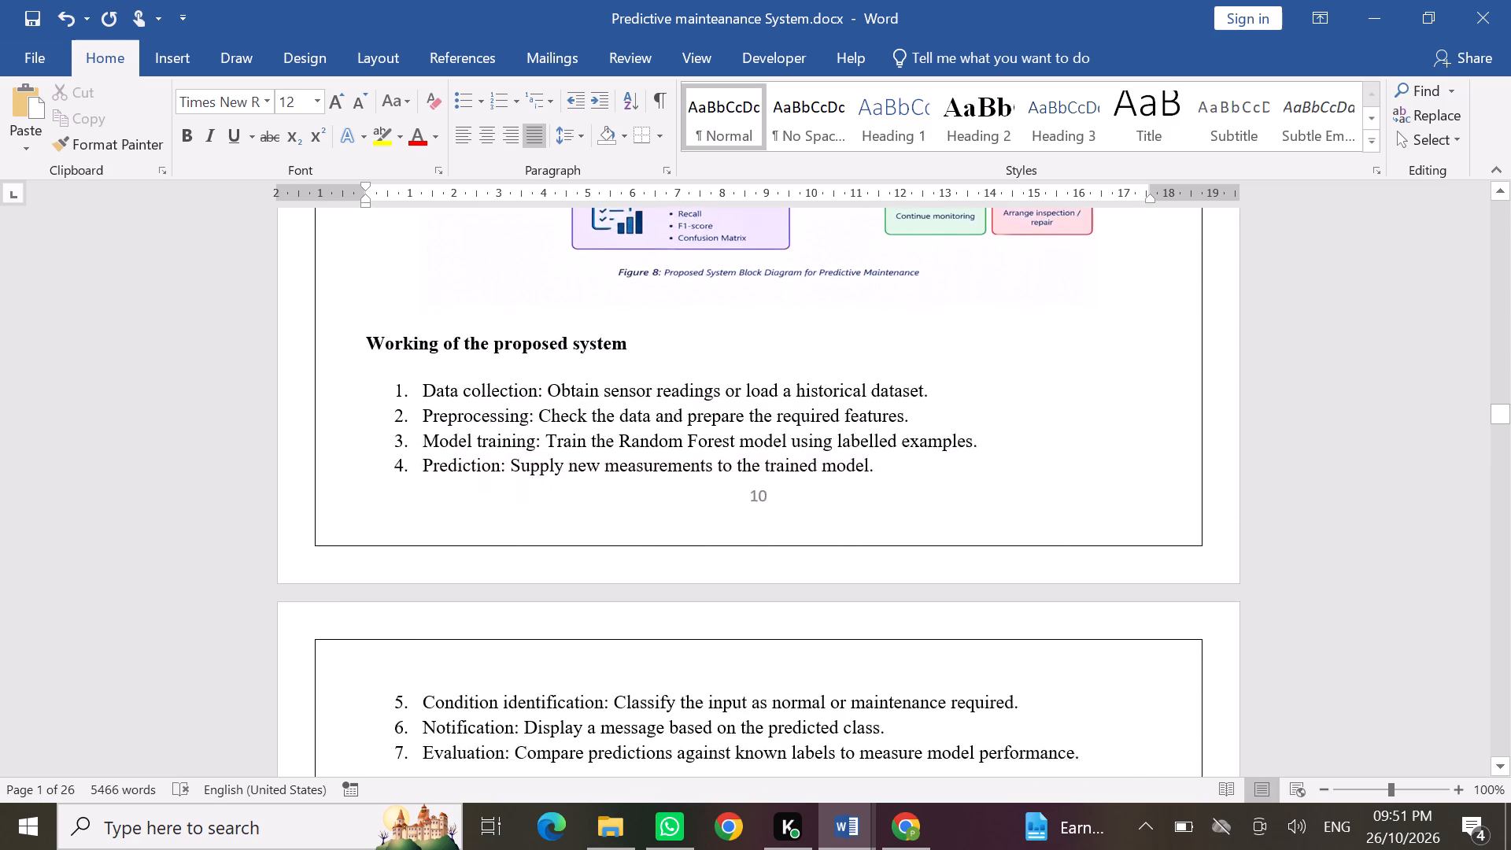
scroll(885, 612, "down", 11)
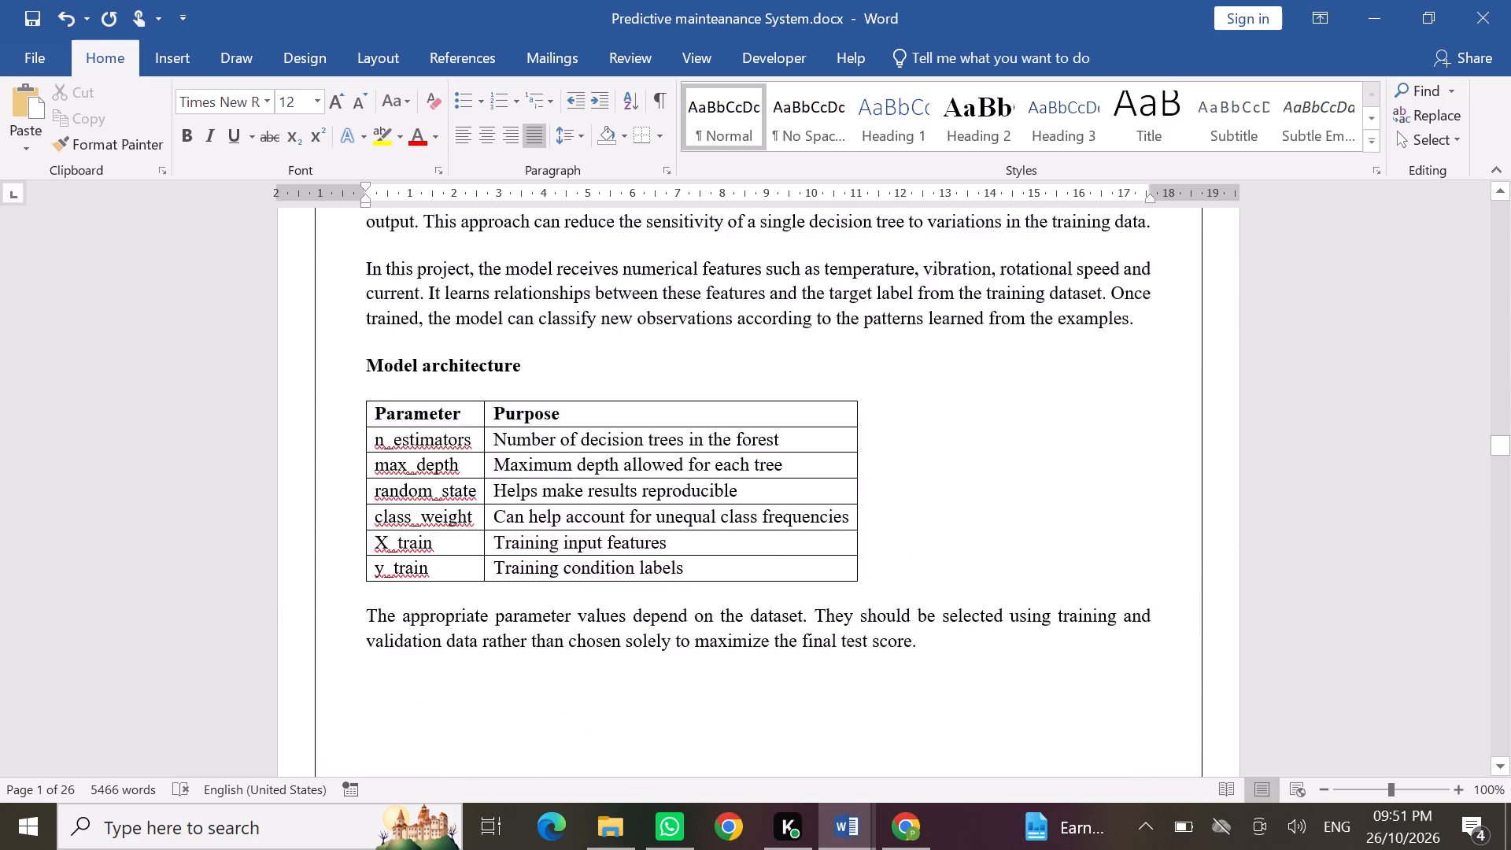
scroll(885, 612, "down", 5)
scroll(885, 612, "up", 3)
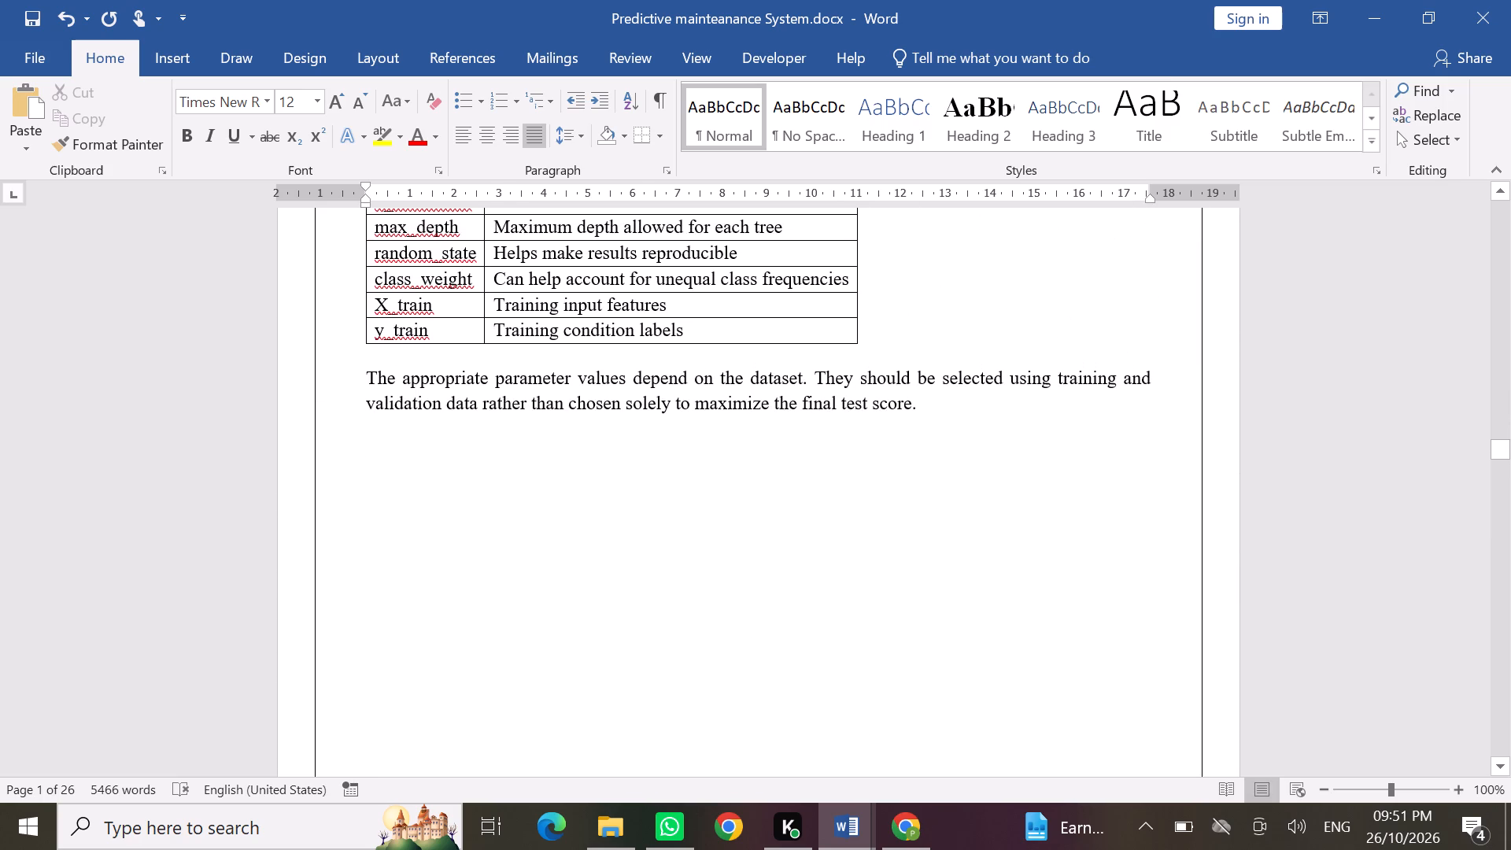
left_click(594, 569)
key("Up")
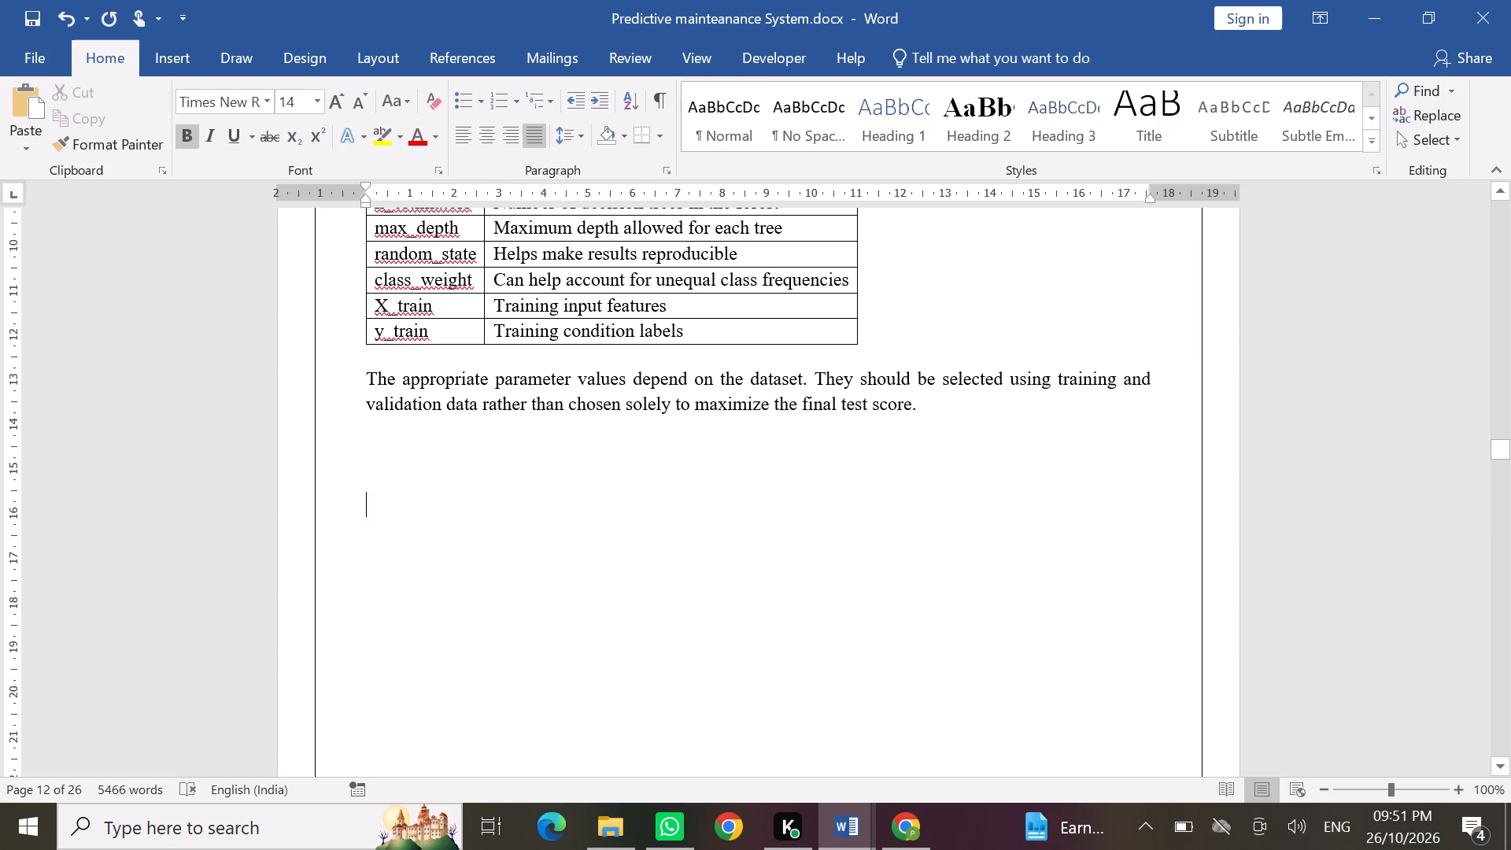
key("Up")
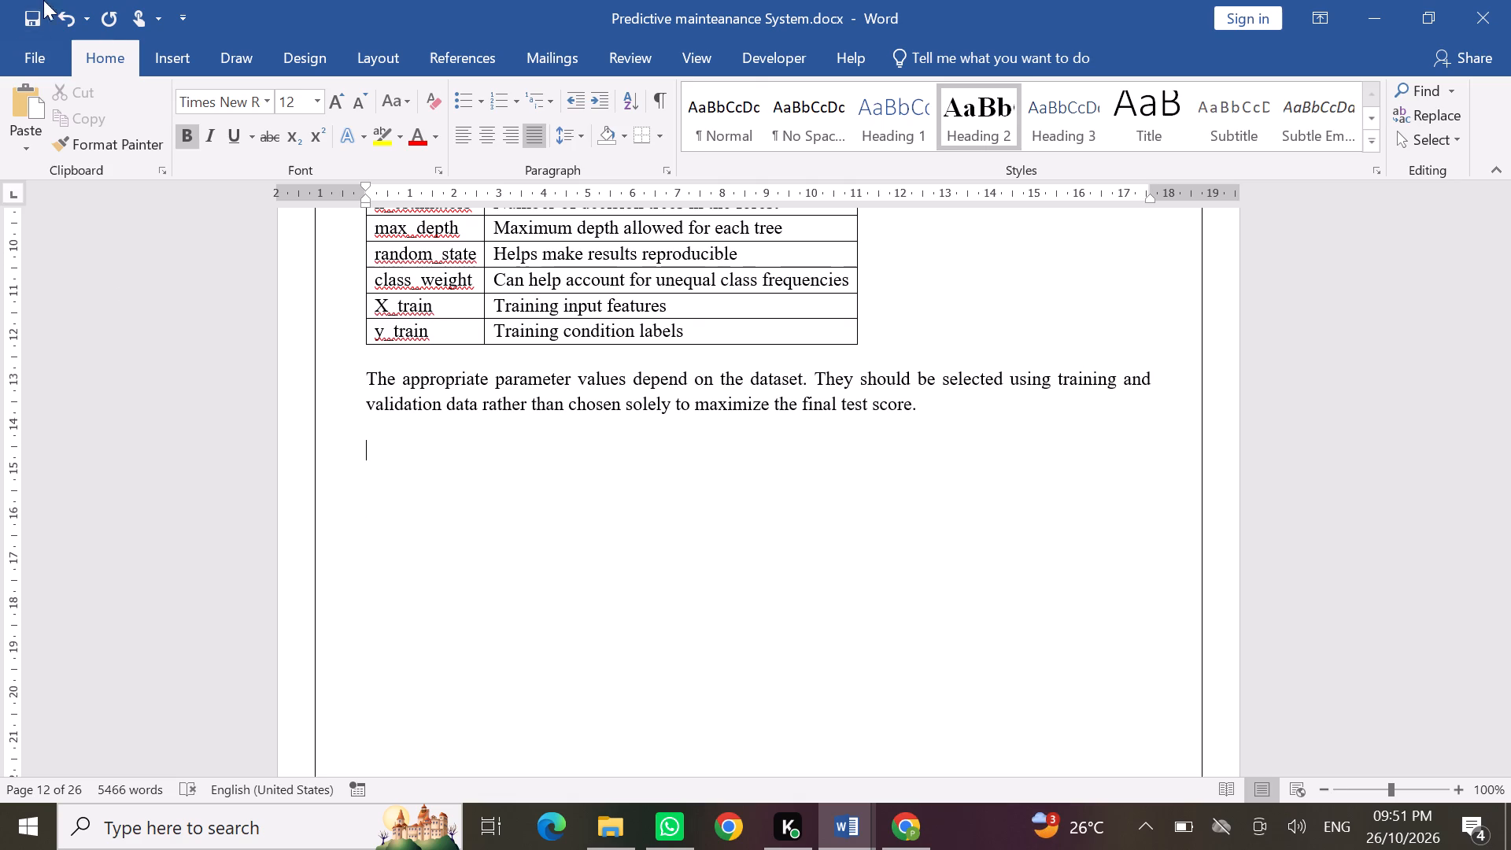
left_click(174, 51)
left_click(200, 98)
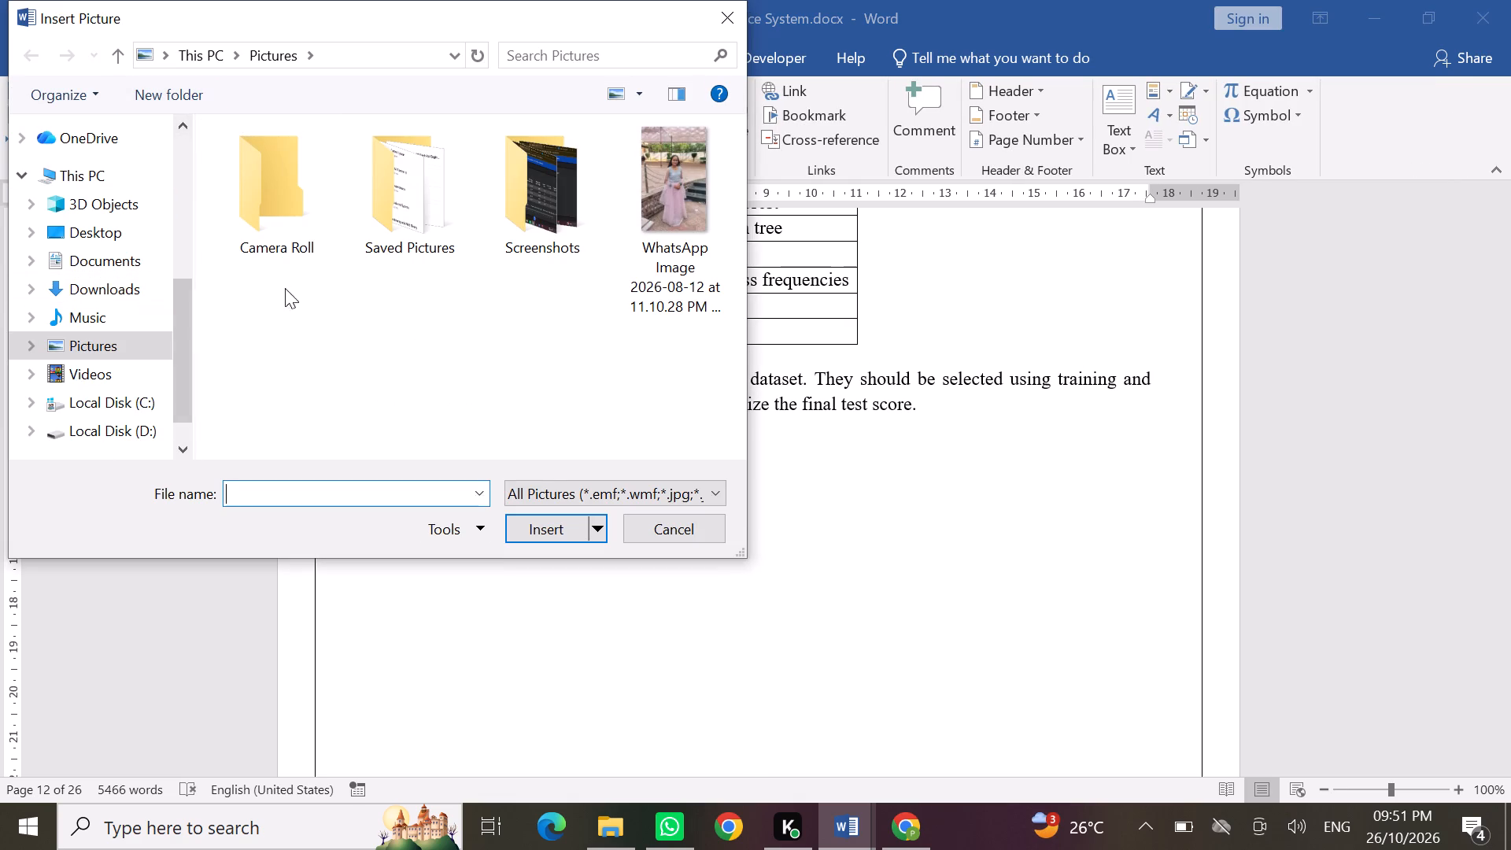
left_click(93, 275)
left_click(370, 210)
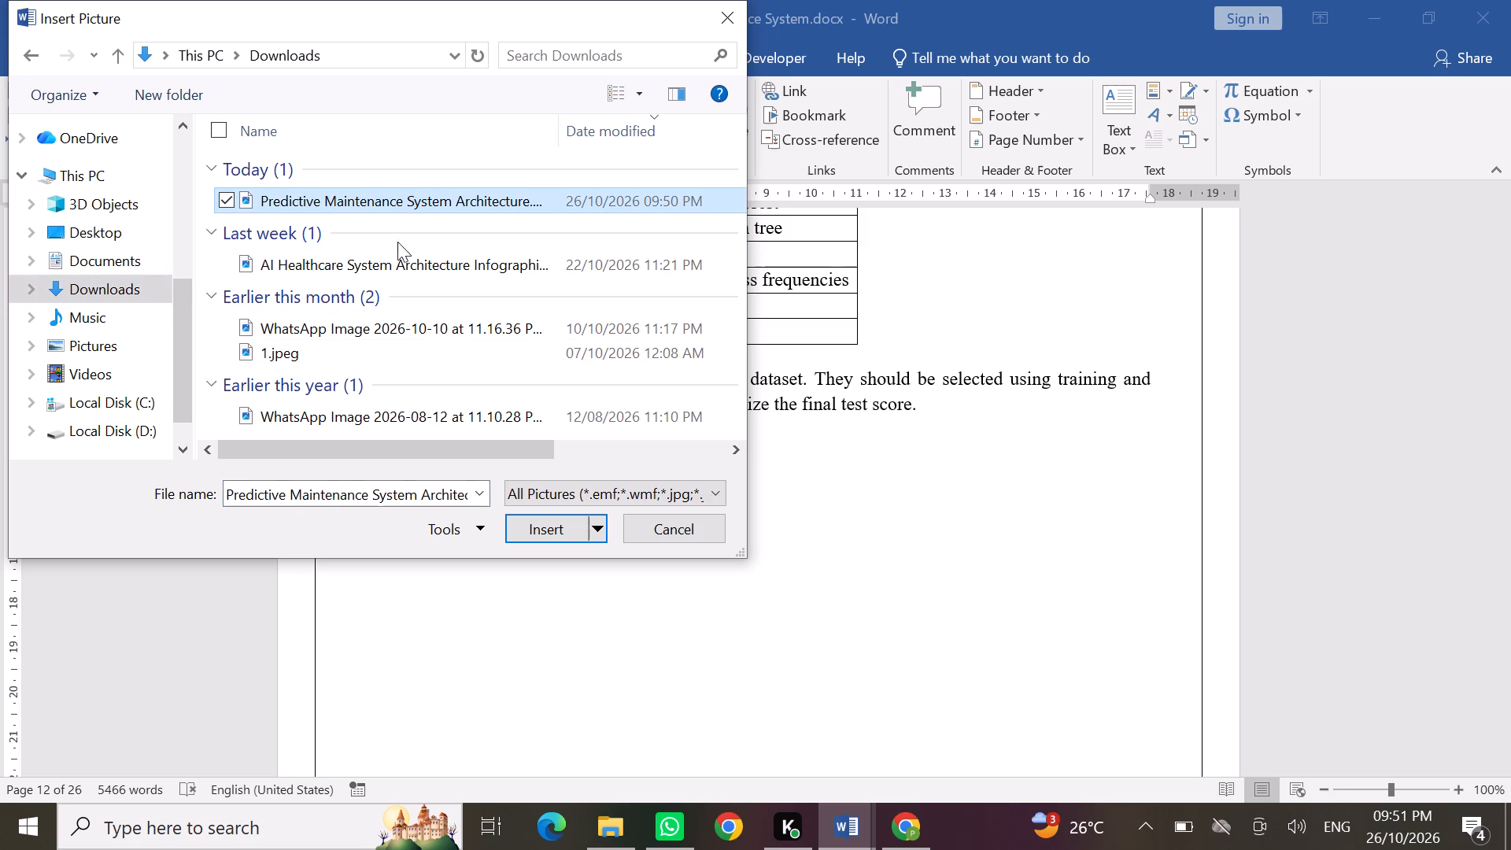
left_click(567, 529)
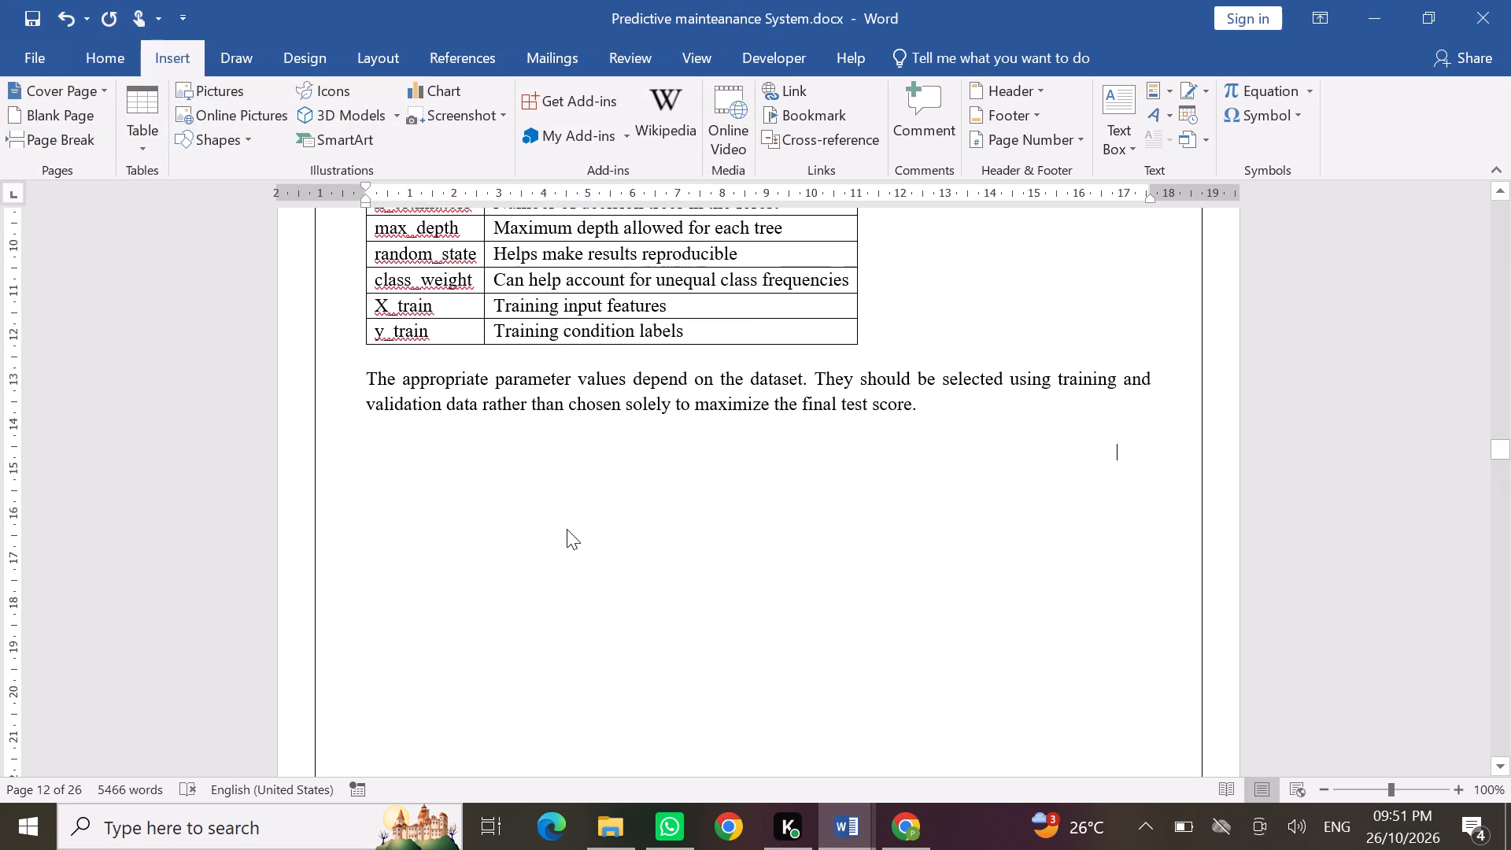
Resize the inserted System Architecture picture to about 9.1 cm high and 14.76 cm wide so it fits on page 12.
scroll(731, 554, "down", 2)
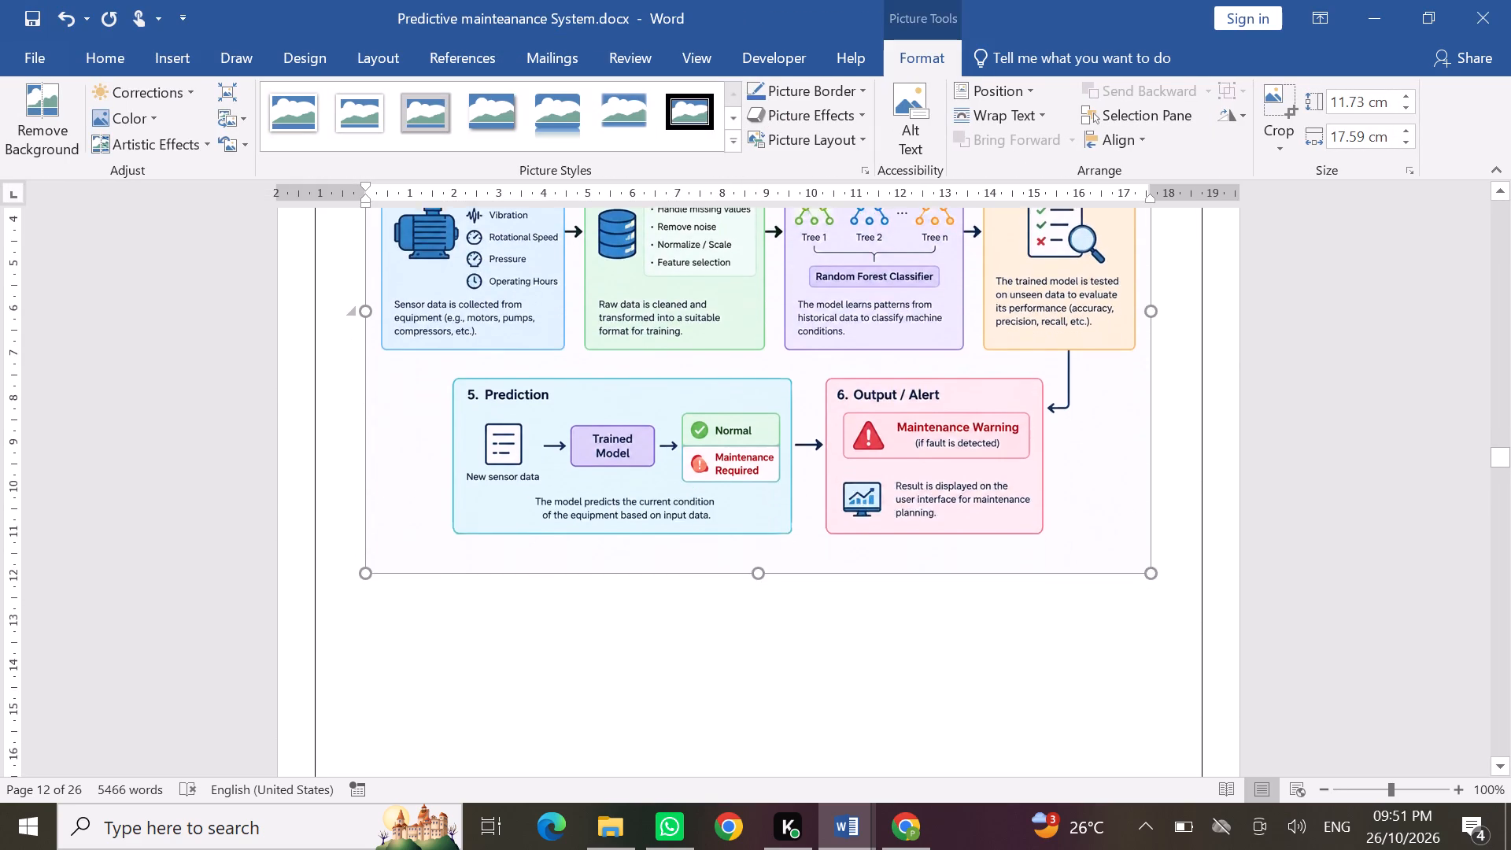
scroll(731, 554, "down", 1)
left_click_drag(761, 444, 778, 260)
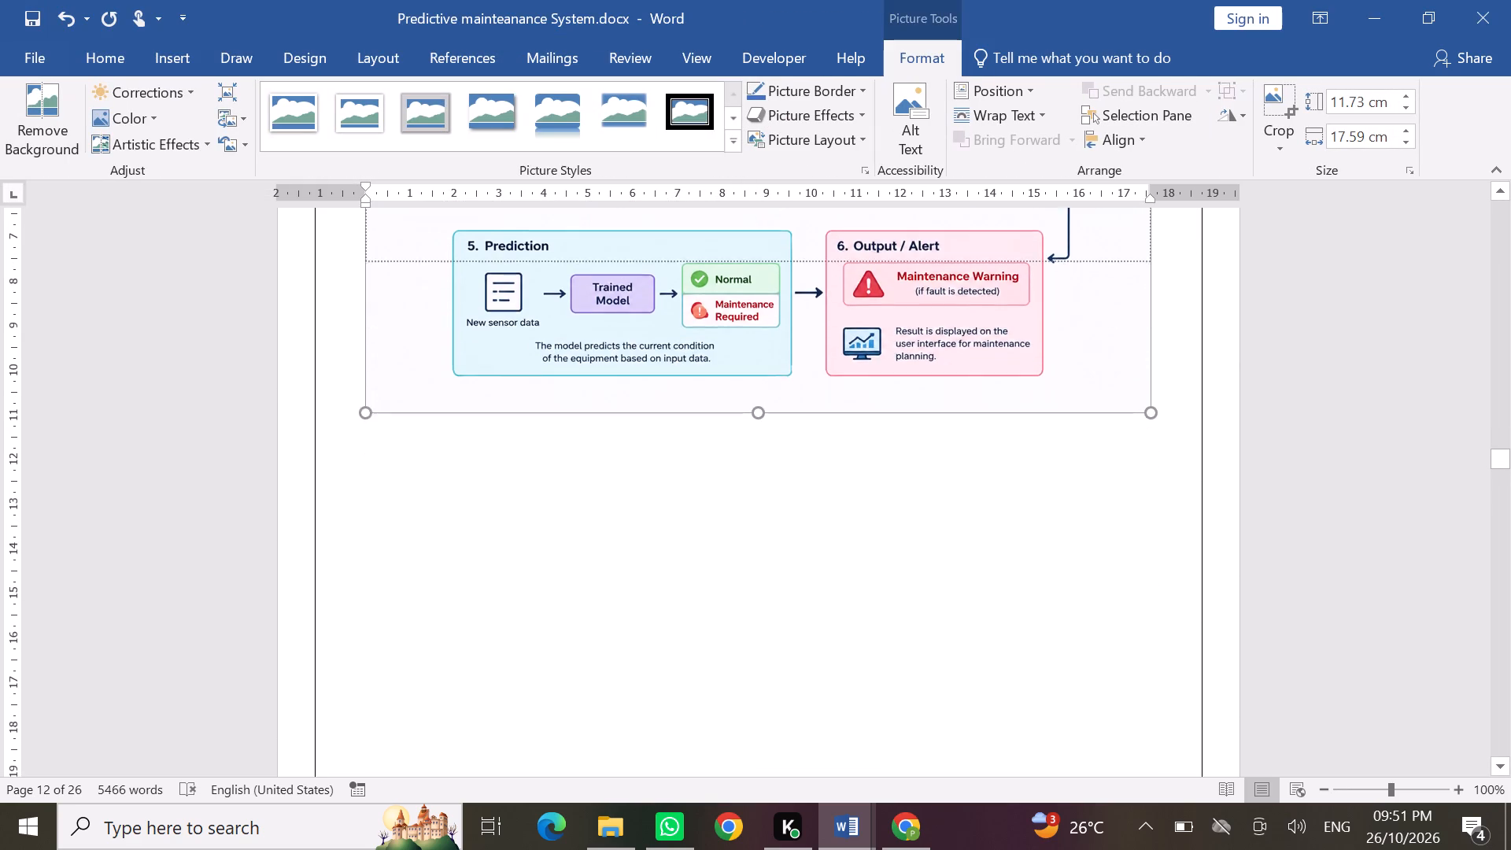
left_click_drag(778, 260, 796, 203)
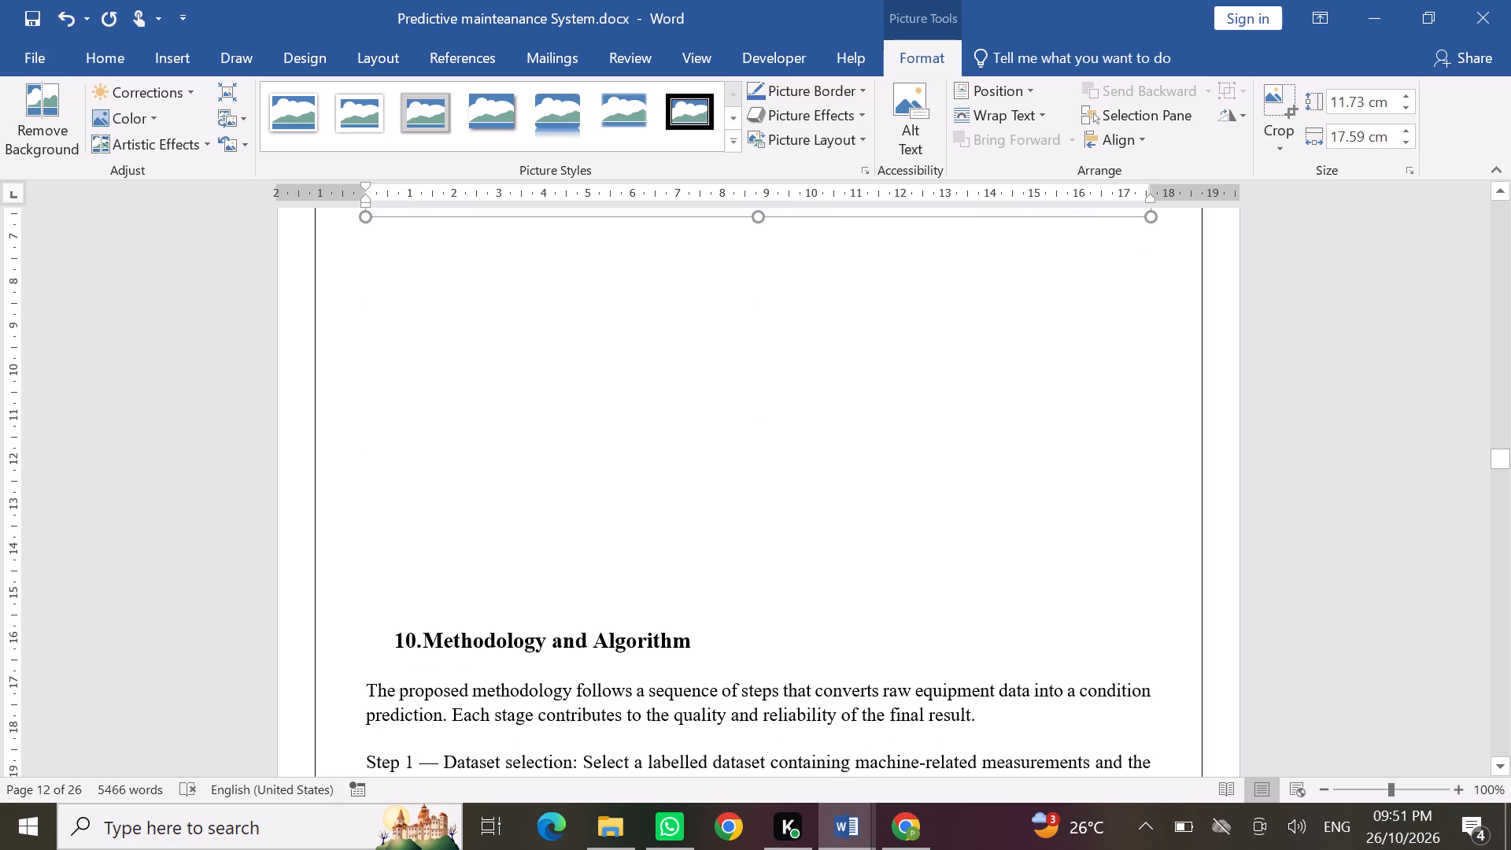
left_click_drag(796, 203, 796, 94)
scroll(724, 350, "up", 1)
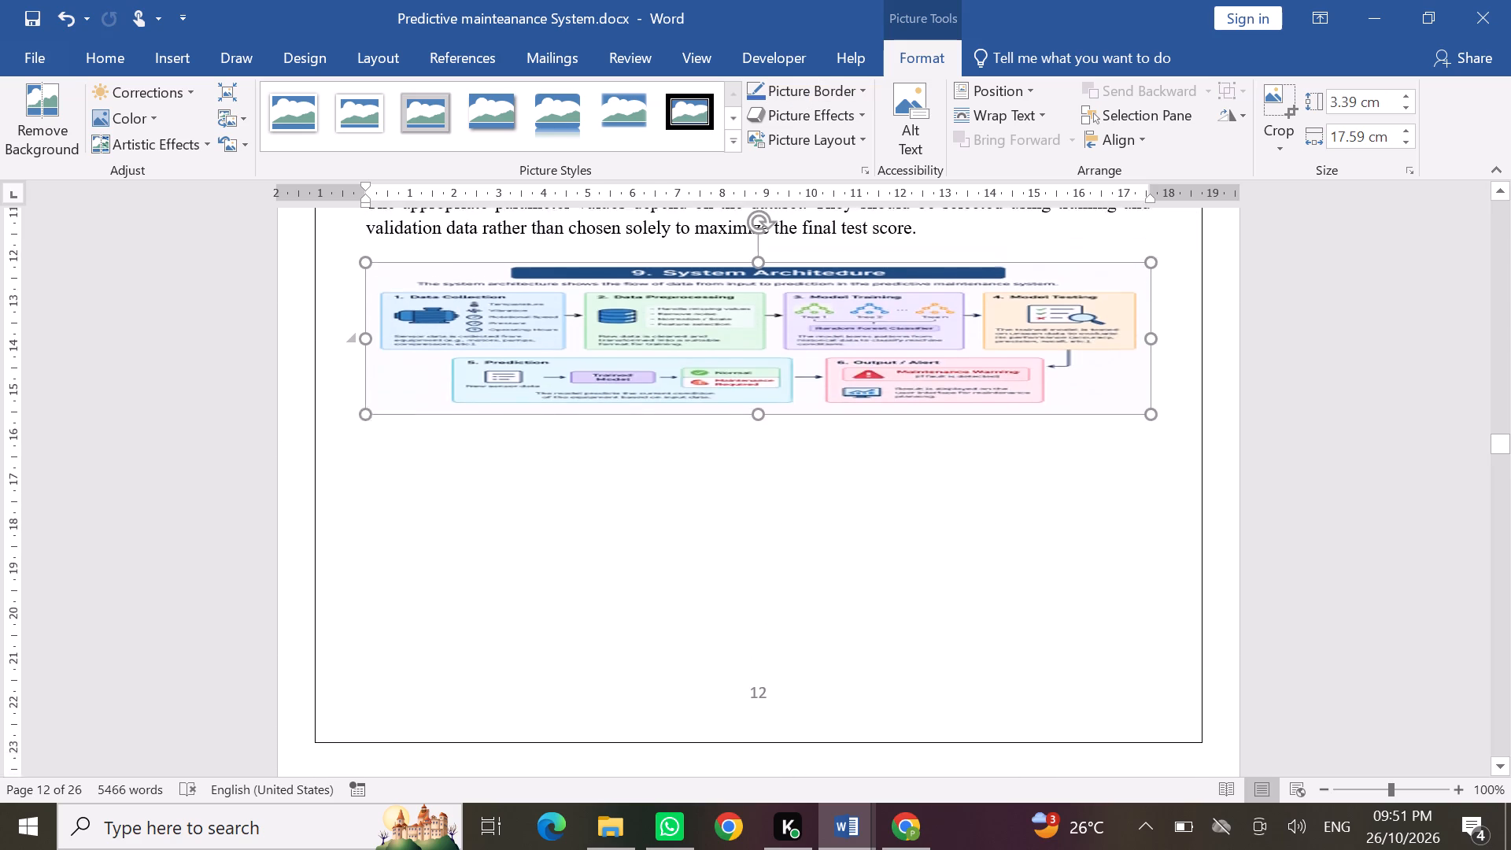
scroll(724, 350, "up", 1)
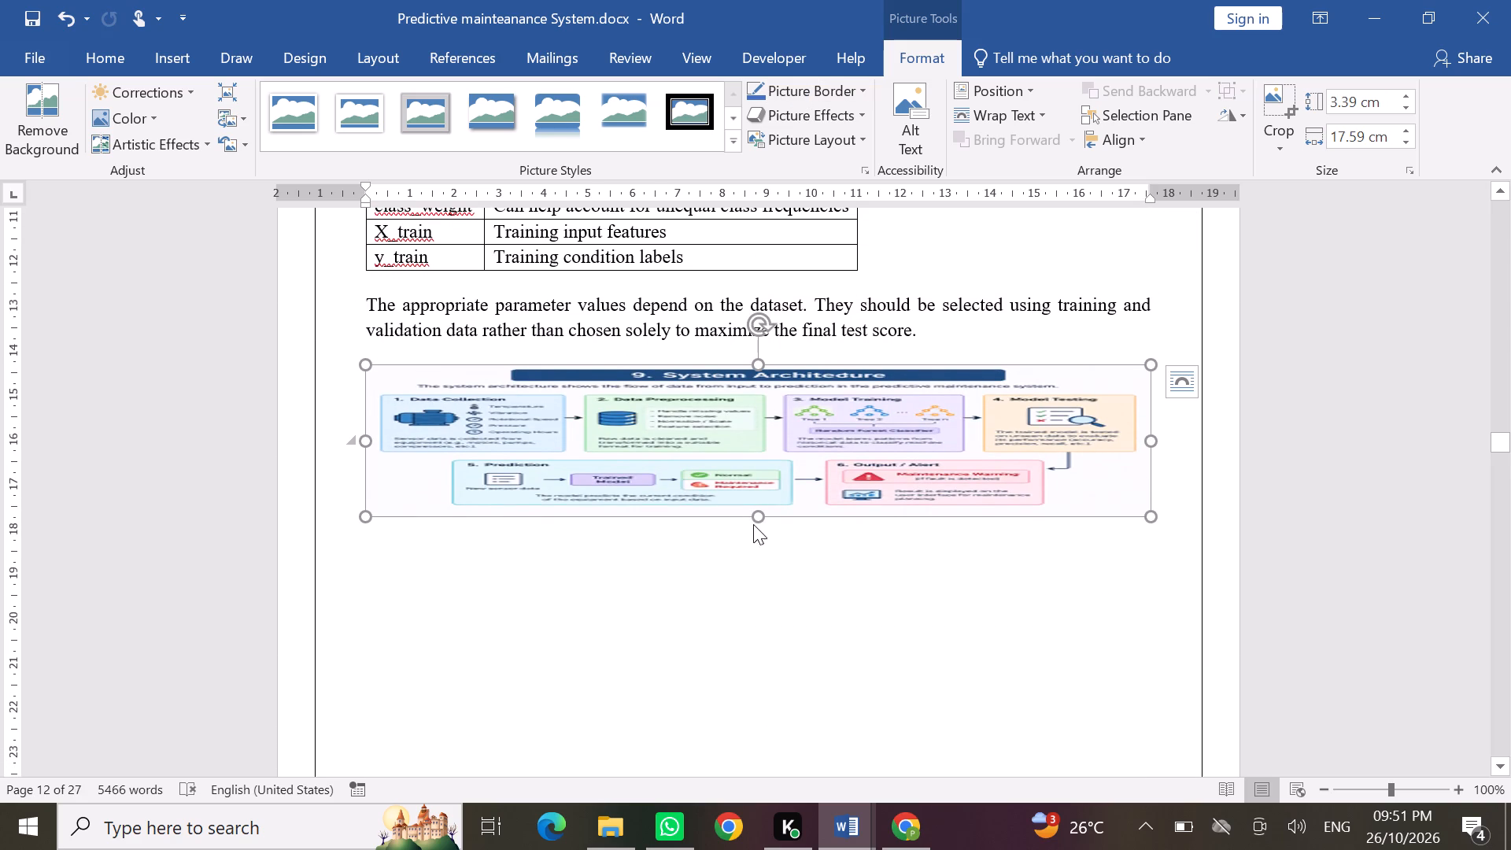
left_click_drag(761, 516, 773, 608)
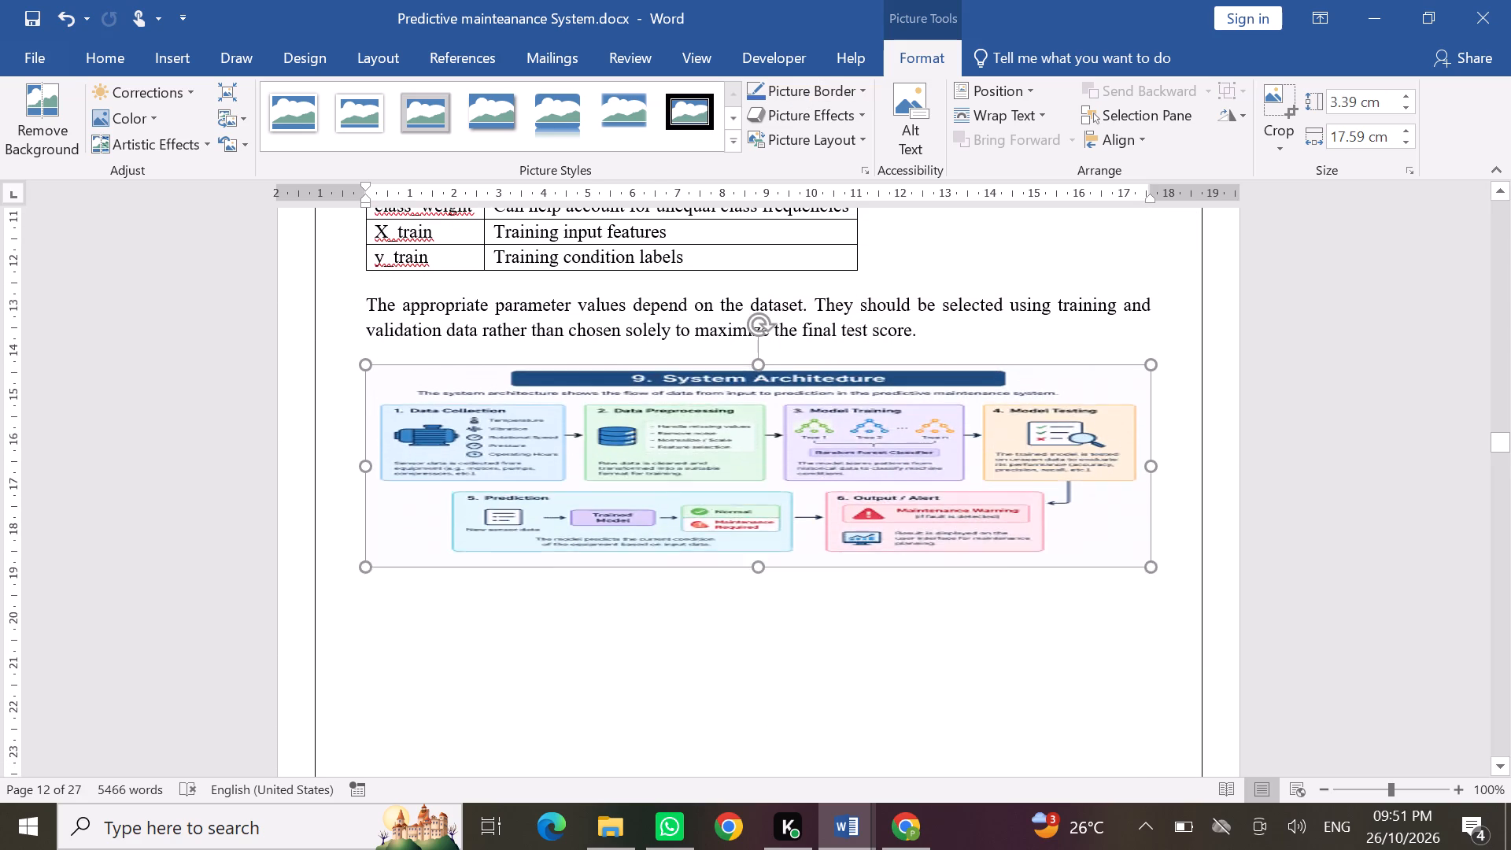
left_click_drag(773, 608, 770, 658)
scroll(770, 658, "down", 1)
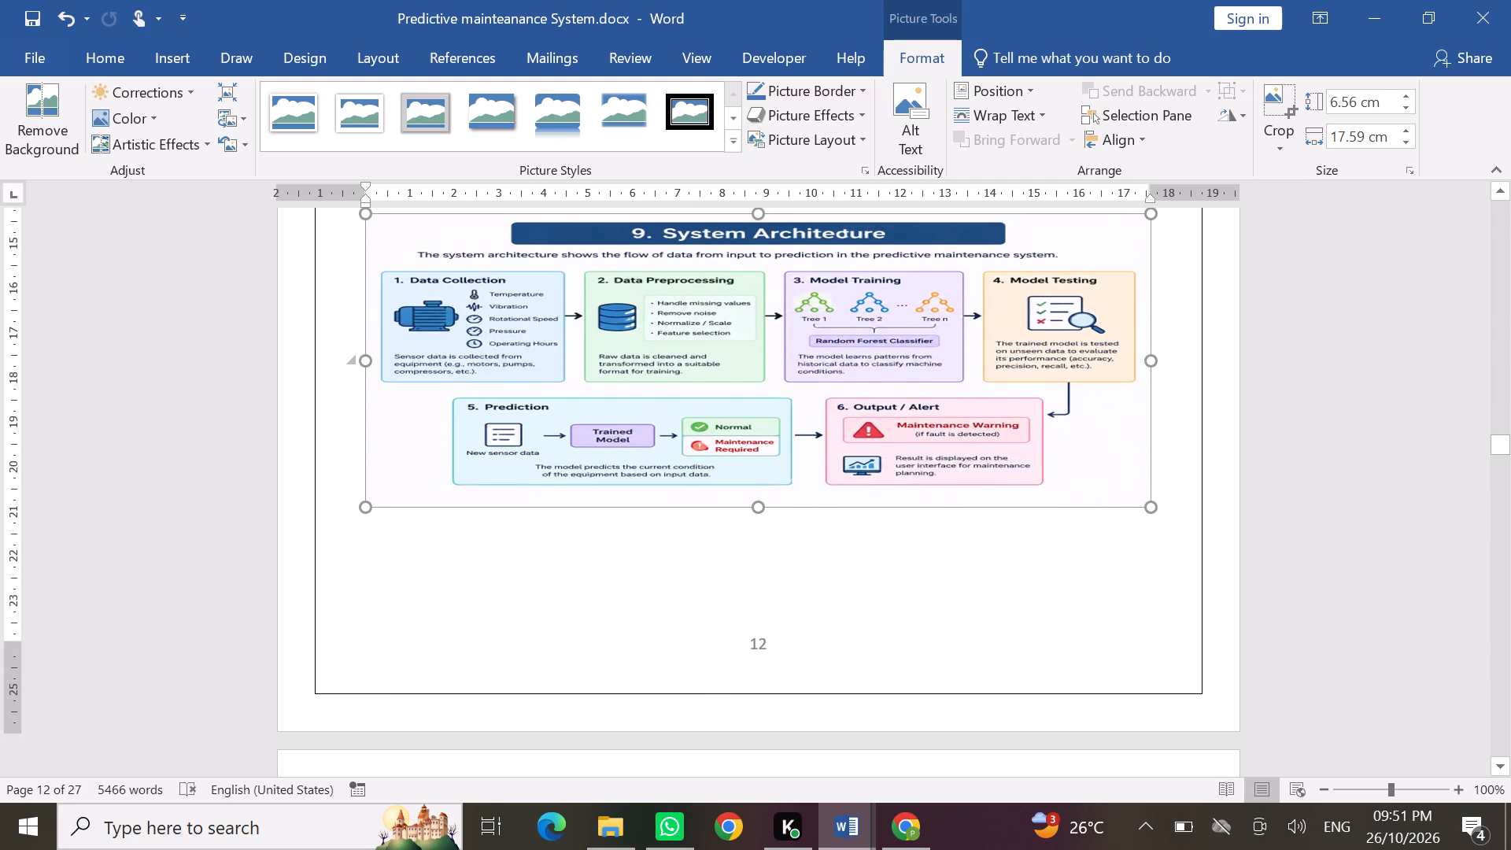
left_click_drag(762, 512, 761, 620)
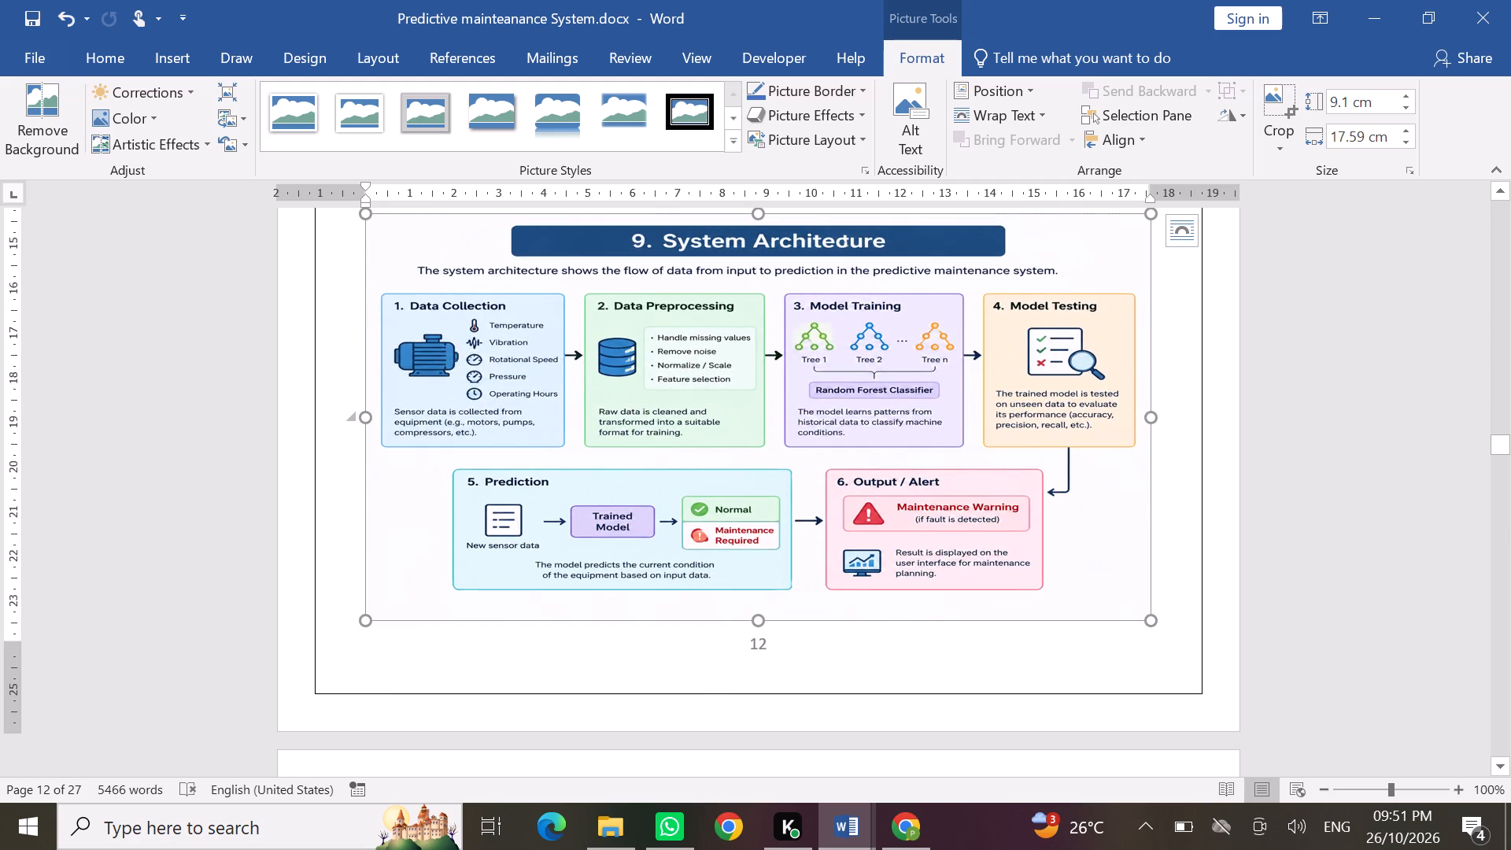
left_click_drag(1154, 424, 1025, 429)
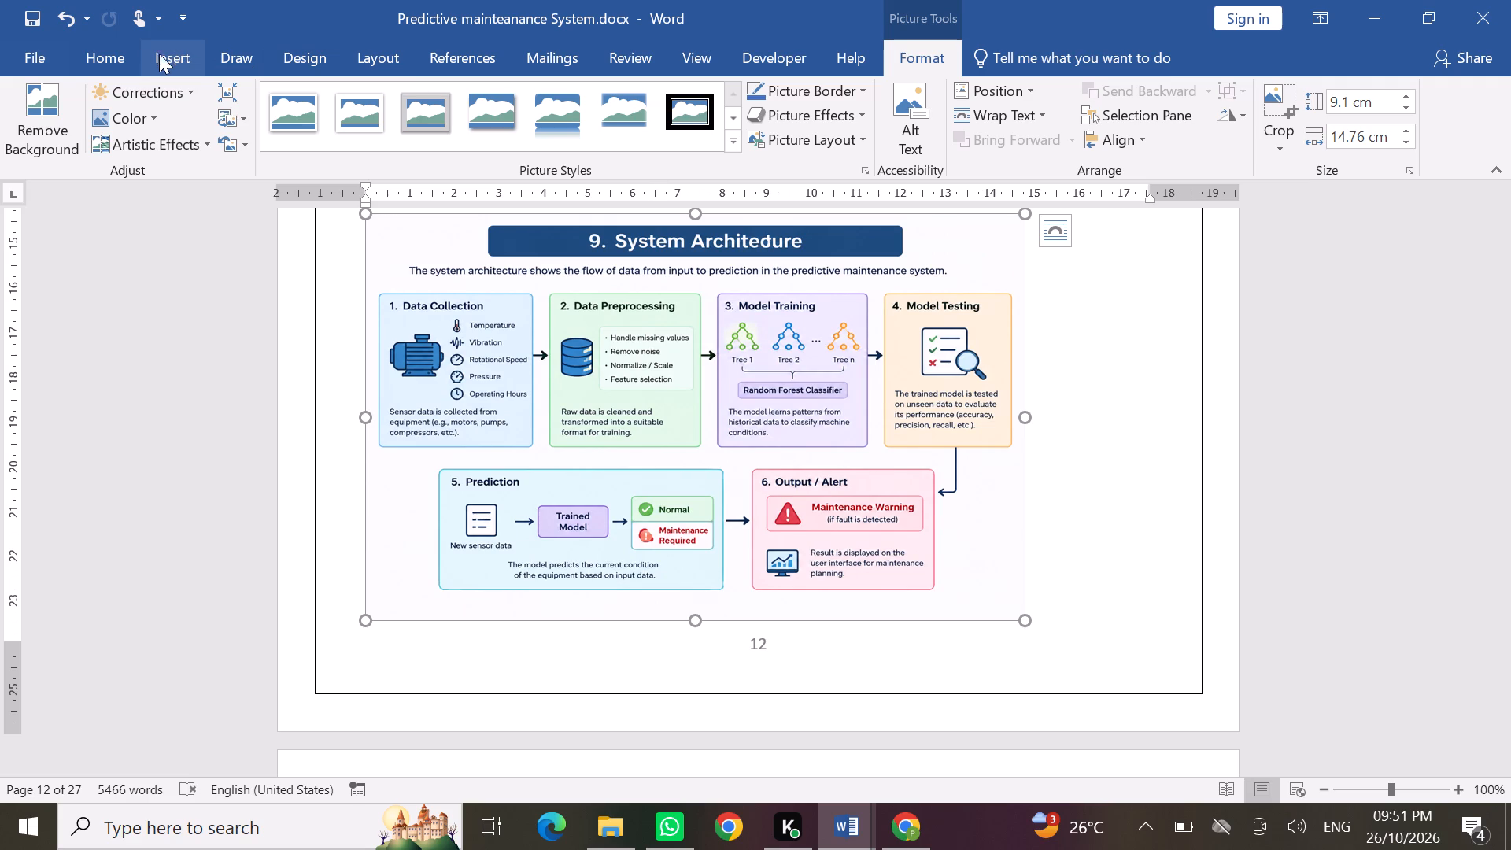
Centre the System Architecture picture horizontally on the page.
left_click(110, 55)
left_click(487, 149)
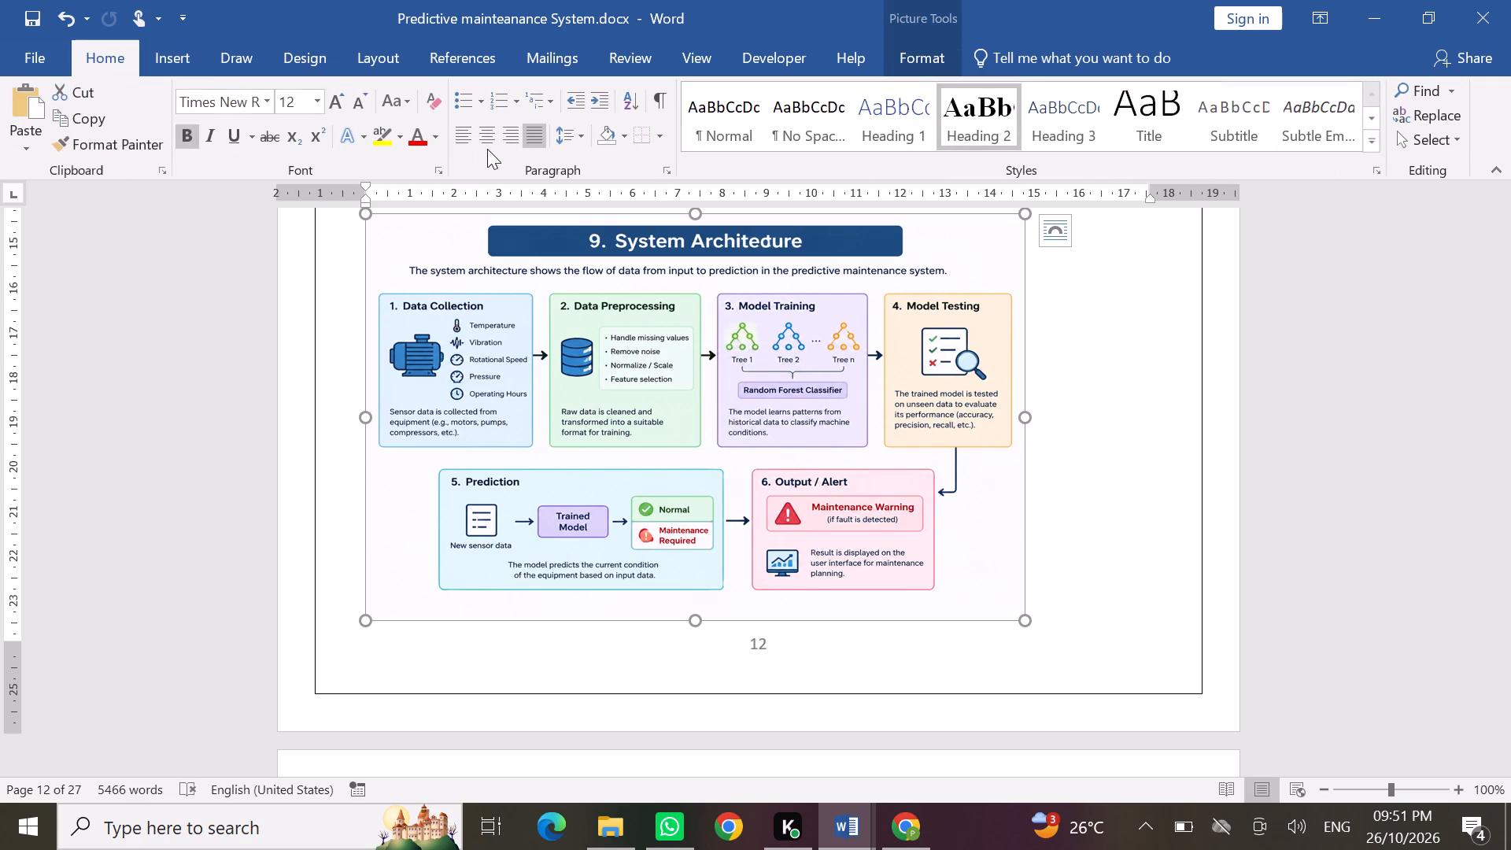
left_click(487, 142)
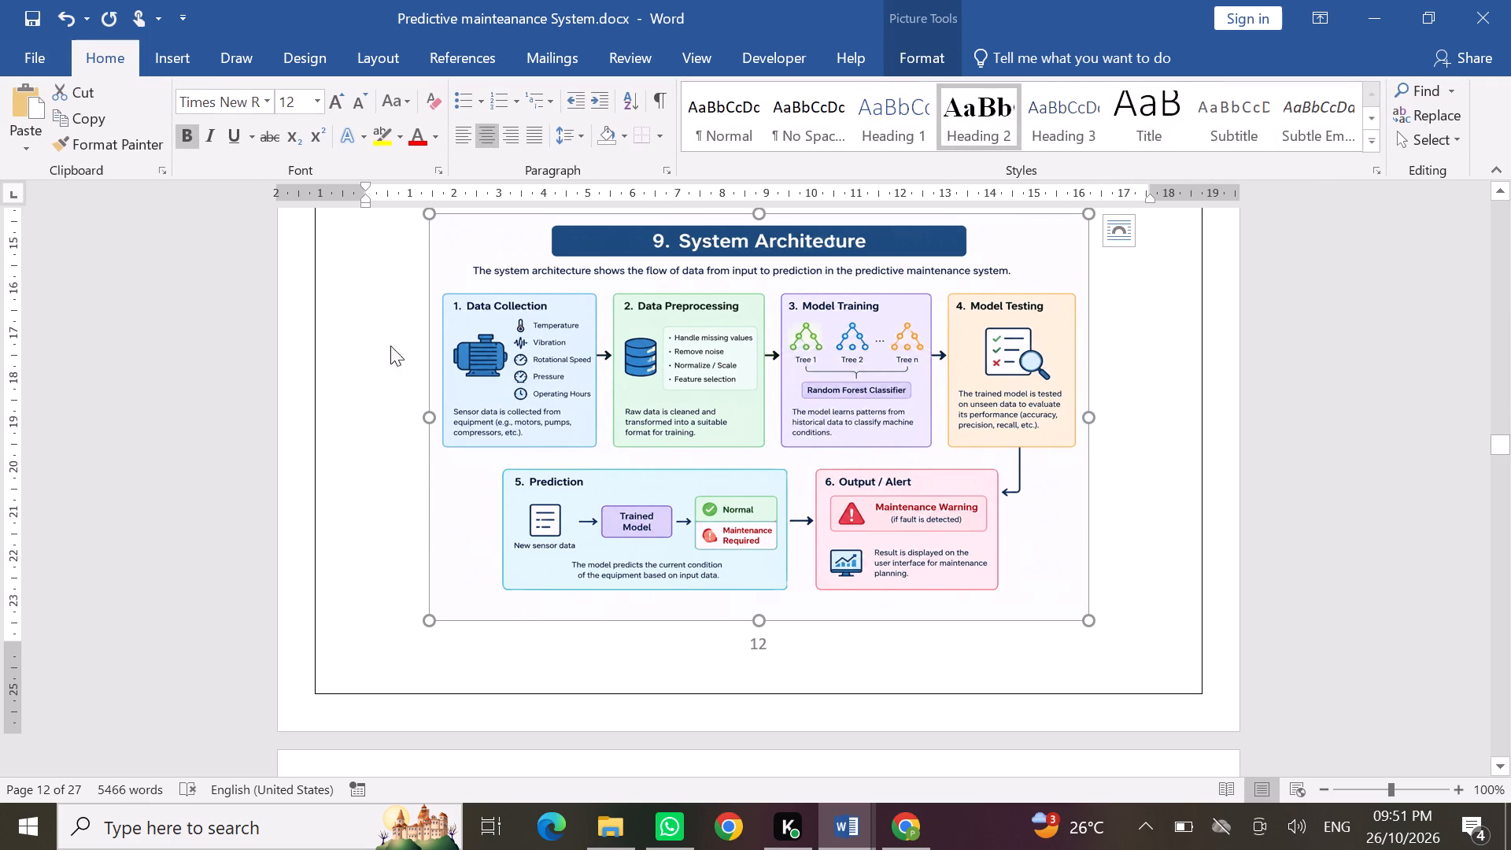
left_click(386, 356)
Delete the blank lines above the "10. Methodology and Algorithm" heading so it starts at the top of its page.
scroll(386, 356, "up", 1)
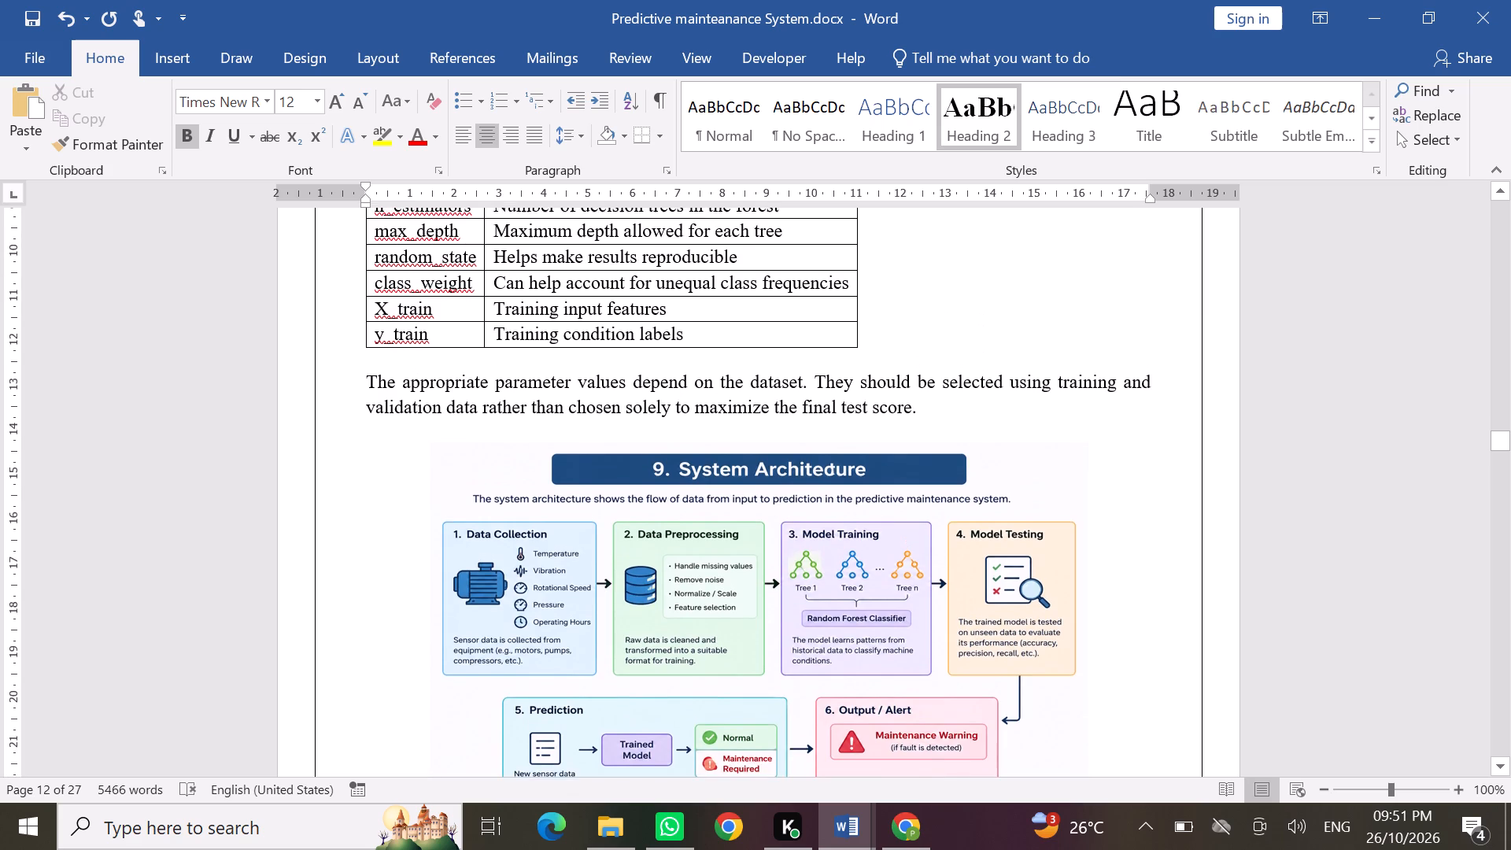
scroll(386, 356, "up", 1)
scroll(386, 356, "down", 6)
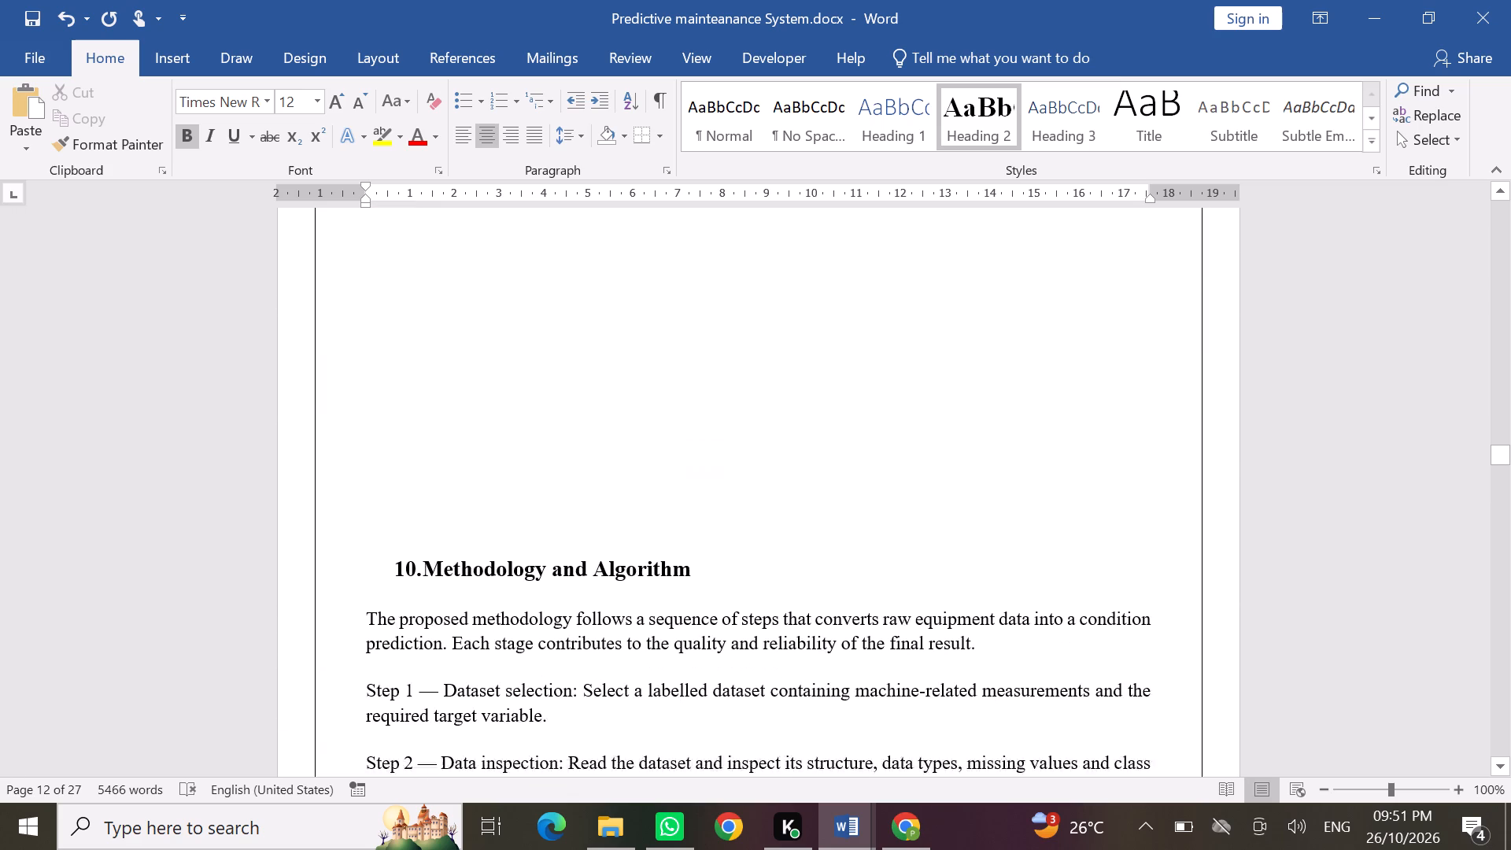
scroll(386, 356, "down", 1)
left_click(438, 463)
key("BackSpace")
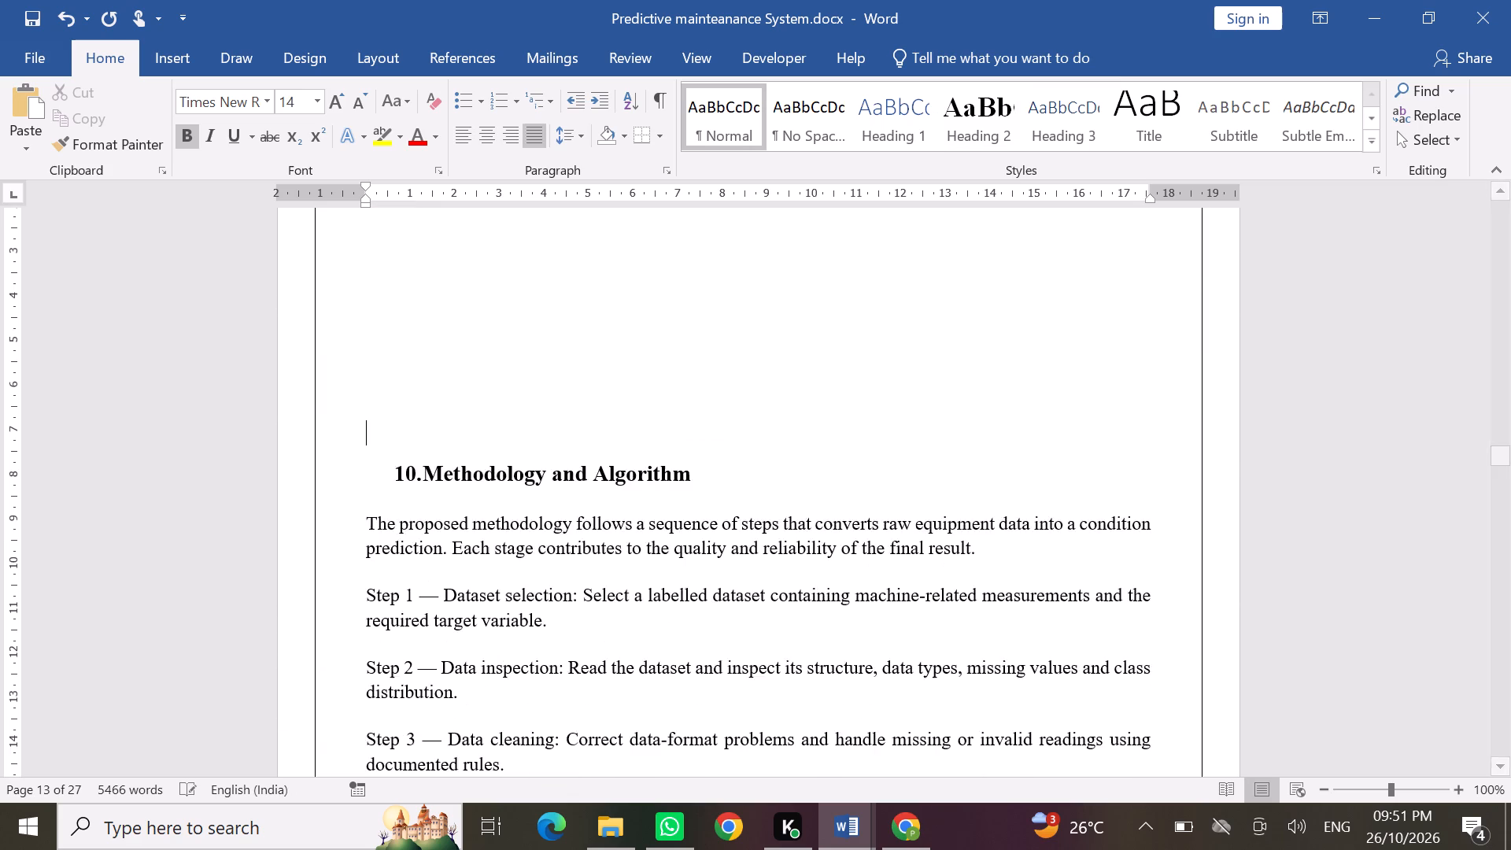
key("BackSpace")
key("BackSpace")
key("BackSpace")
key("BackSpace")
key("BackSpace")
key("BackSpace")
key("BackSpace")
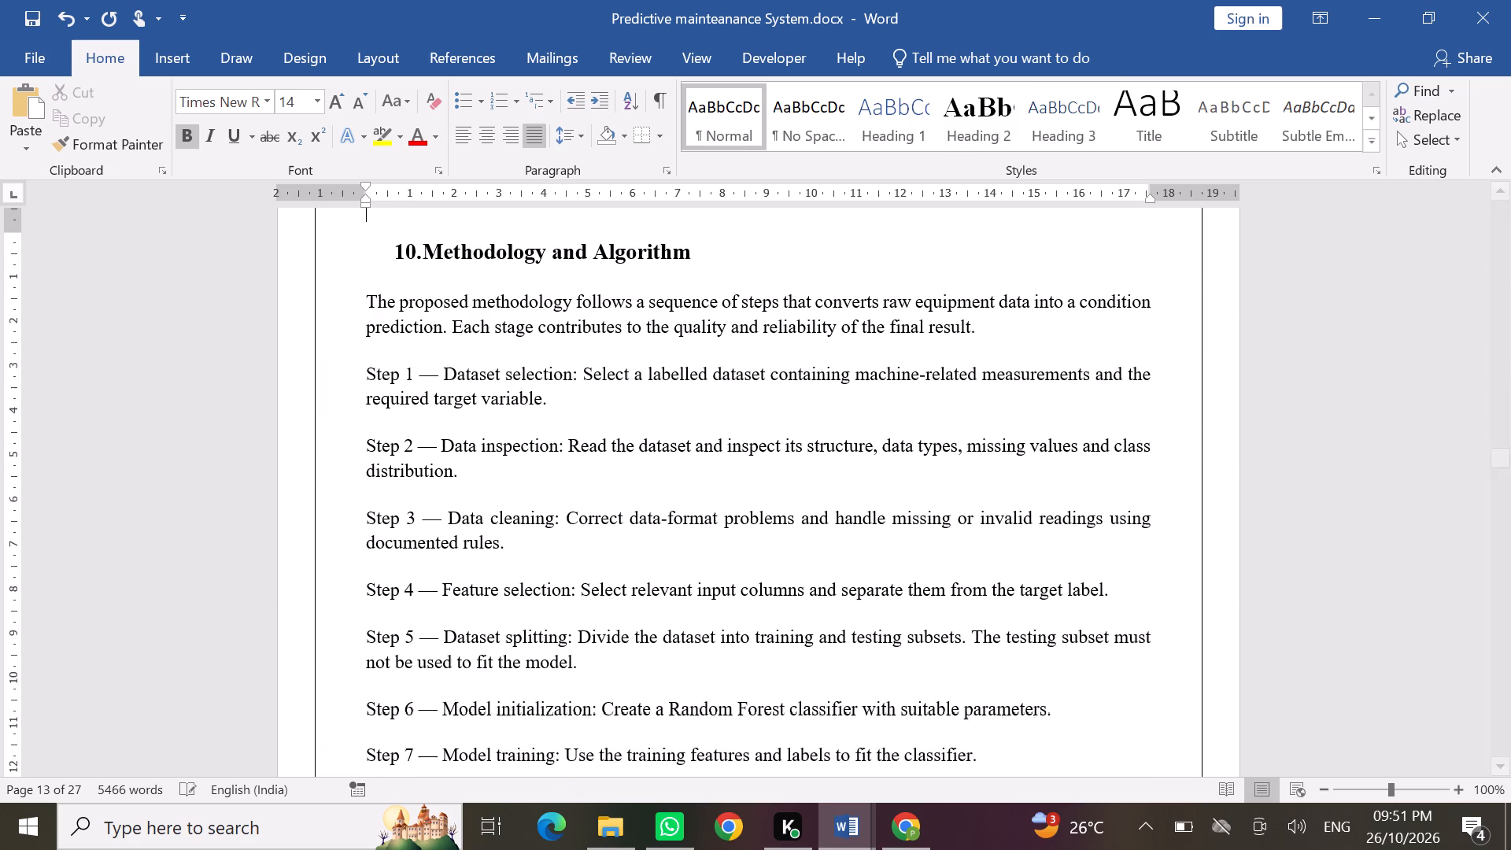
scroll(438, 463, "up", 1)
key("BackSpace")
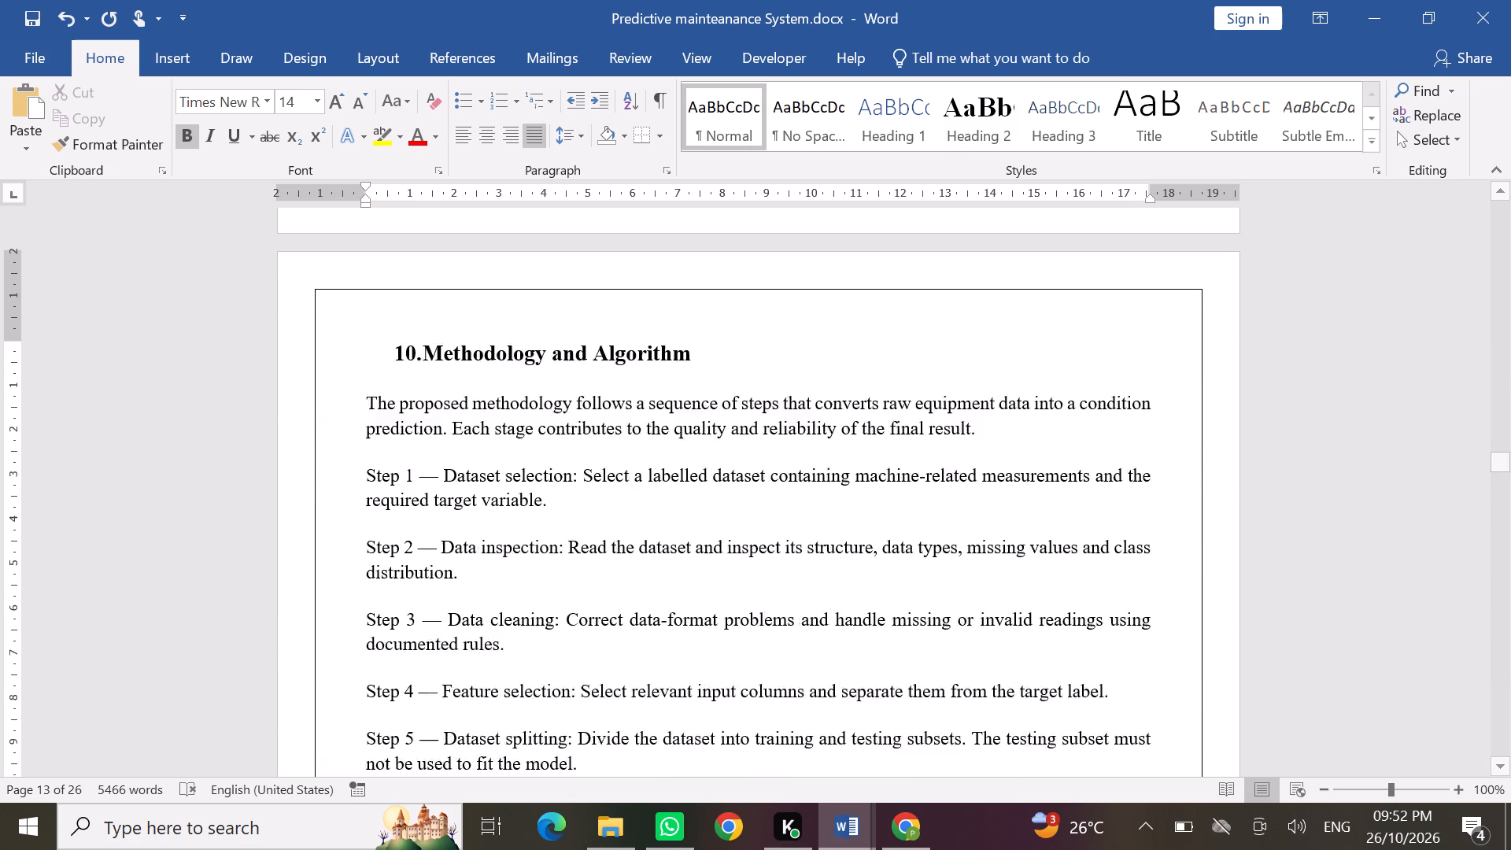
Review the report's pages from section 10, Methodology and Algorithm, through to the conclusion for page gaps and layout.
scroll(572, 586, "down", 7)
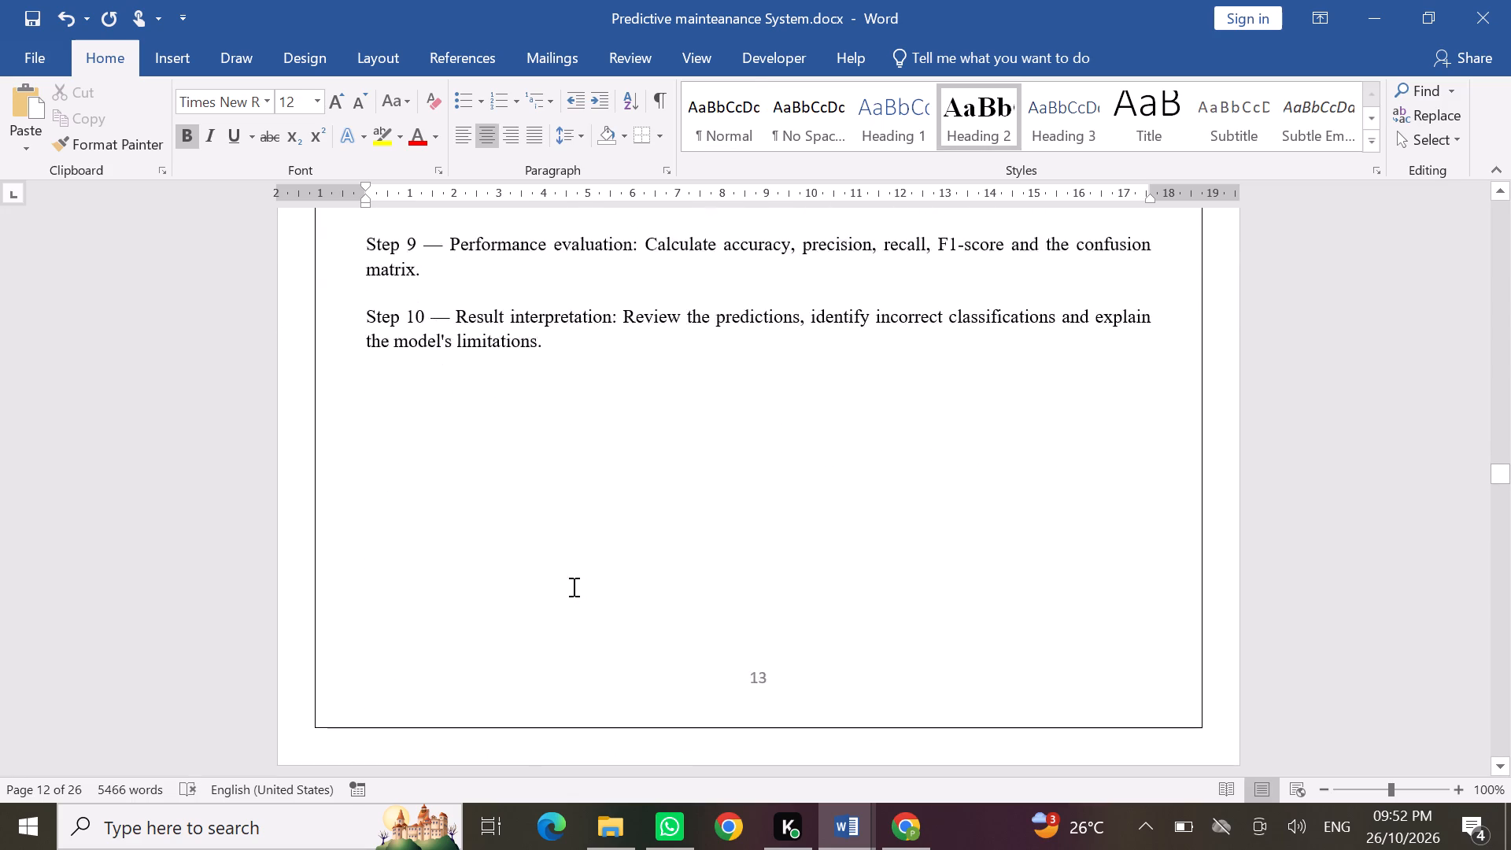
scroll(572, 586, "down", 9)
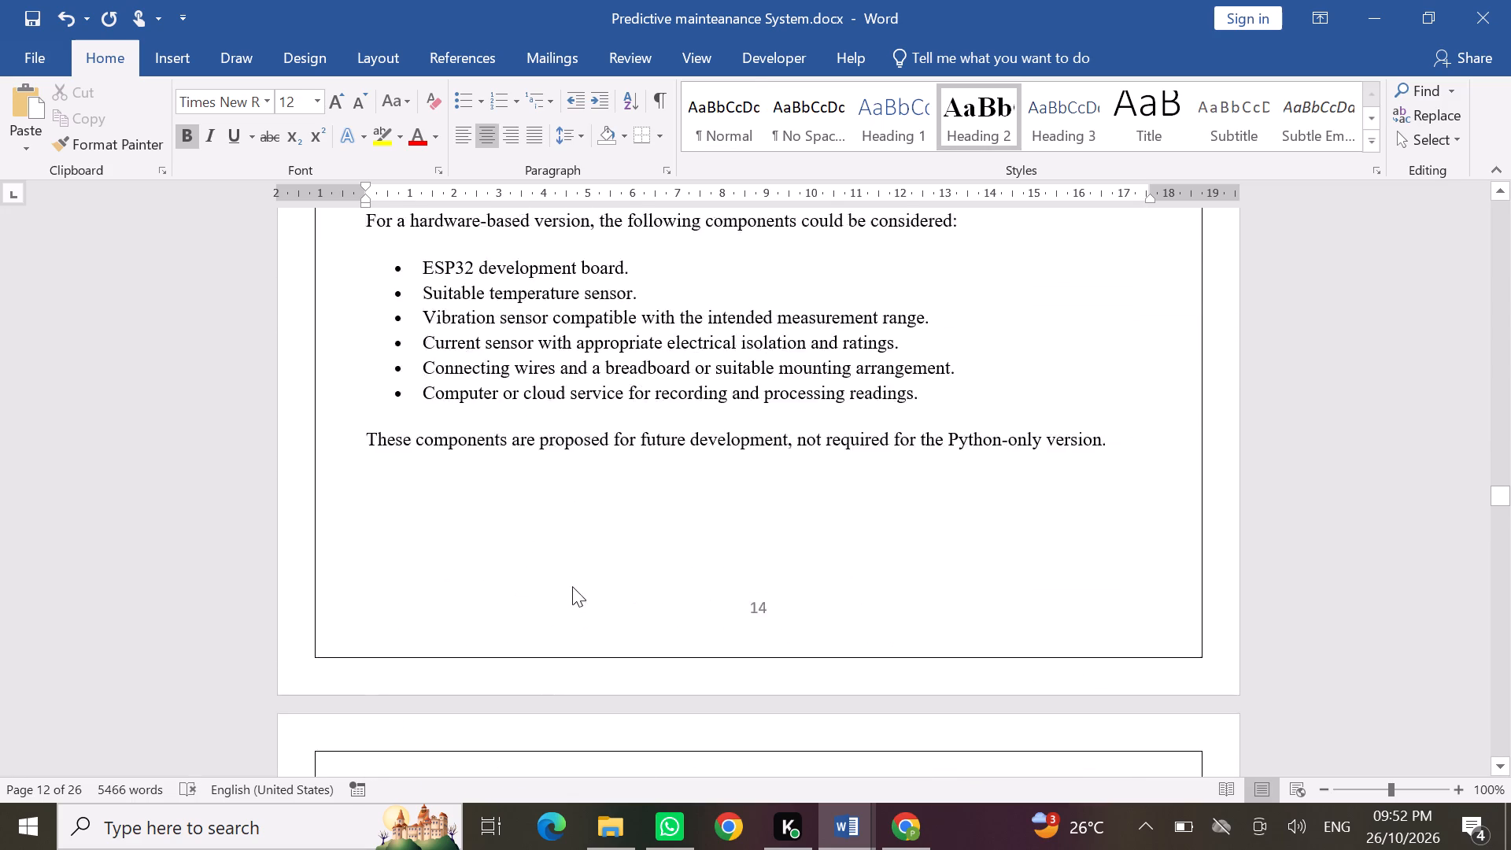
scroll(572, 586, "down", 10)
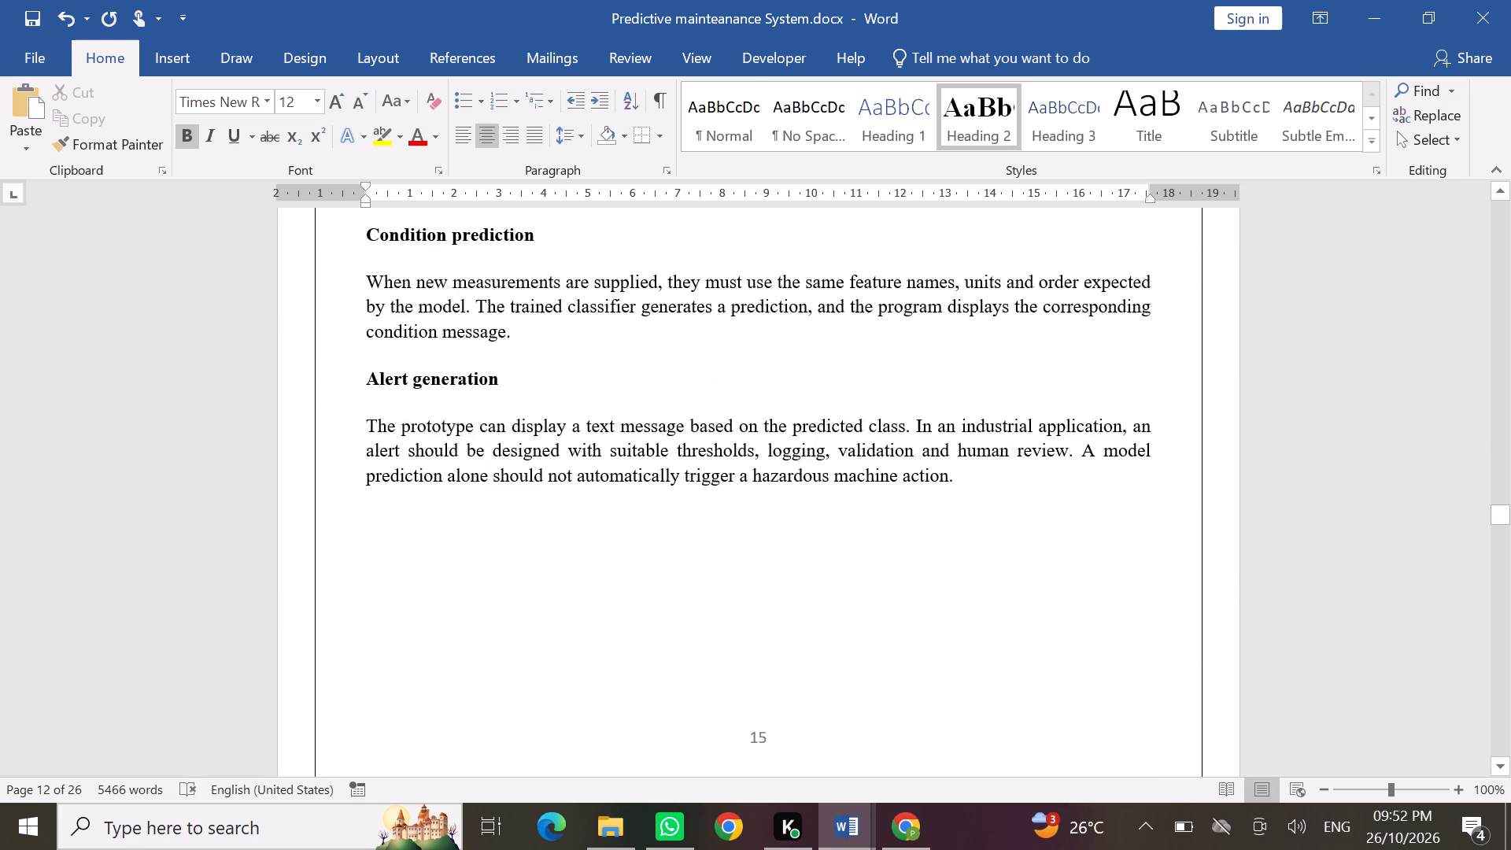
scroll(572, 586, "down", 9)
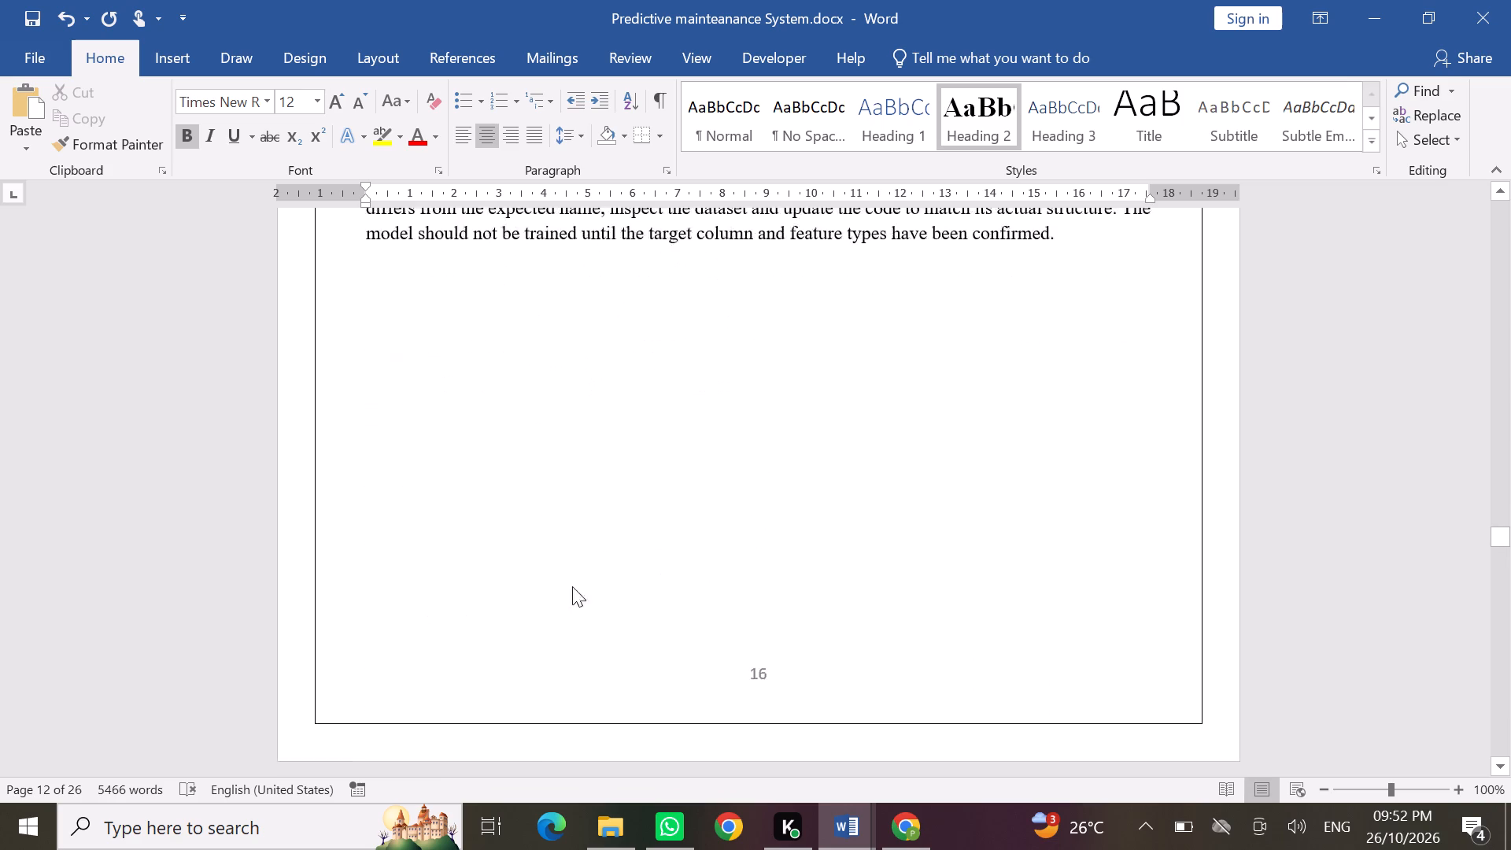
scroll(572, 586, "down", 9)
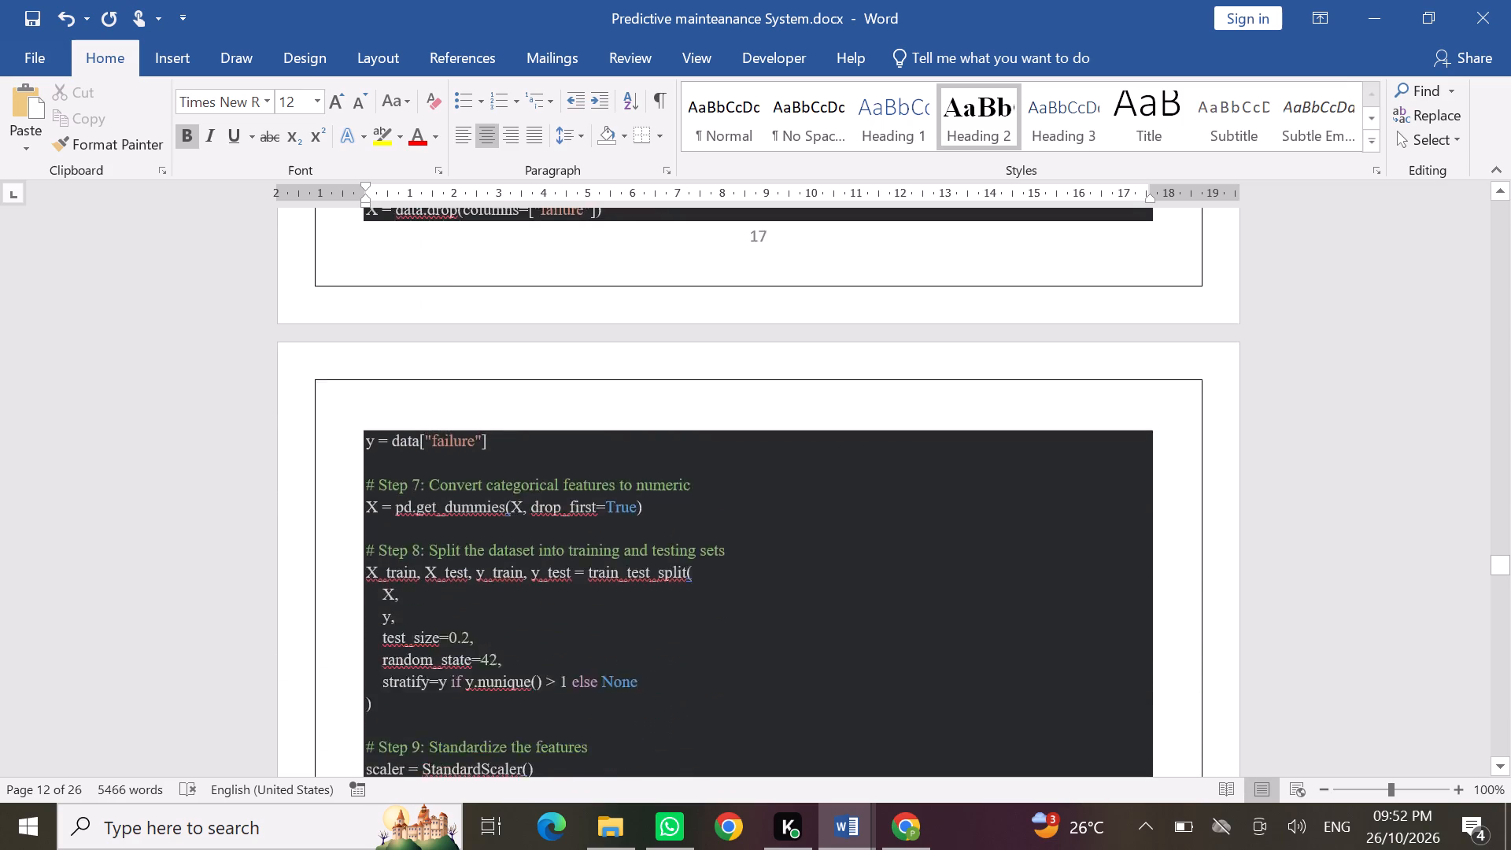
scroll(572, 586, "down", 9)
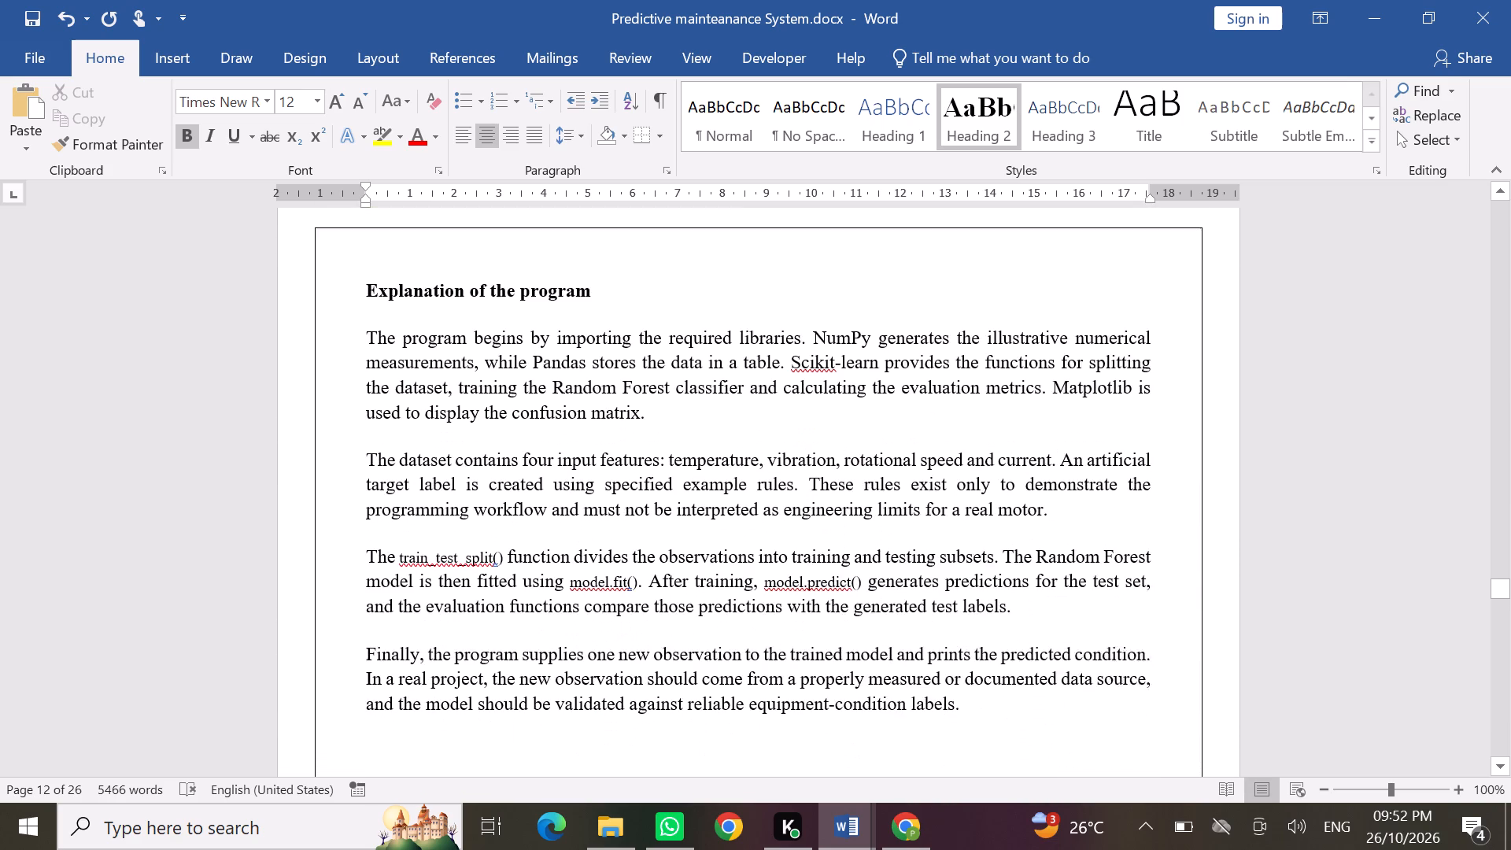
scroll(572, 586, "down", 6)
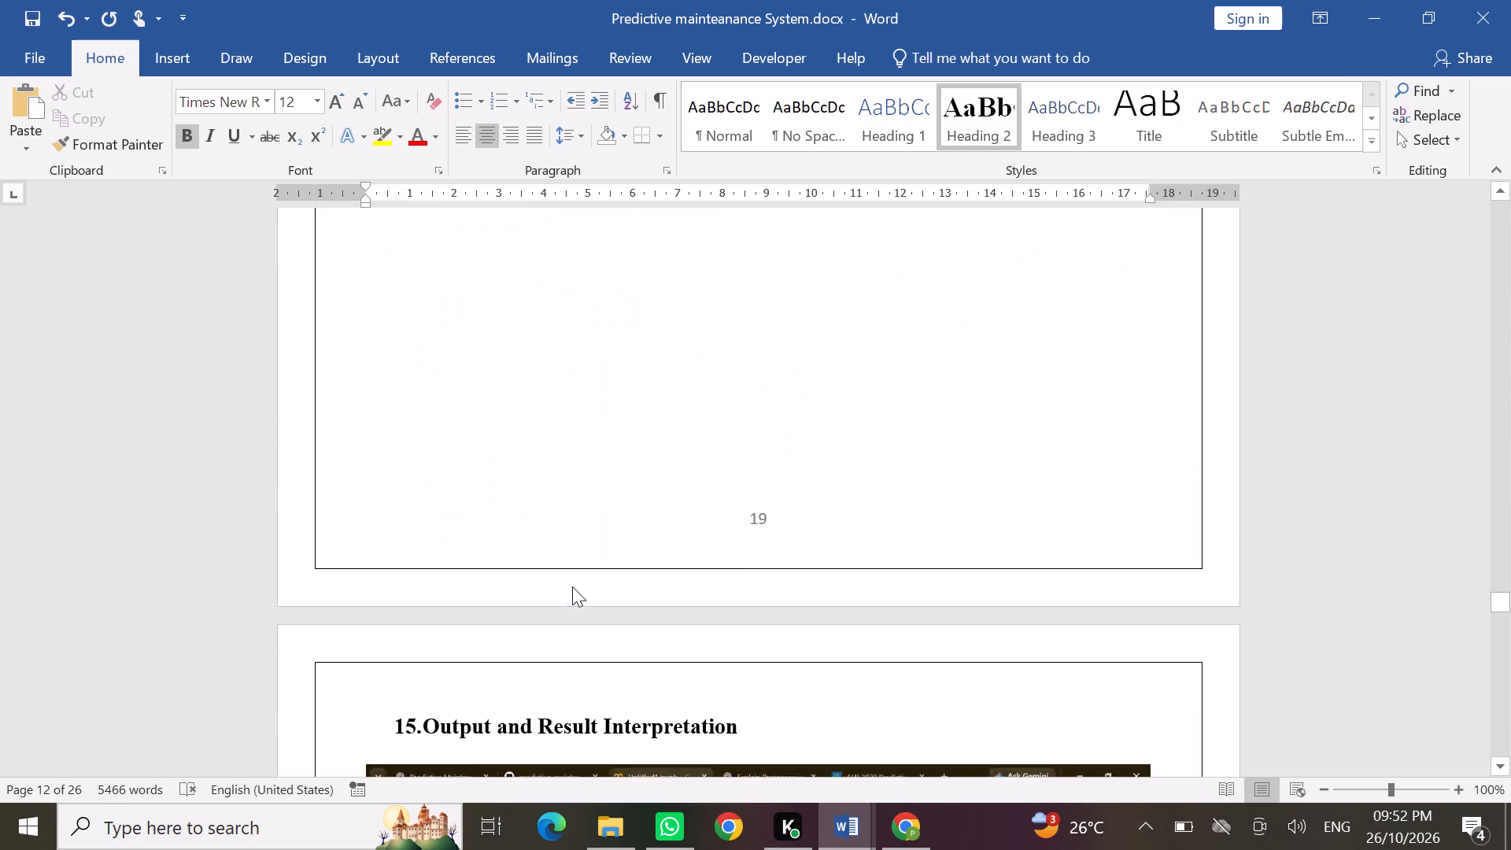
scroll(572, 586, "down", 5)
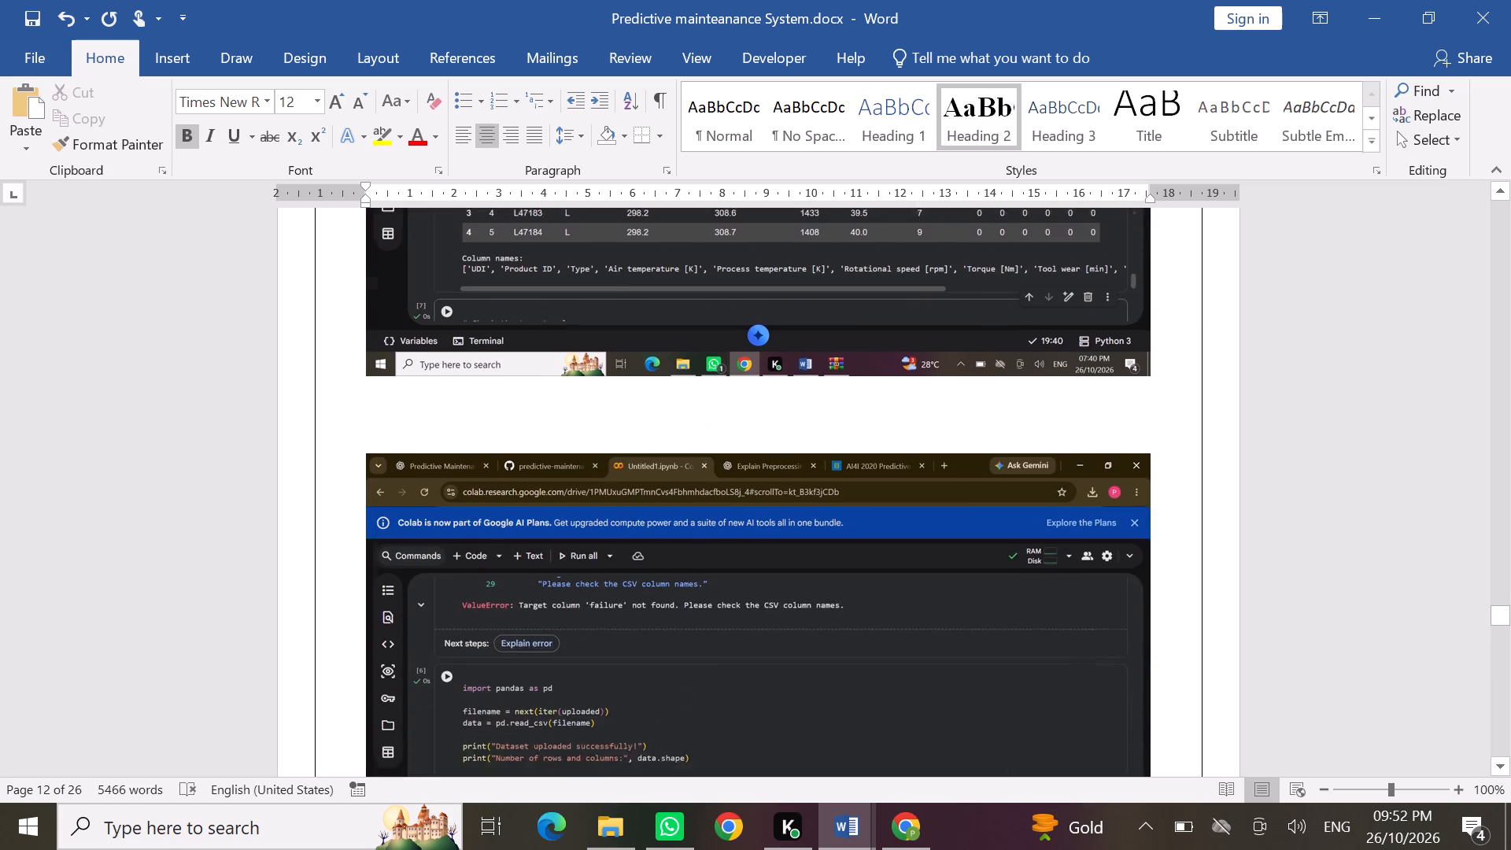
scroll(572, 586, "down", 7)
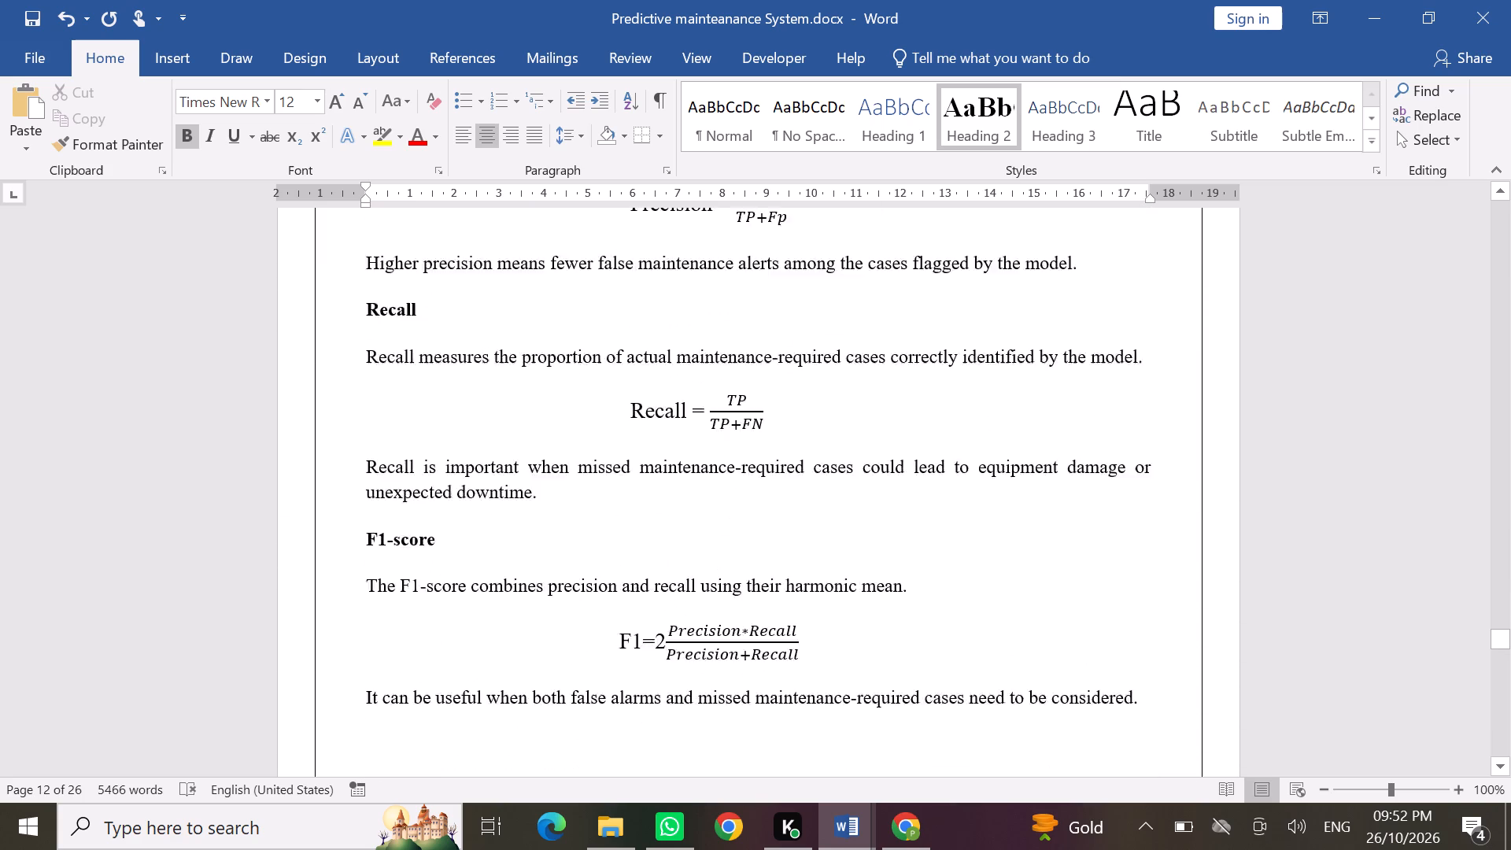
scroll(572, 586, "down", 8)
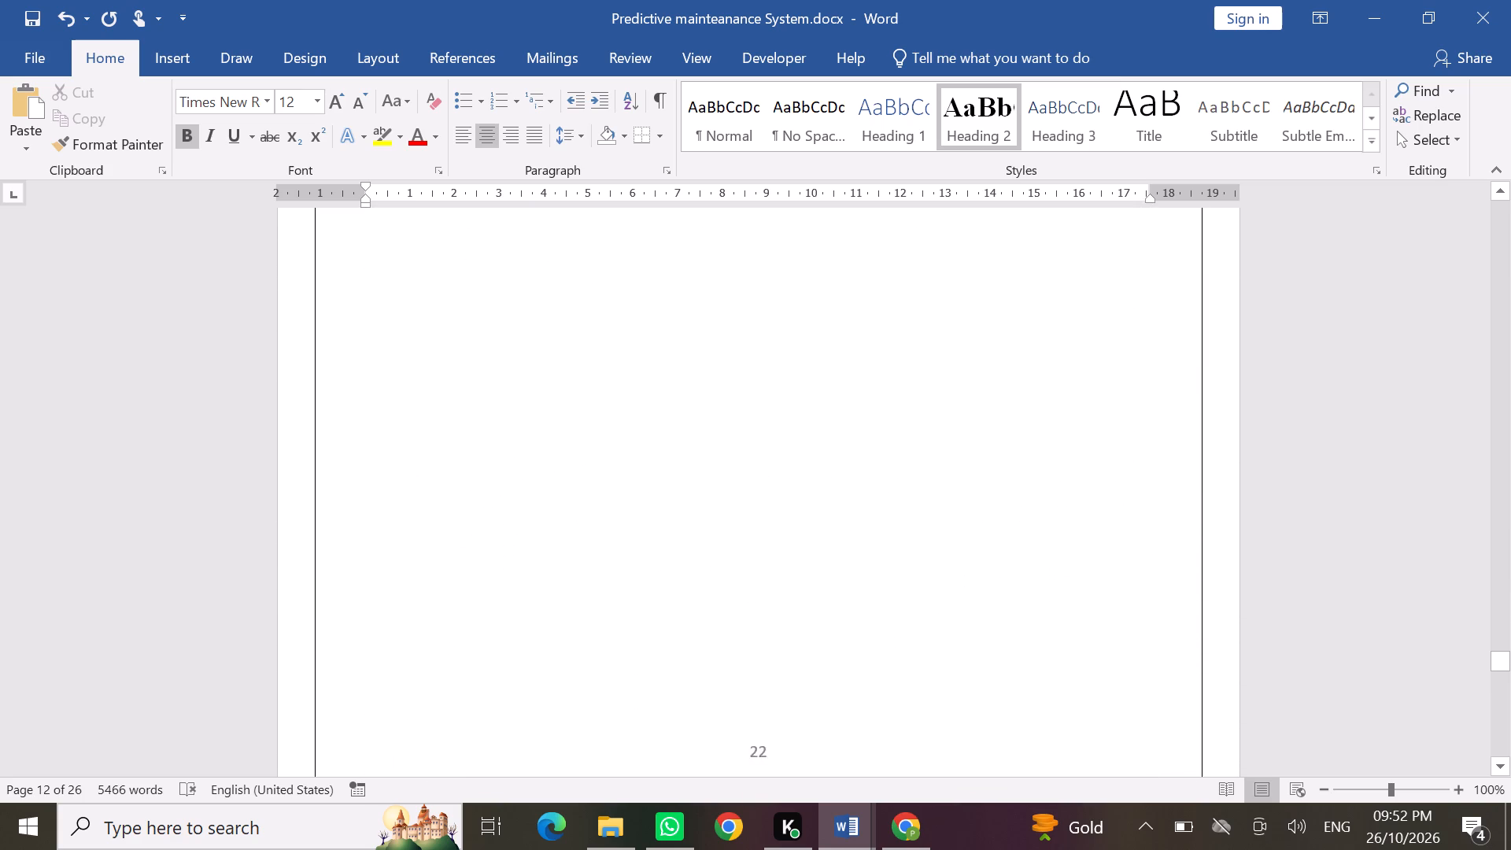
scroll(572, 586, "down", 8)
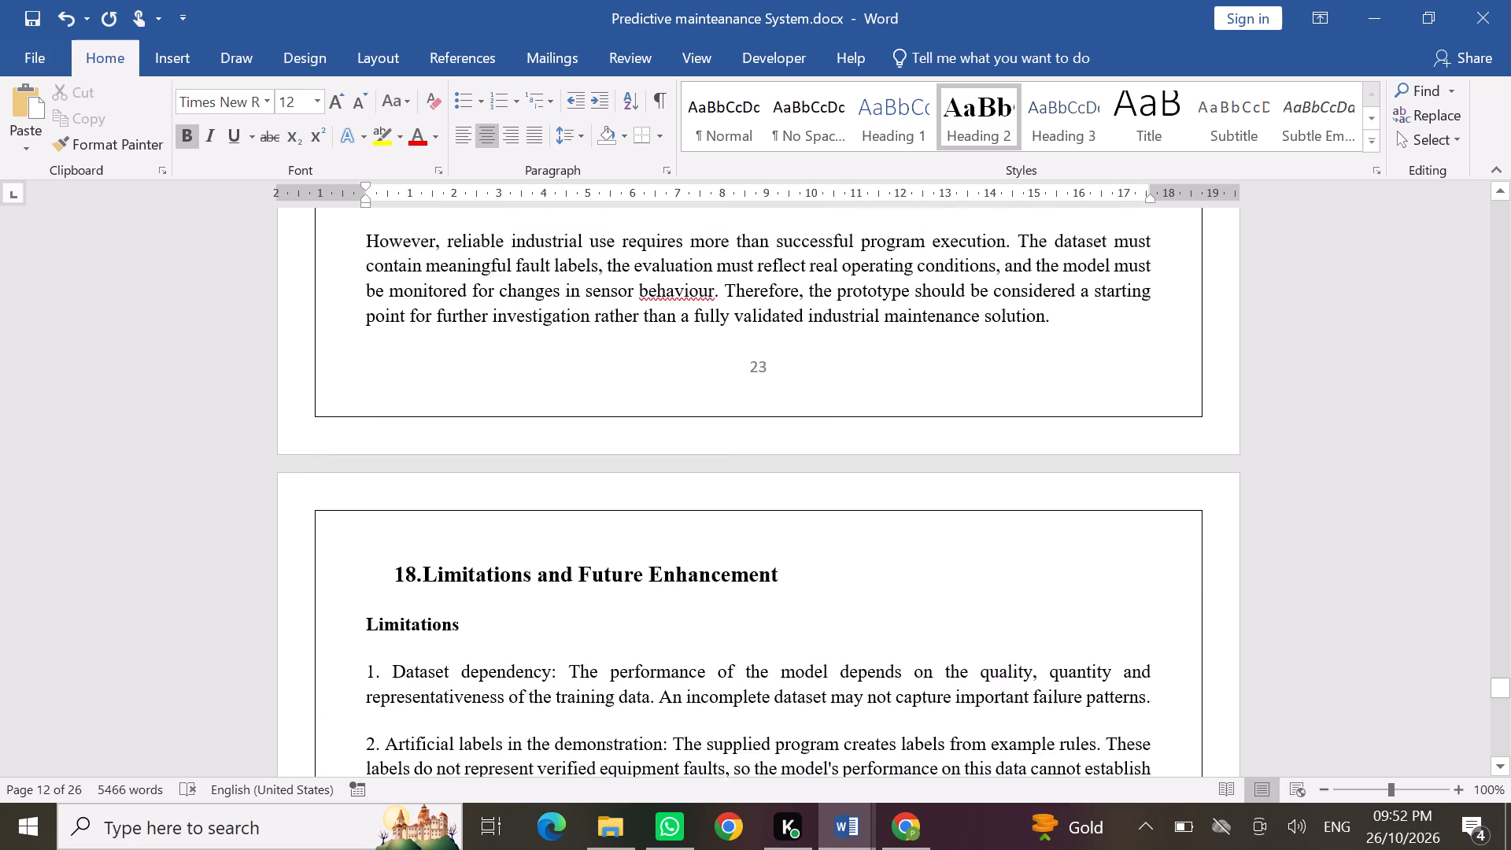
scroll(572, 586, "down", 8)
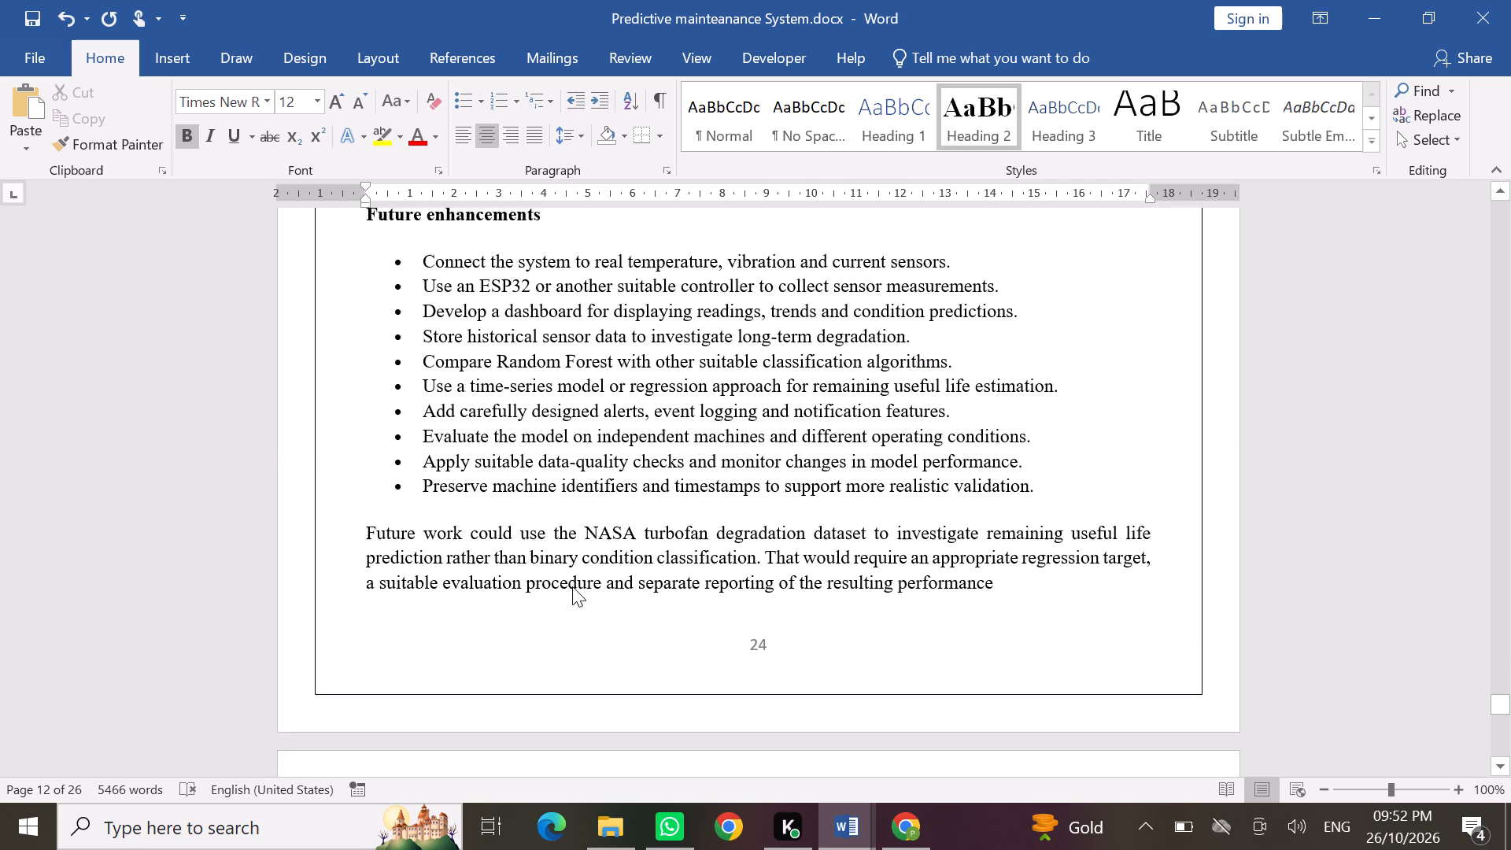
scroll(572, 586, "down", 5)
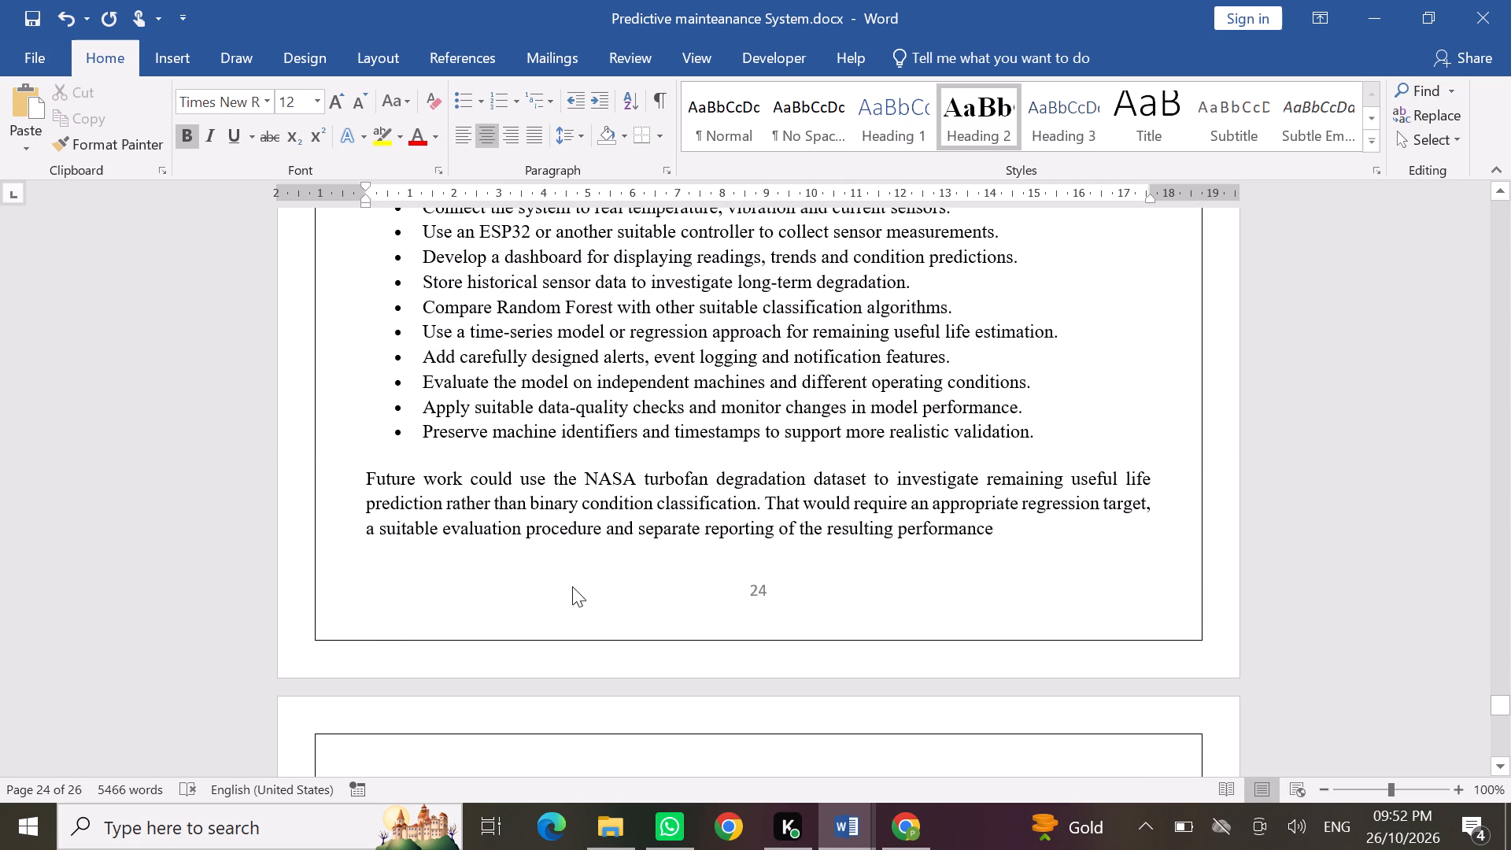
scroll(572, 586, "down", 5)
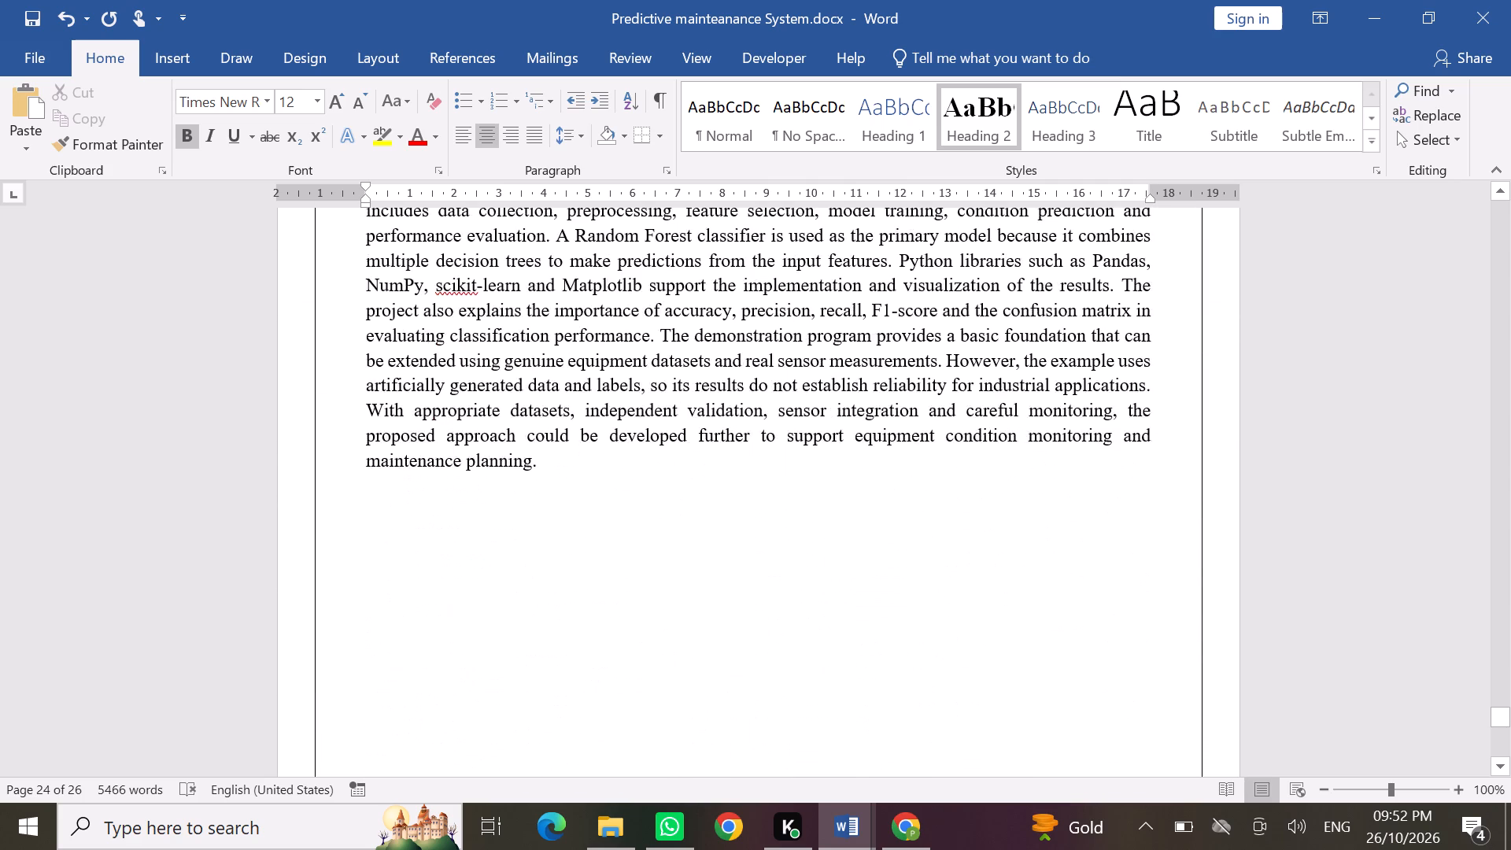
scroll(572, 586, "down", 5)
Check the layout of the whole report again, going backwards from the conclusion to the Introduction on page 1.
scroll(572, 586, "up", 9)
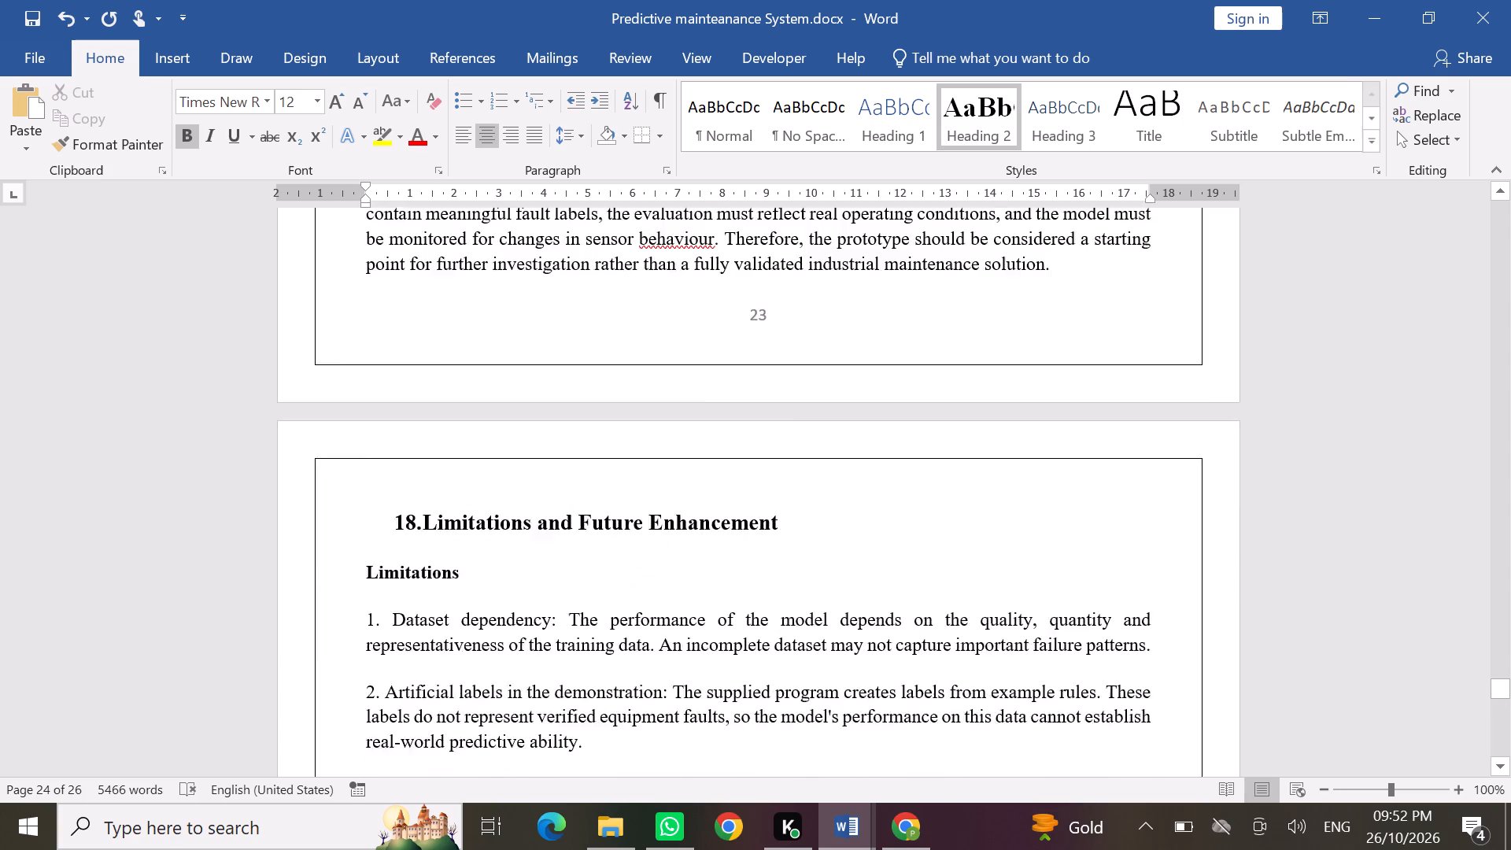
scroll(572, 586, "up", 18)
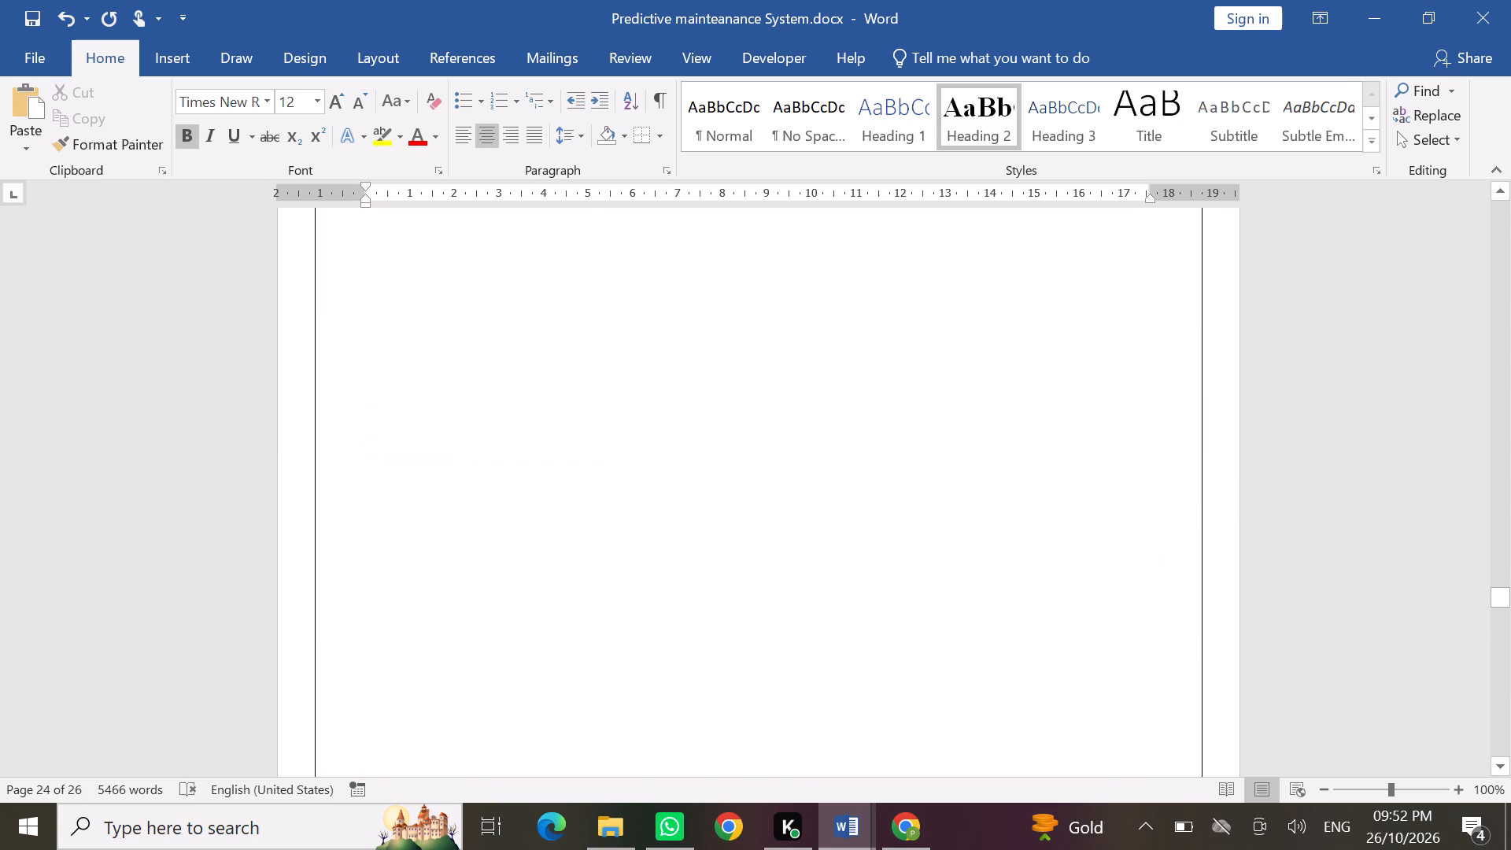
scroll(572, 586, "up", 14)
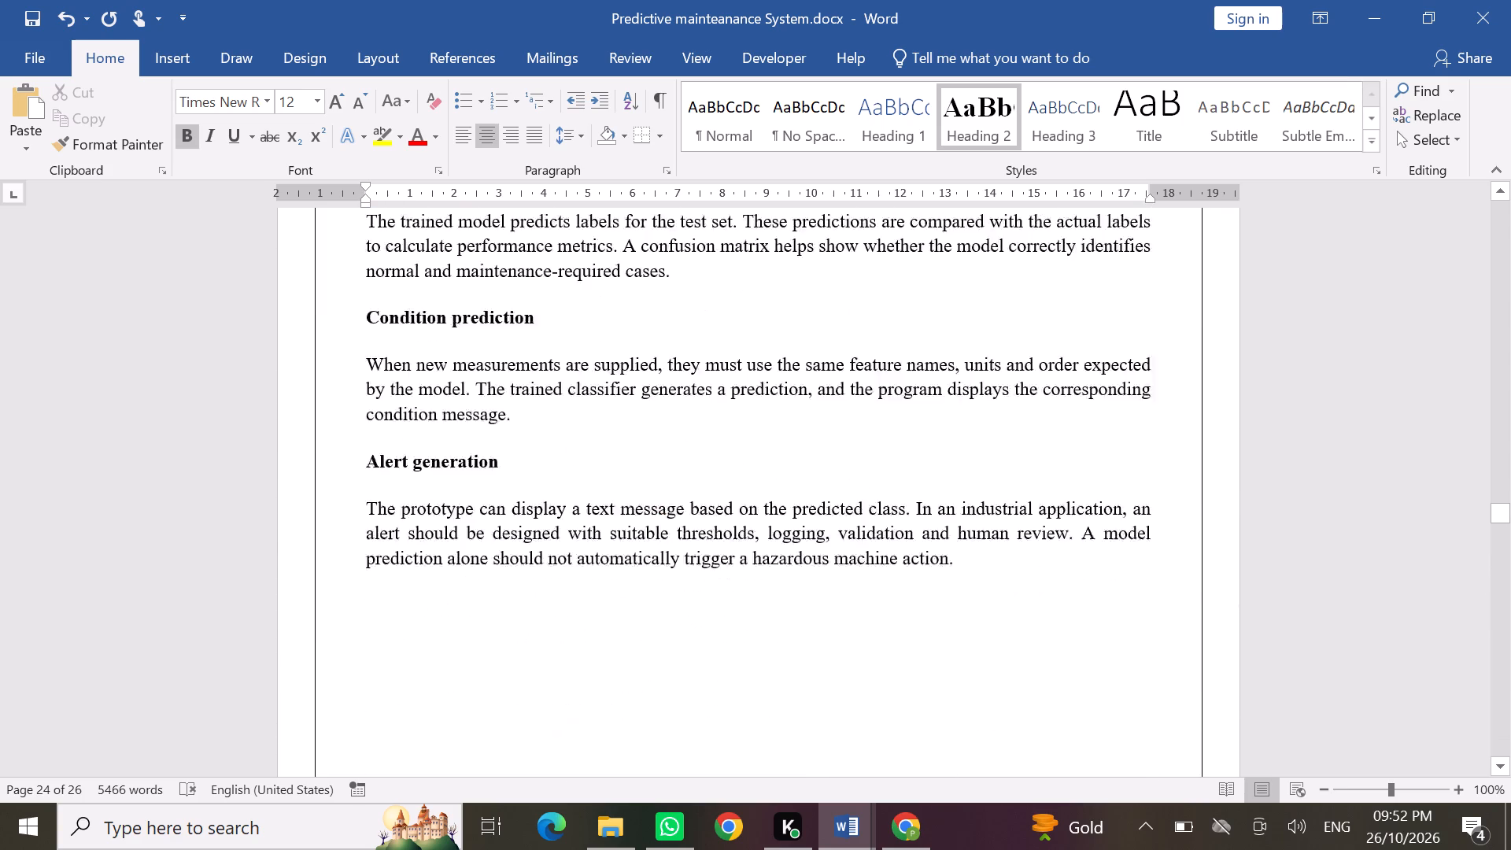
scroll(572, 586, "up", 3)
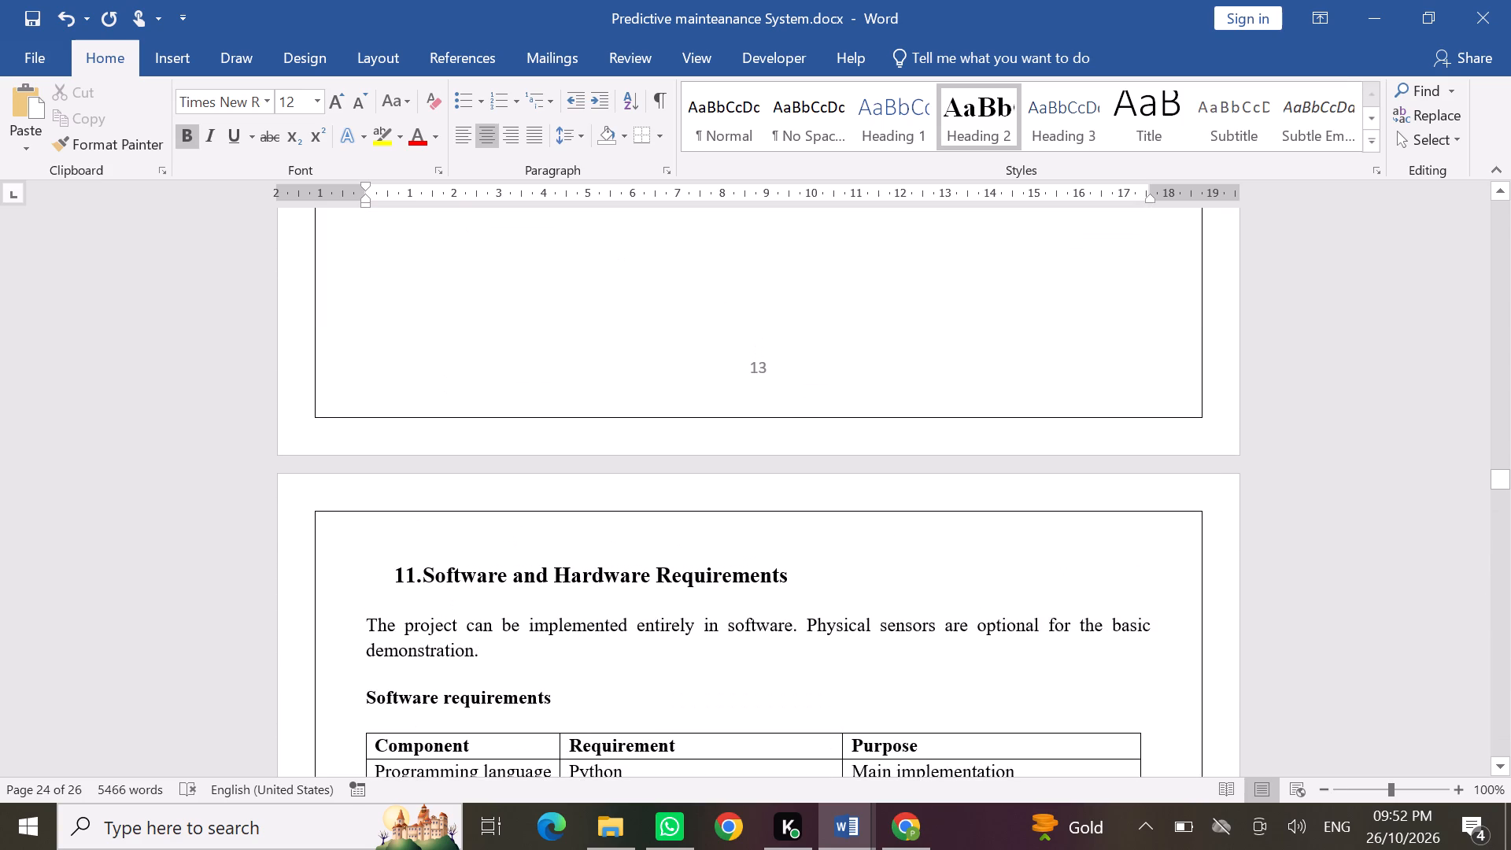
scroll(572, 586, "up", 2)
left_click(572, 586)
scroll(572, 586, "up", 6)
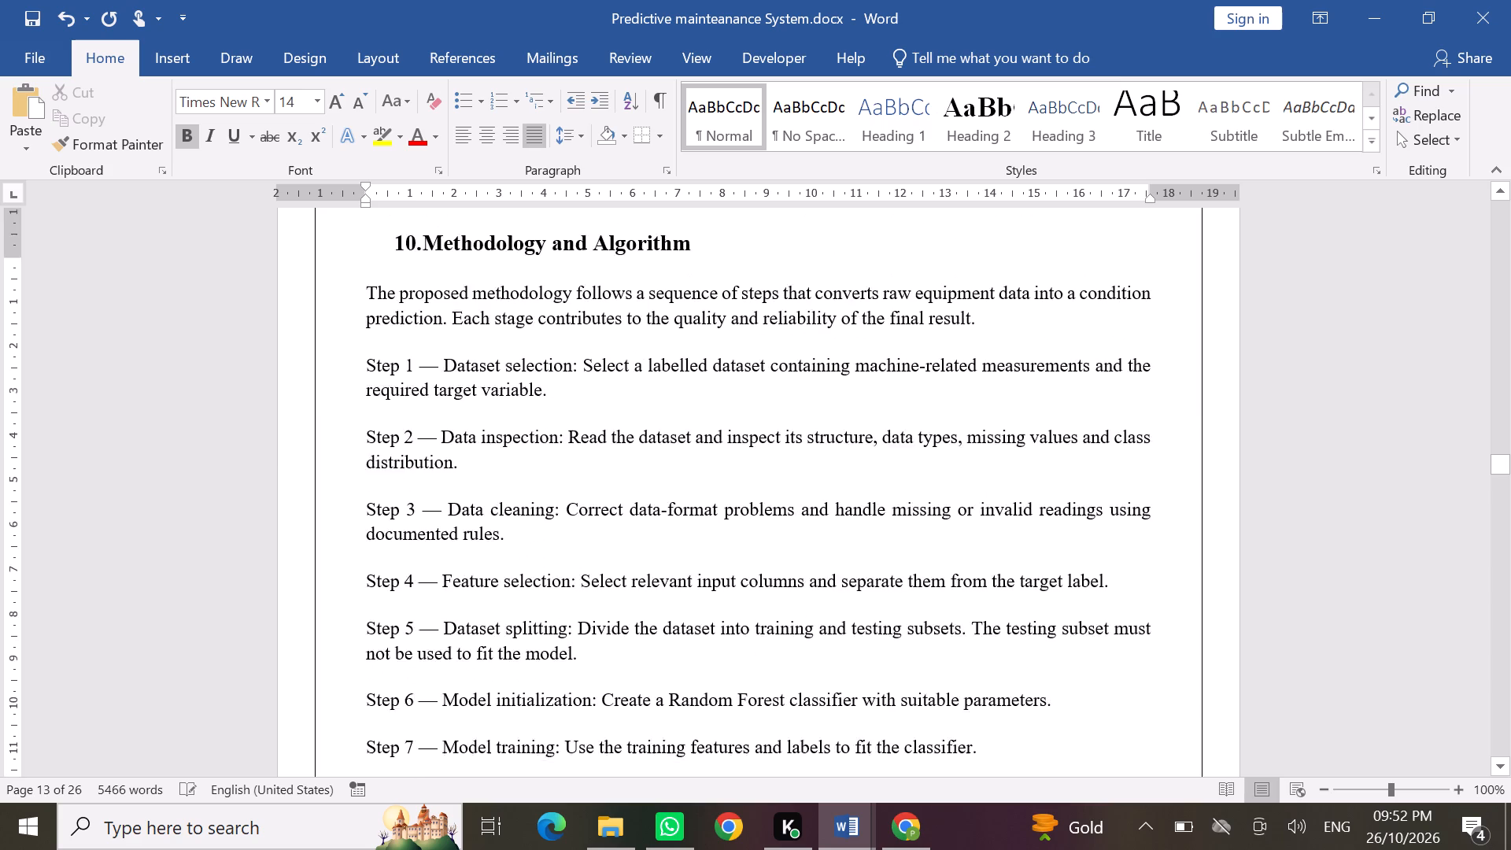
scroll(572, 586, "up", 8)
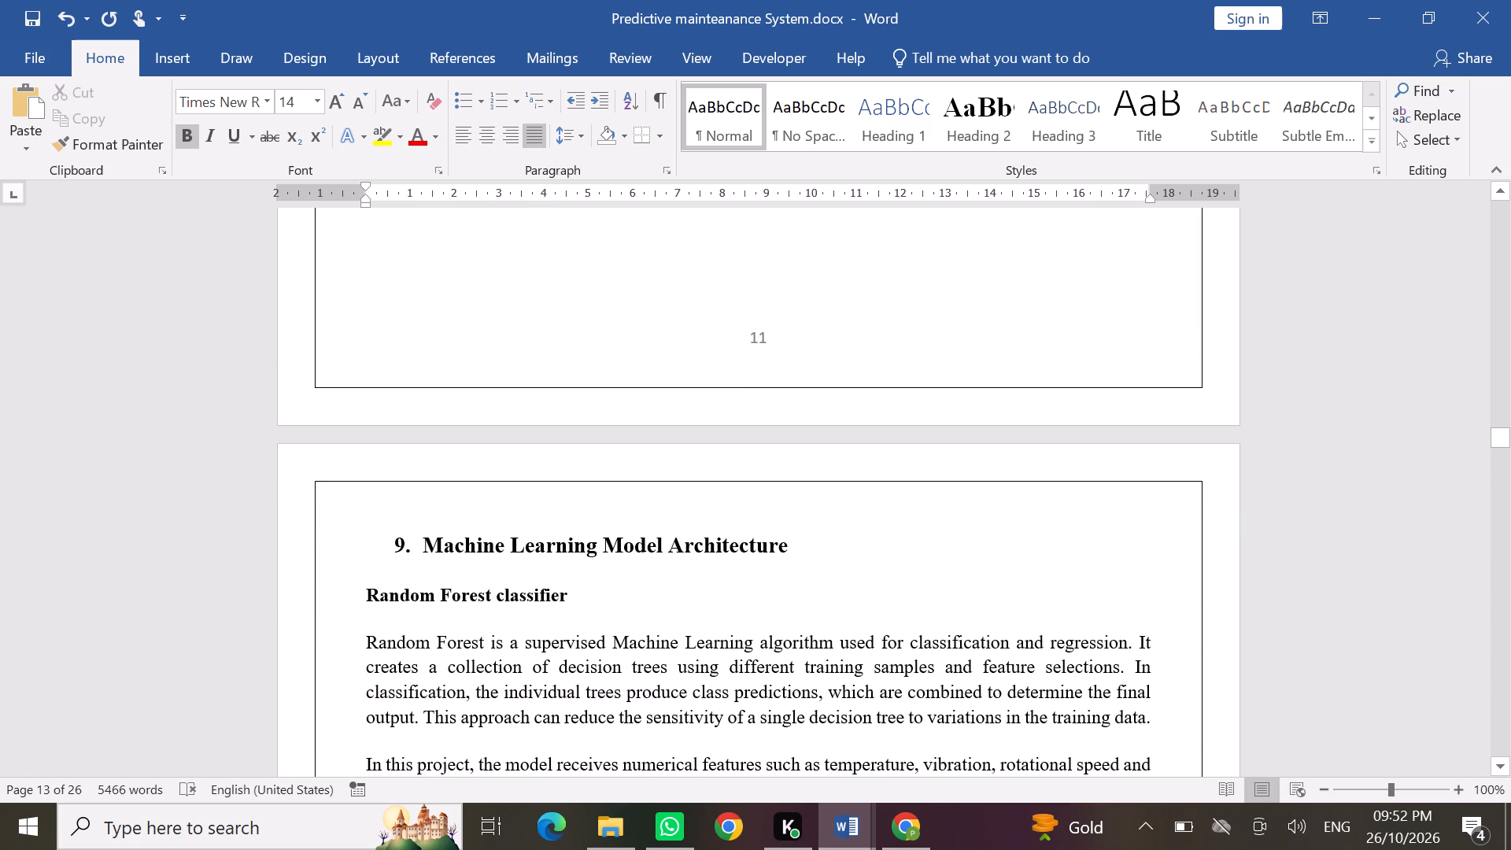
scroll(572, 586, "up", 12)
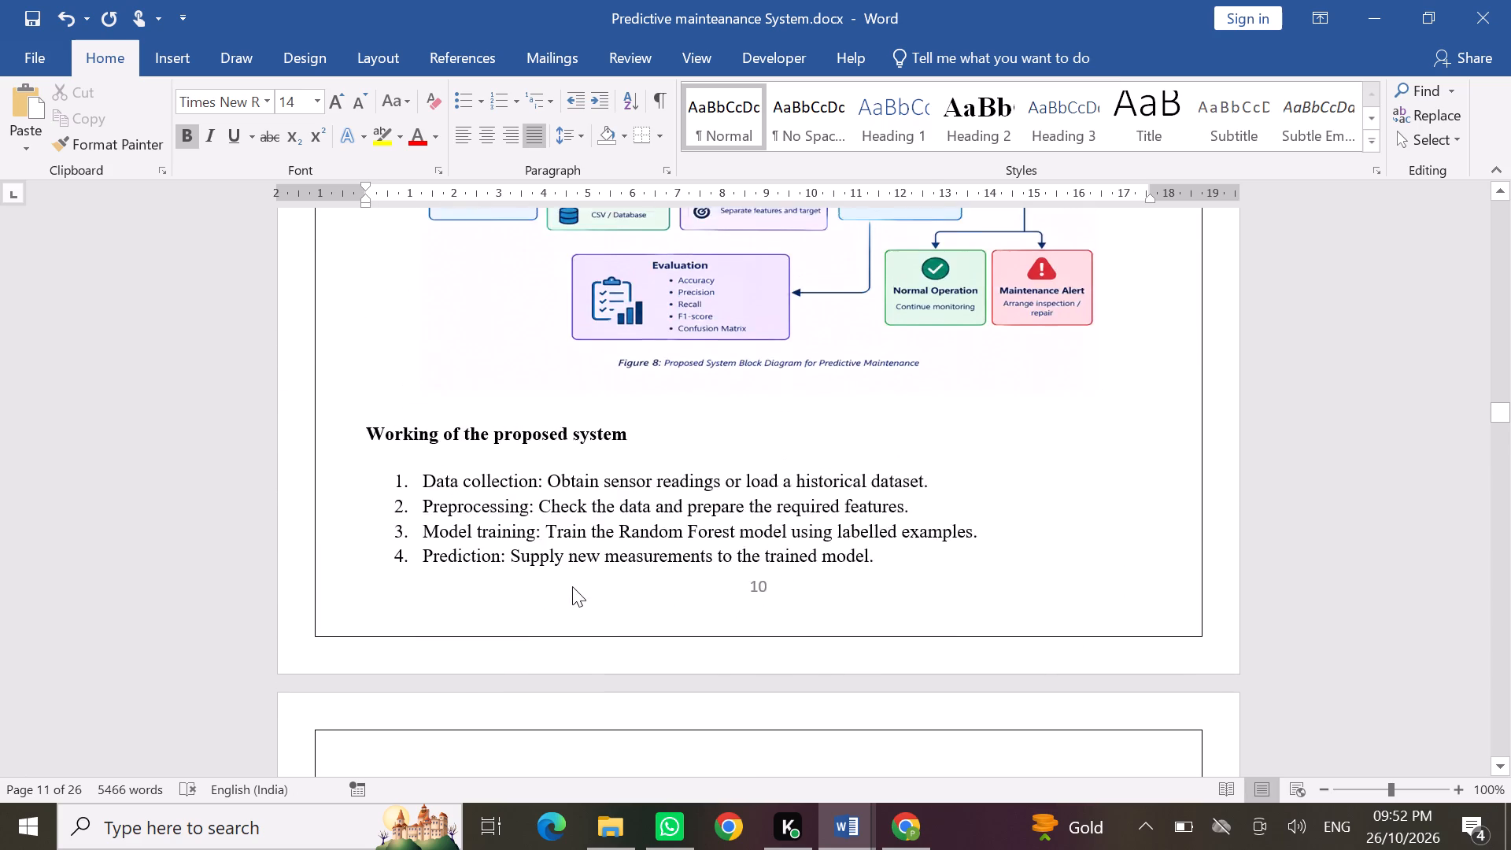
scroll(572, 586, "up", 8)
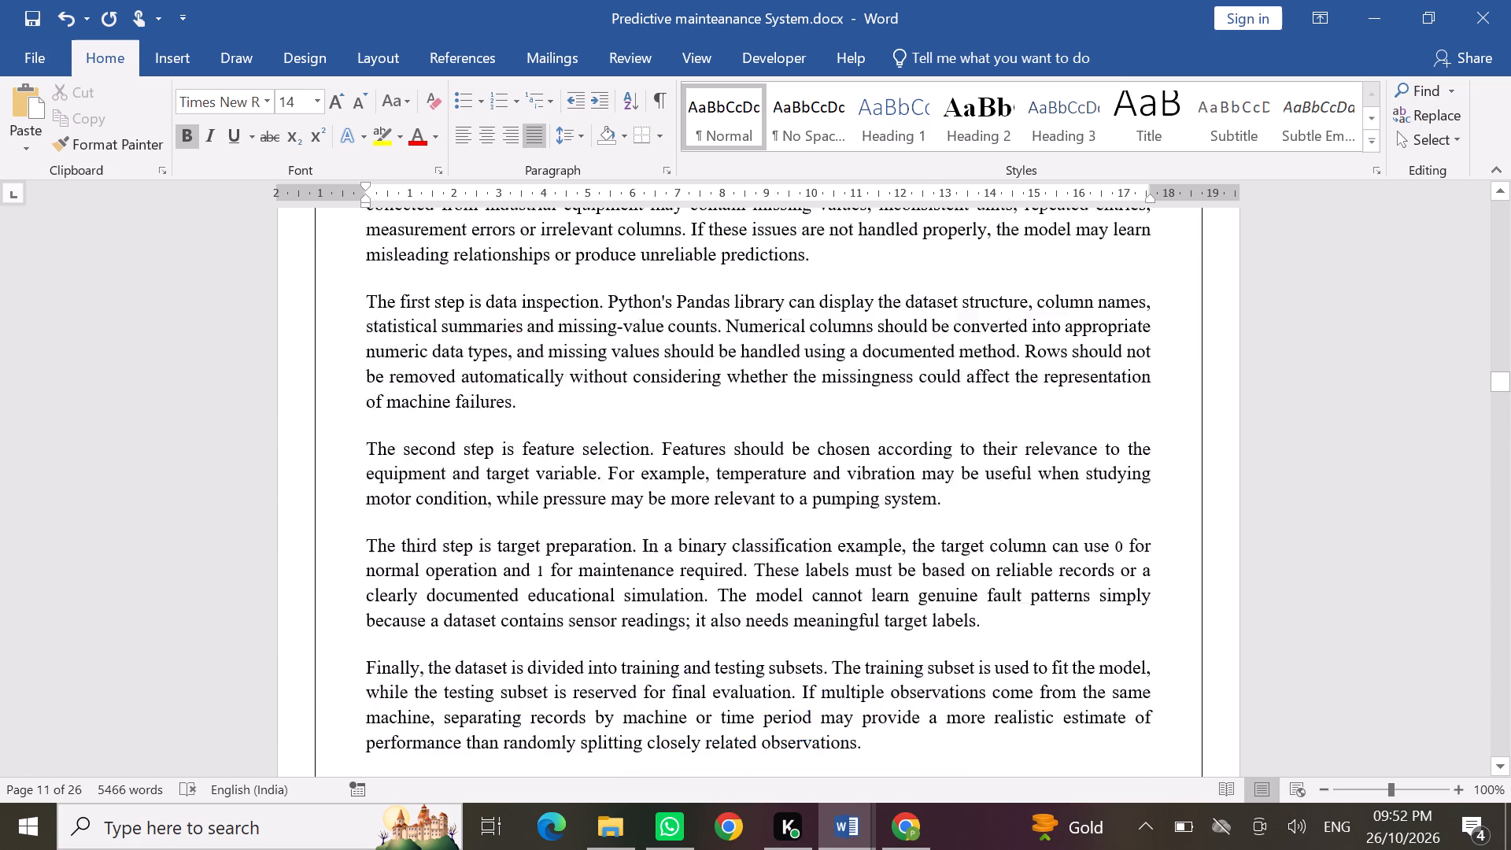
scroll(572, 586, "up", 17)
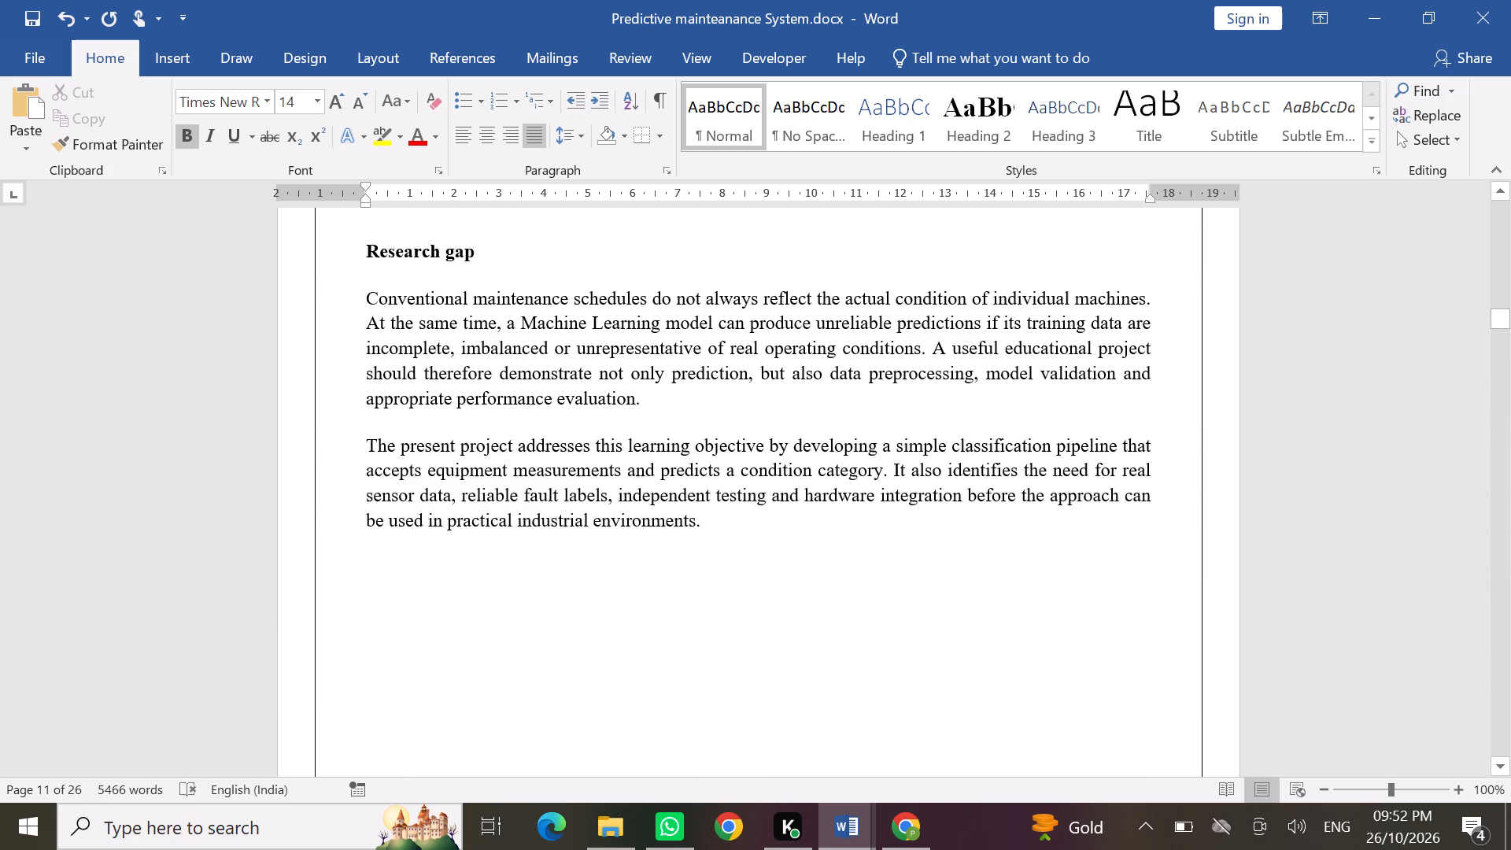
scroll(572, 586, "up", 6)
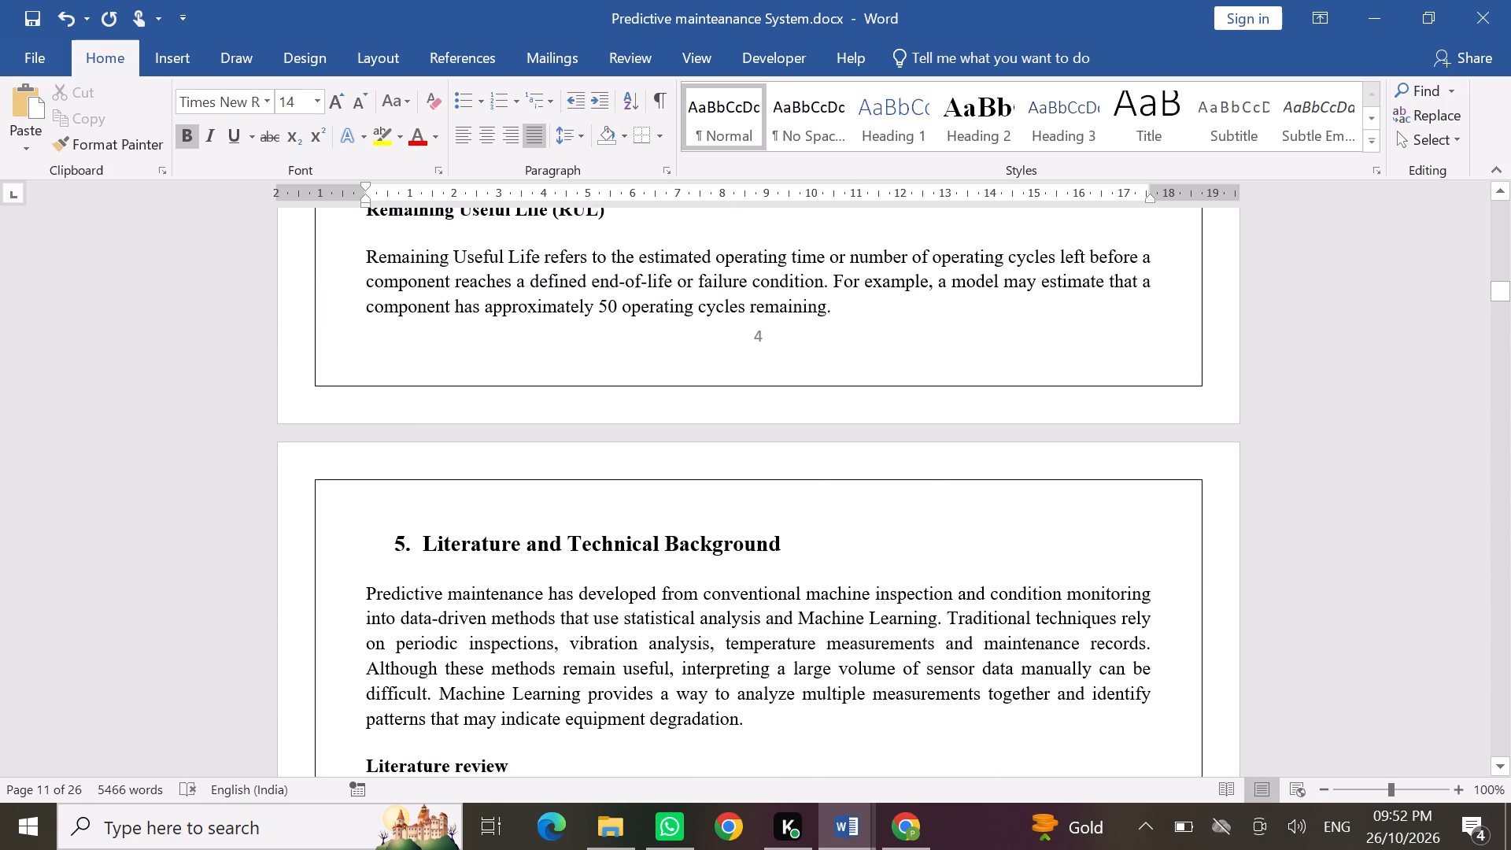
scroll(572, 586, "up", 11)
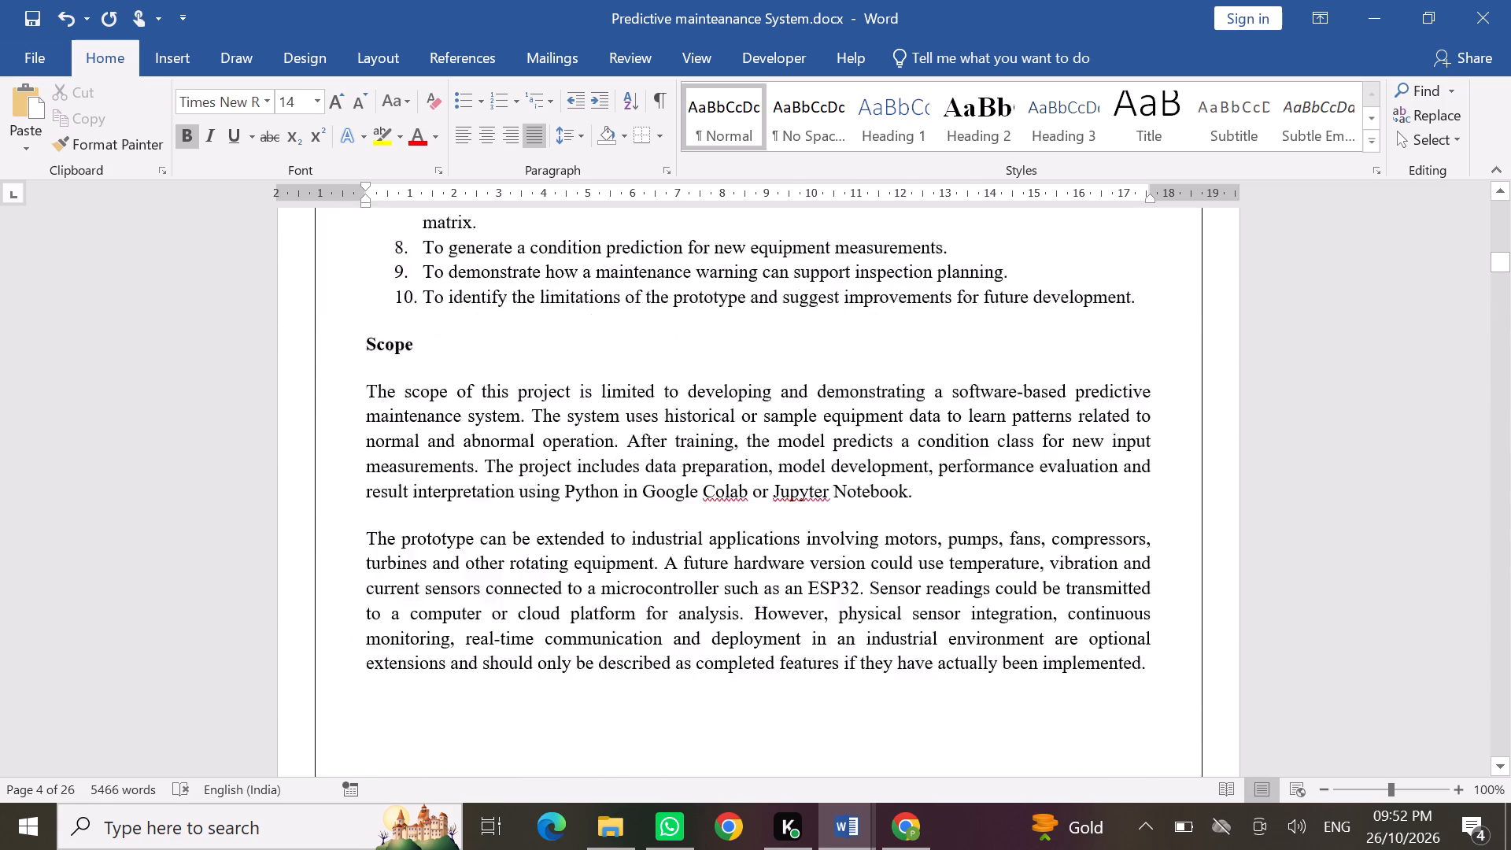
scroll(572, 586, "up", 10)
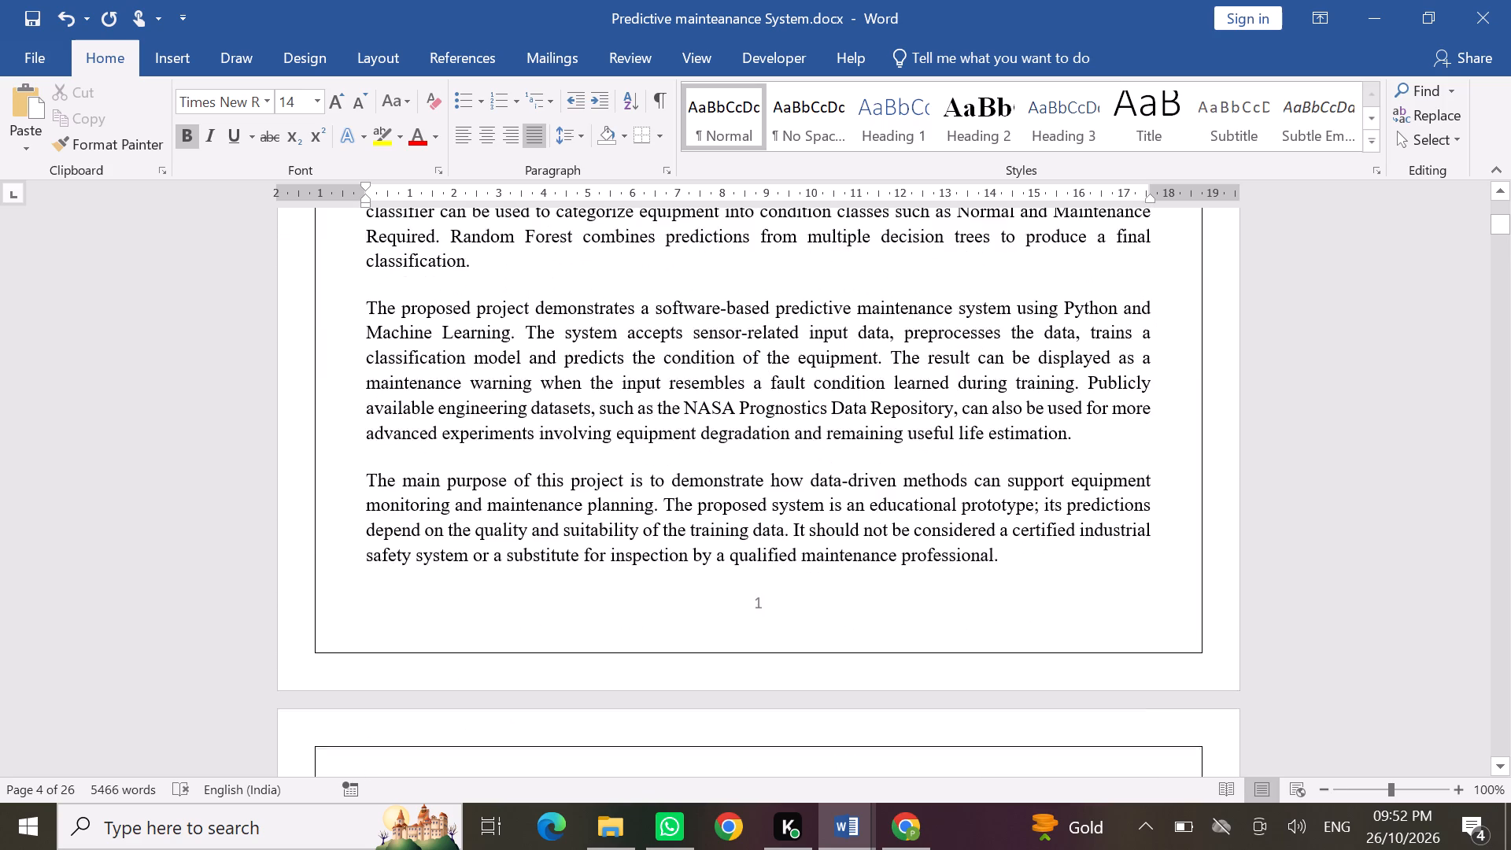
scroll(572, 586, "up", 5)
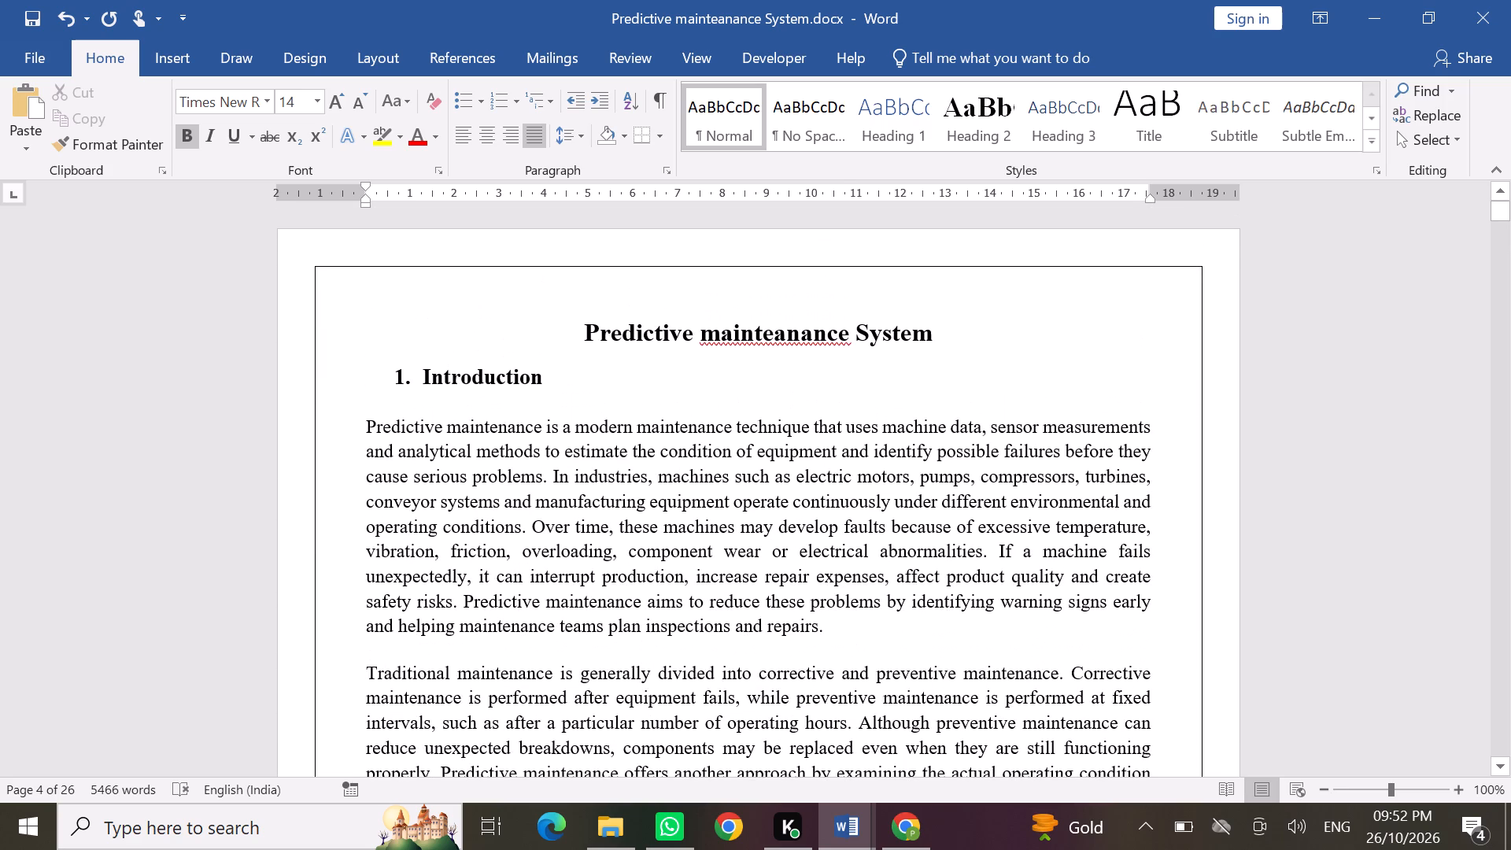
Save the report to the Downloads folder as the Word document Predictive mainteanance System.docx, and close it.
left_click(35, 53)
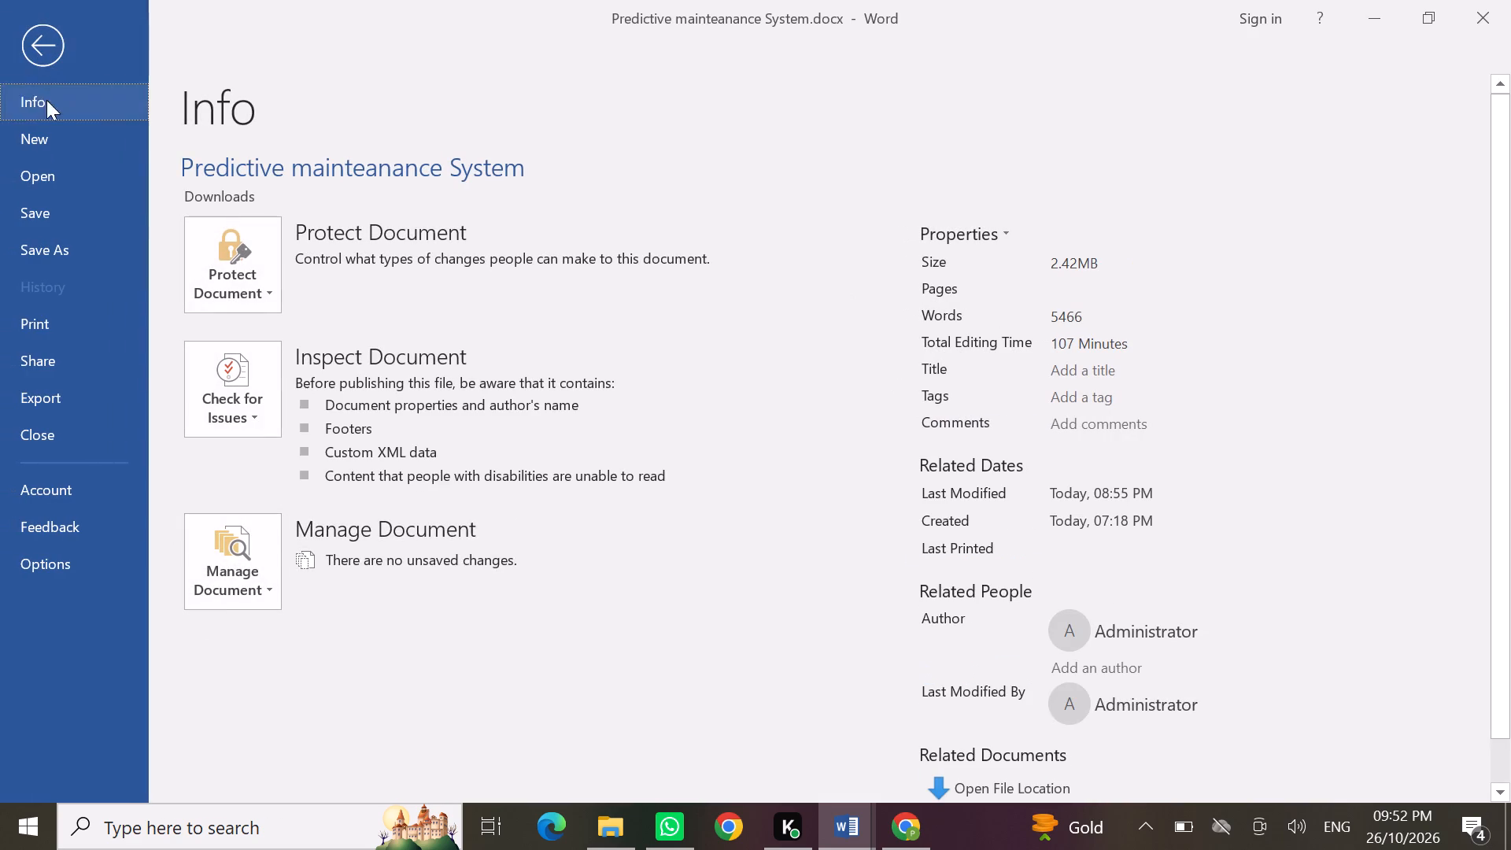
left_click(75, 247)
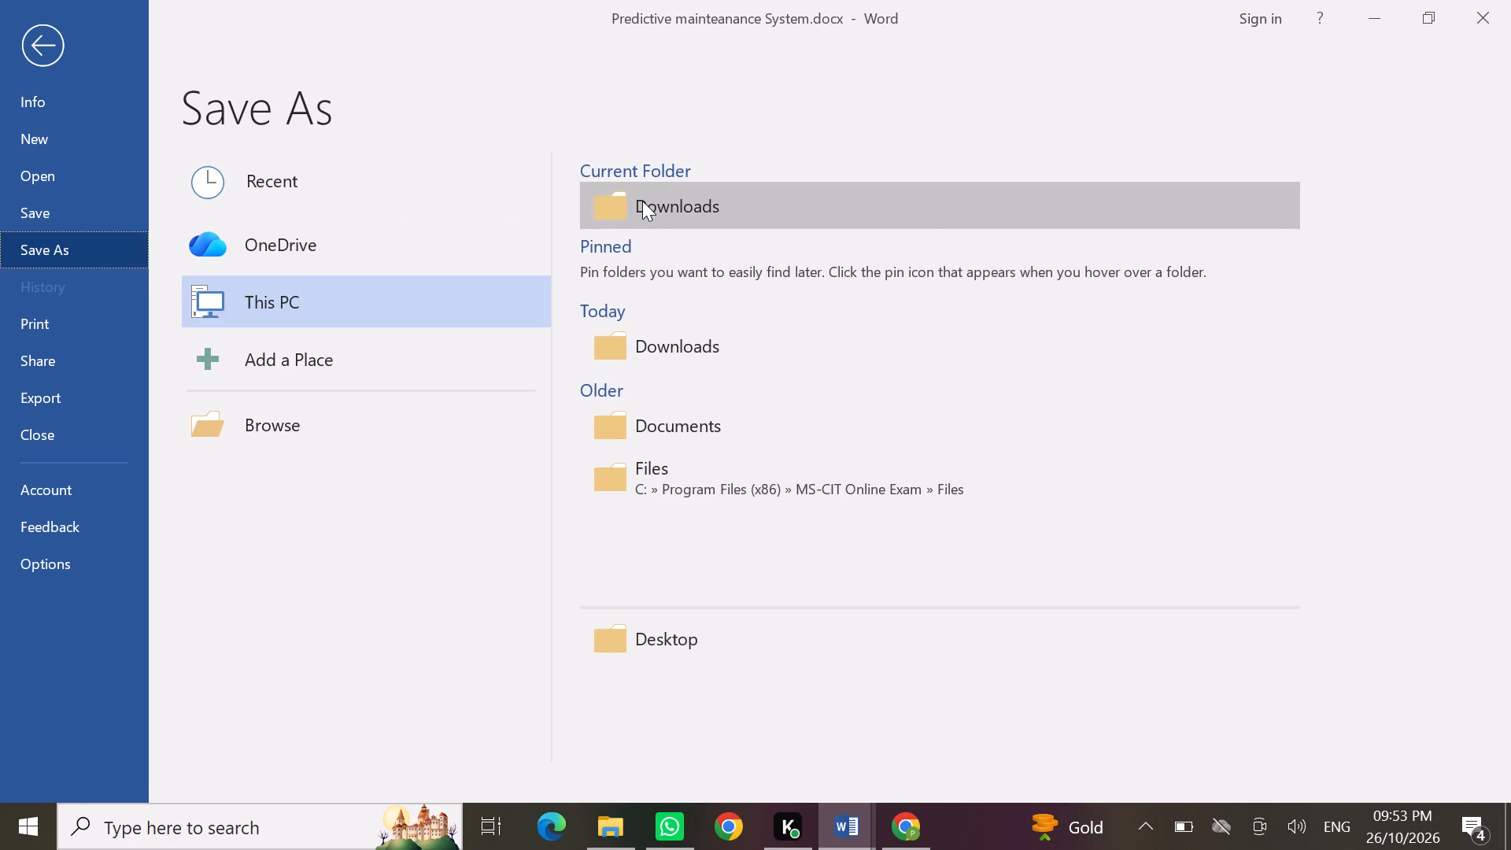
left_click(642, 201)
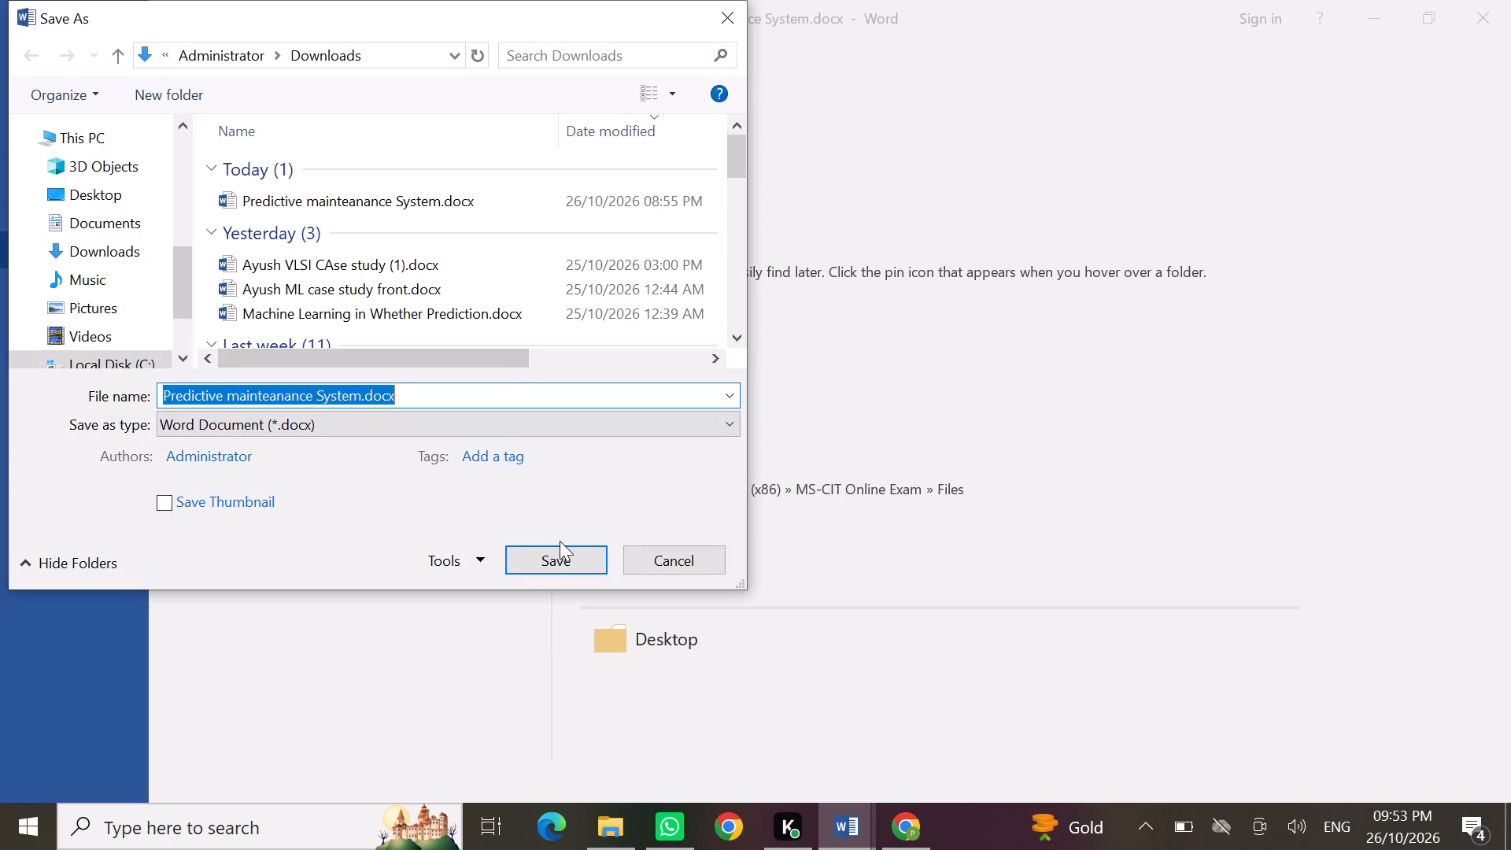
left_click(567, 568)
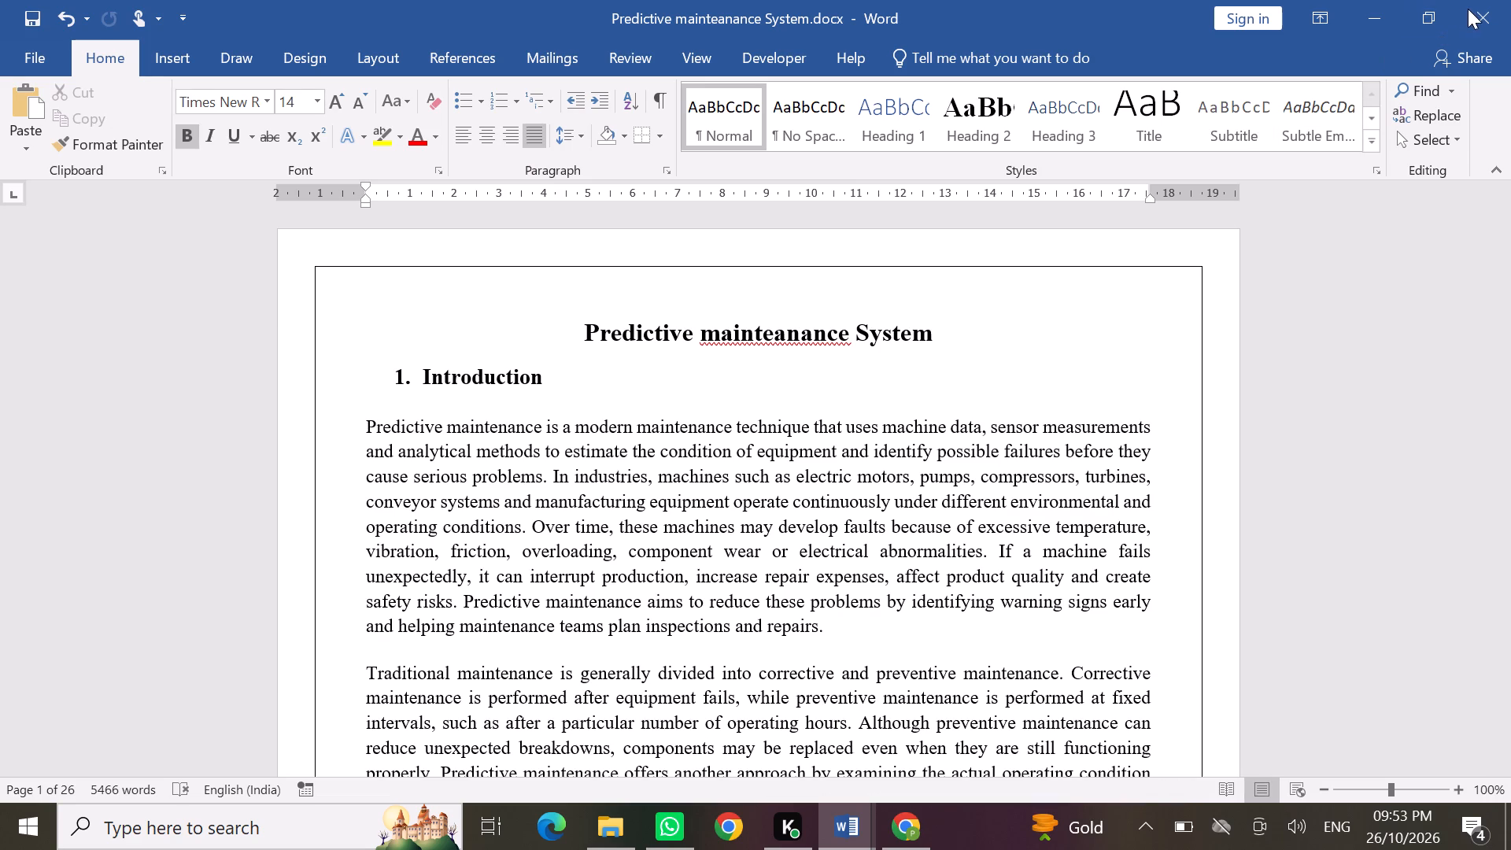
left_click(1469, 9)
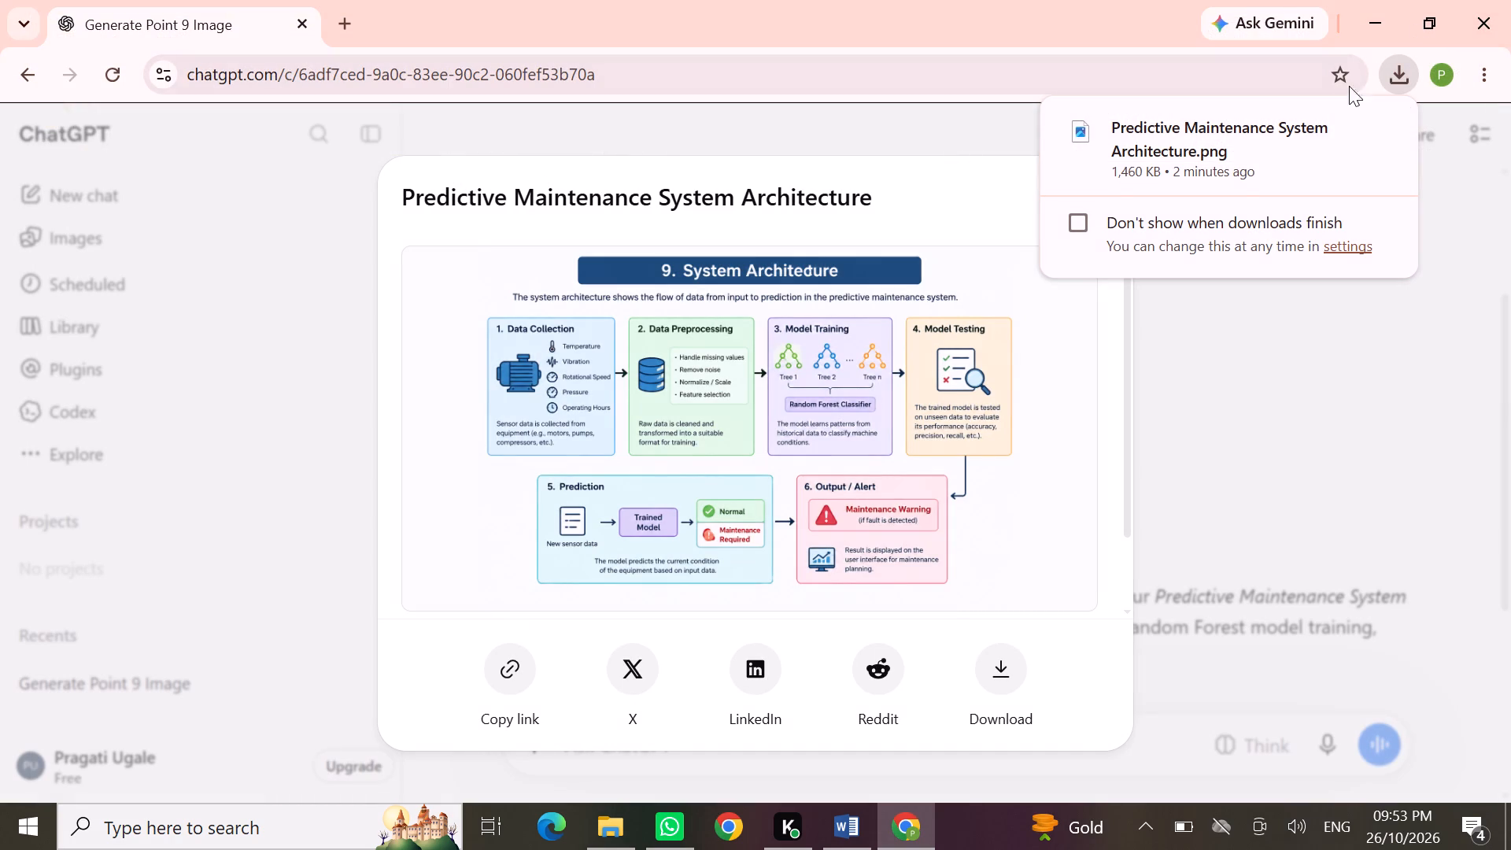
Search Google for "word to pdf converter" in a new Chrome tab.
left_click(342, 23)
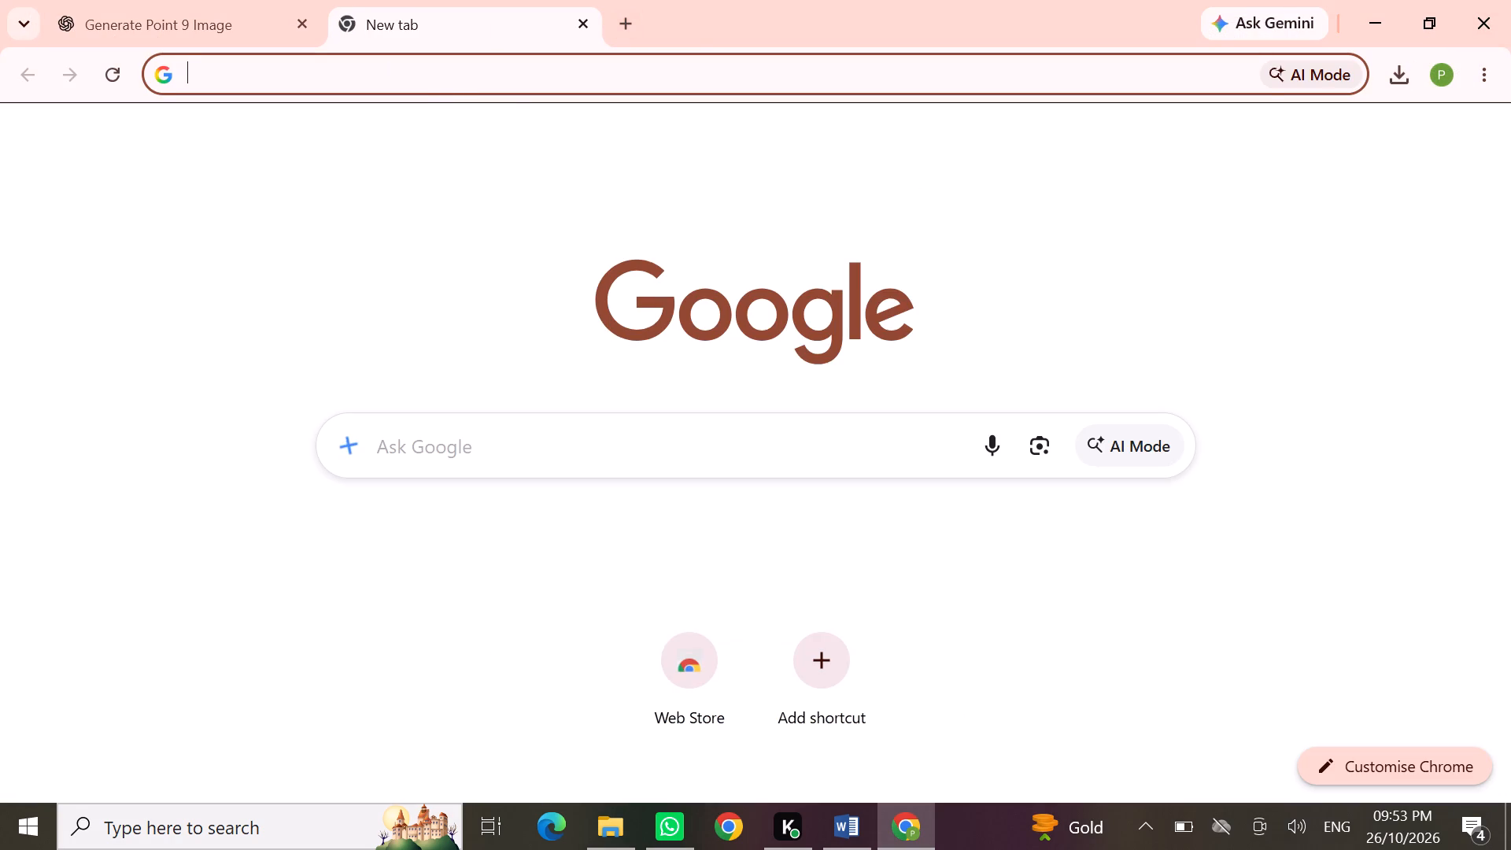
left_click(502, 69)
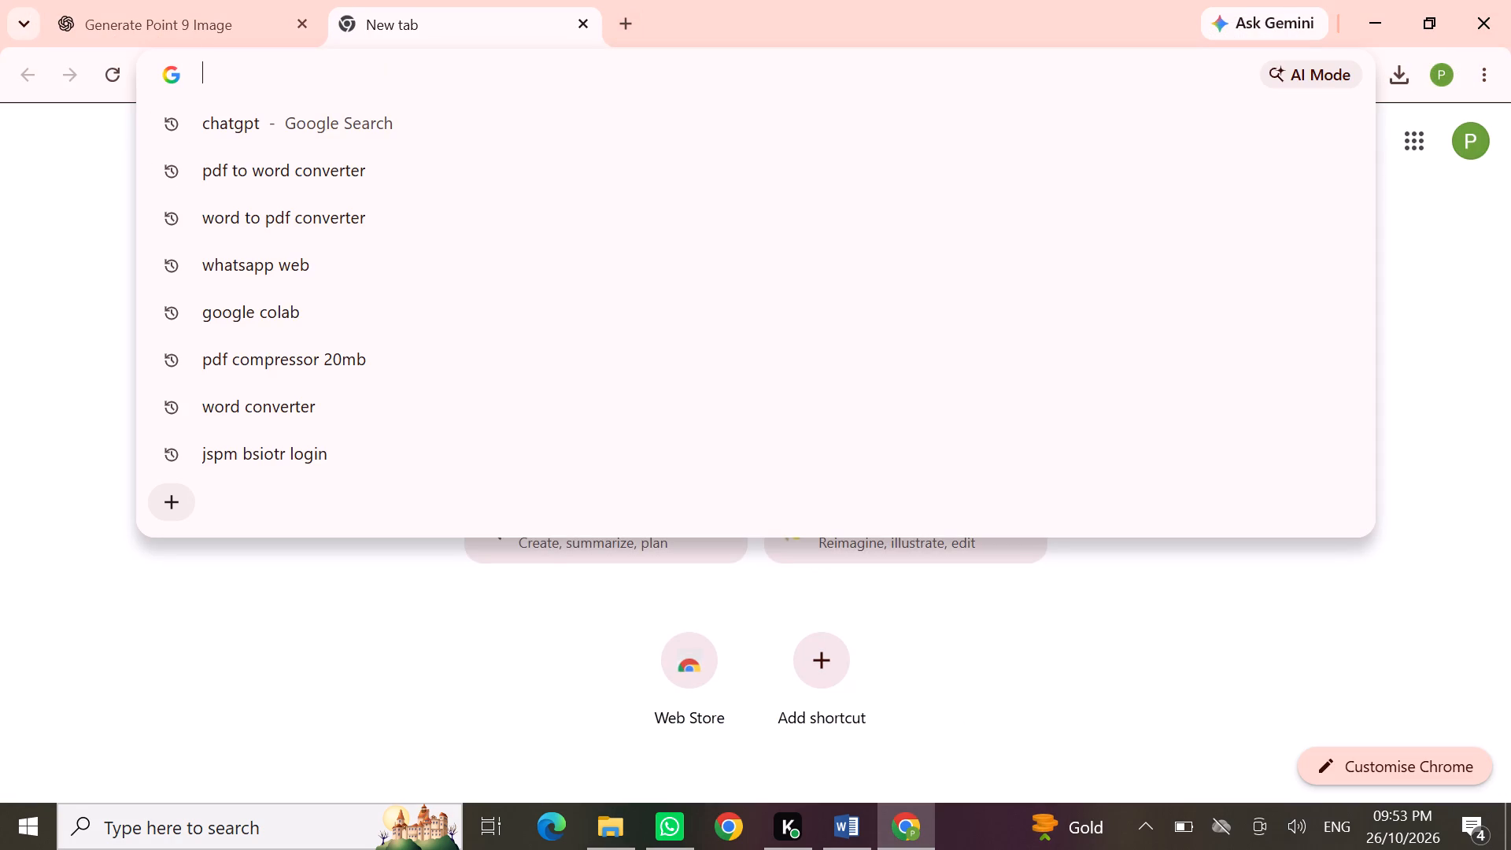
left_click(312, 225)
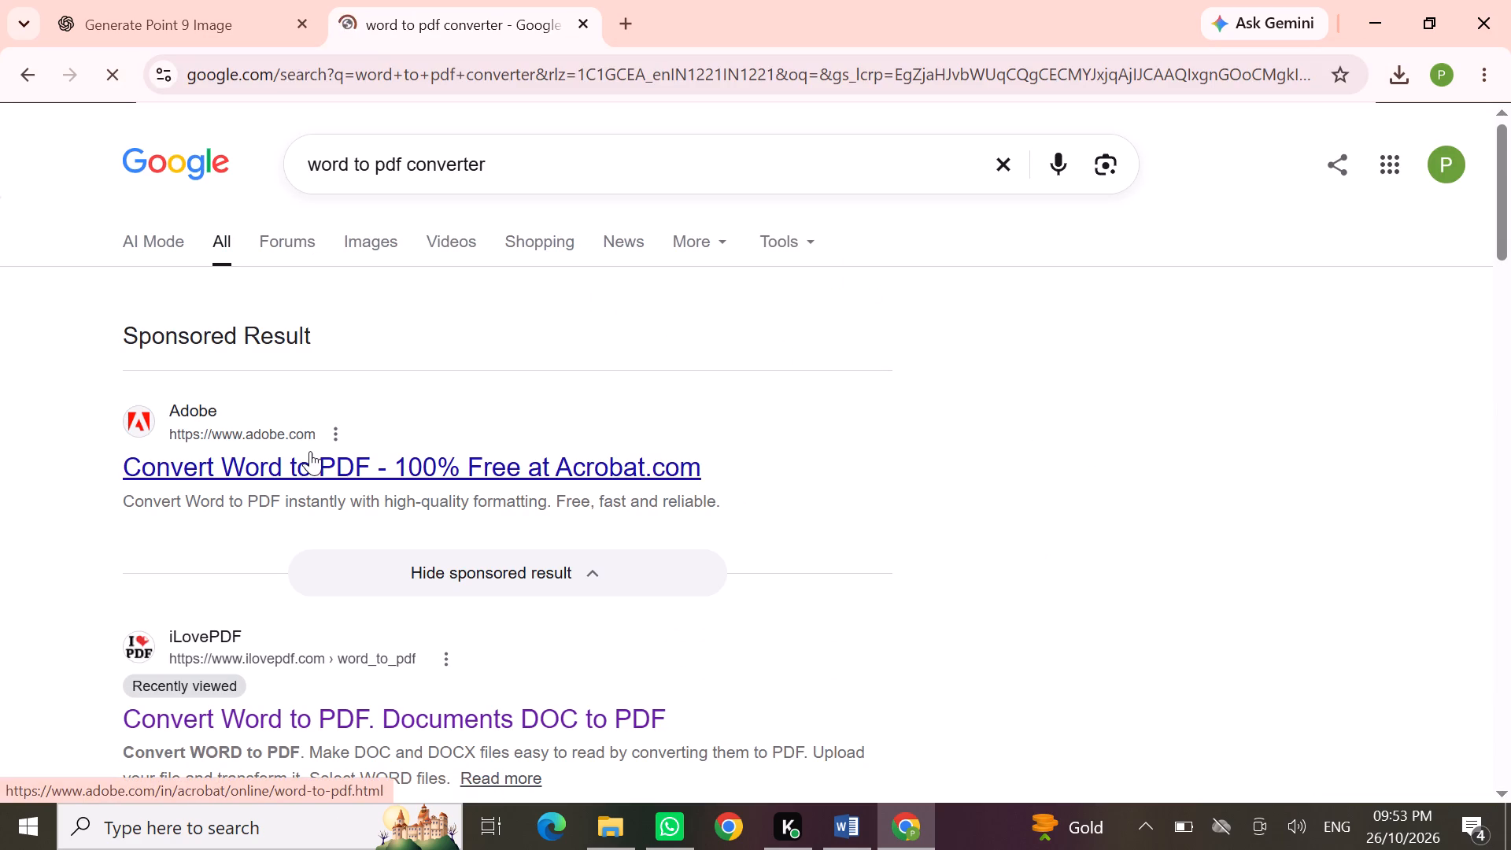
Open iLovePDF's Word to PDF converter from the search results and upload Predictive mainteanance System.docx from the Downloads folder.
scroll(310, 451, "down", 2)
left_click(294, 474)
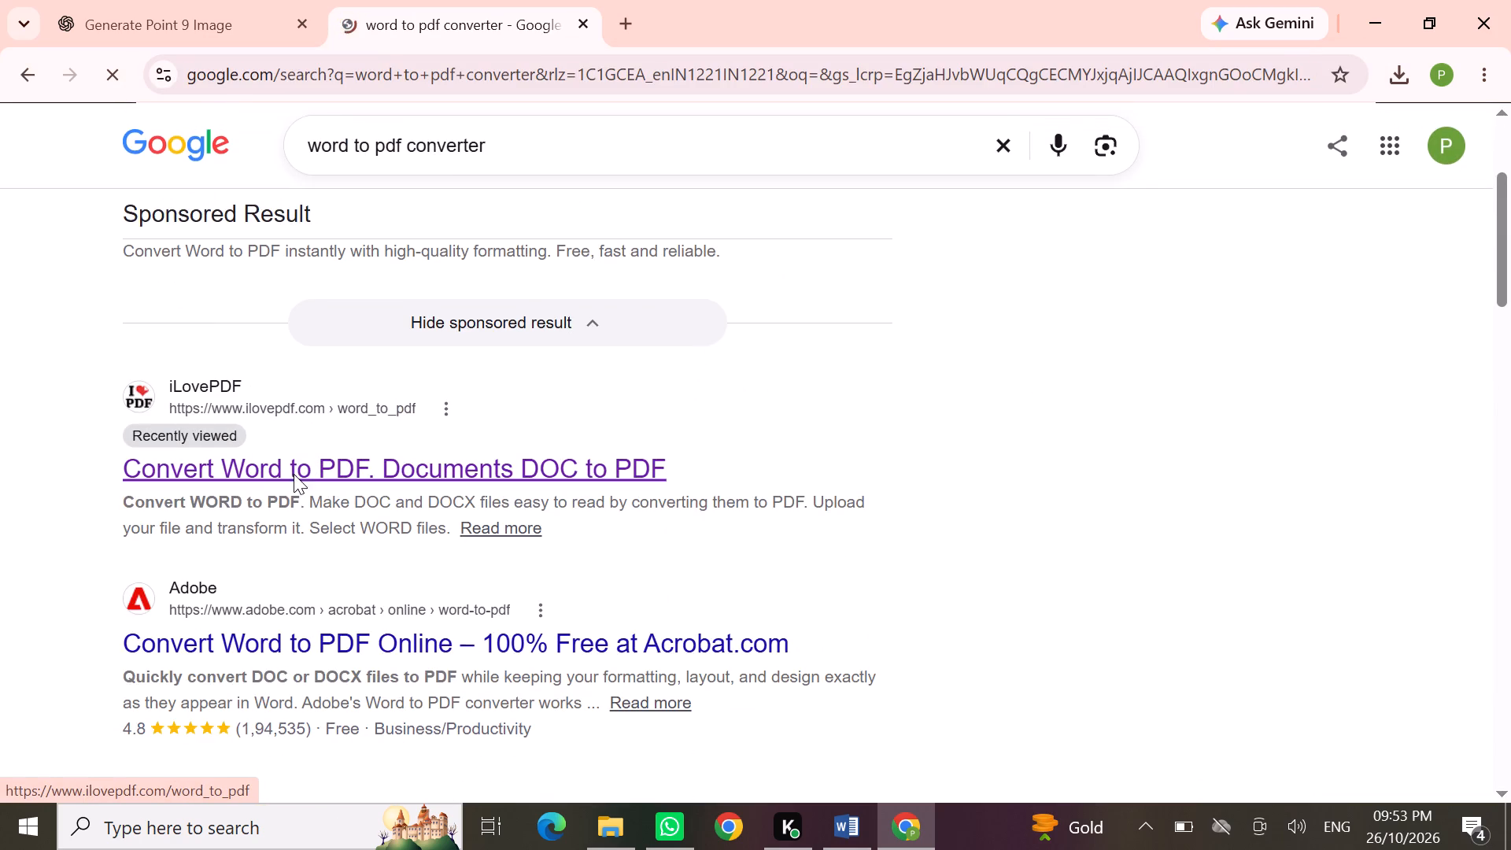
left_click(756, 398)
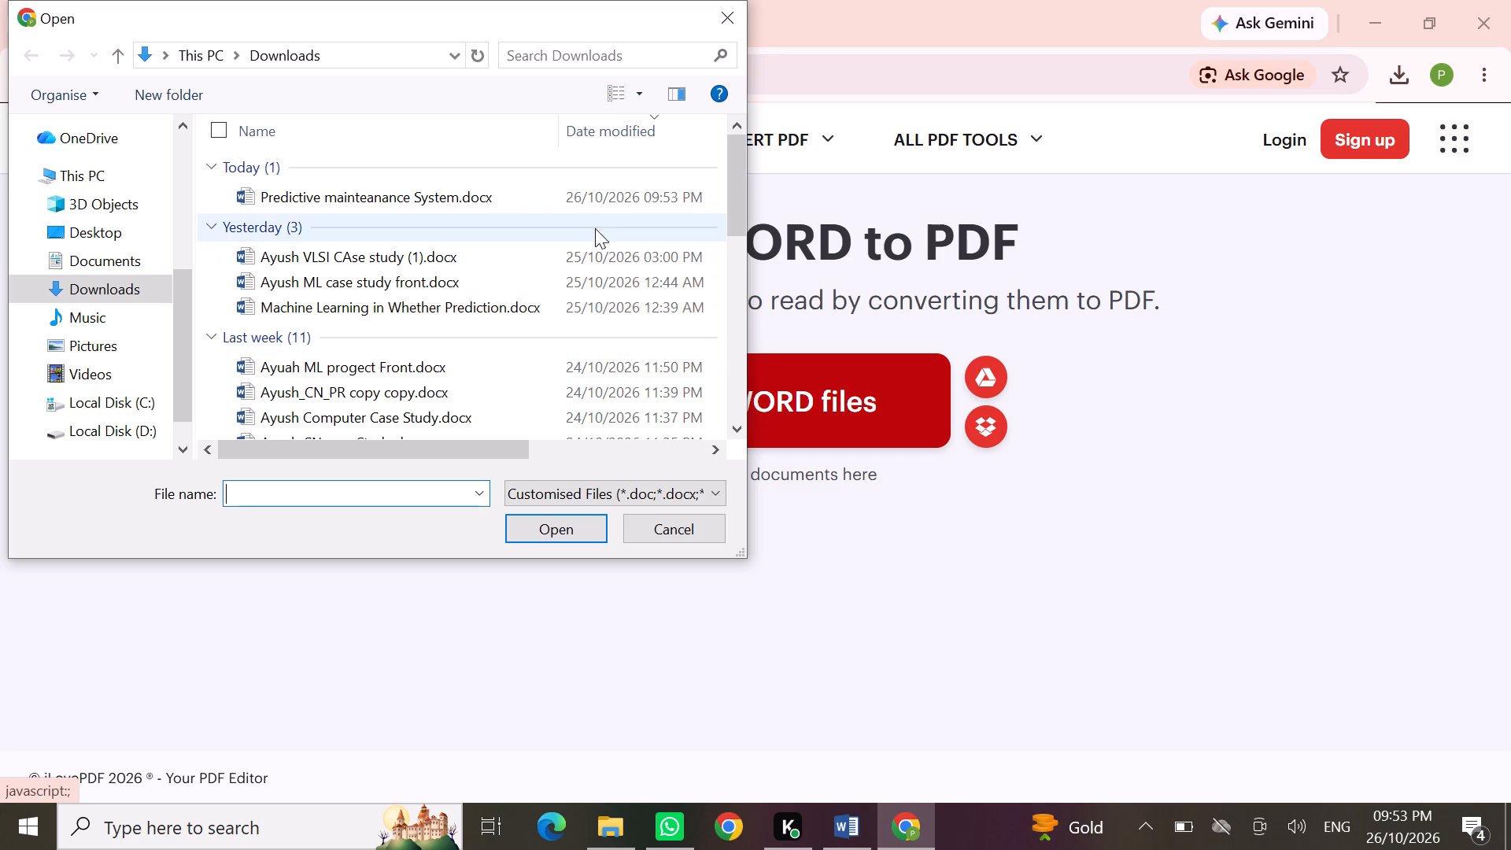
left_click(595, 204)
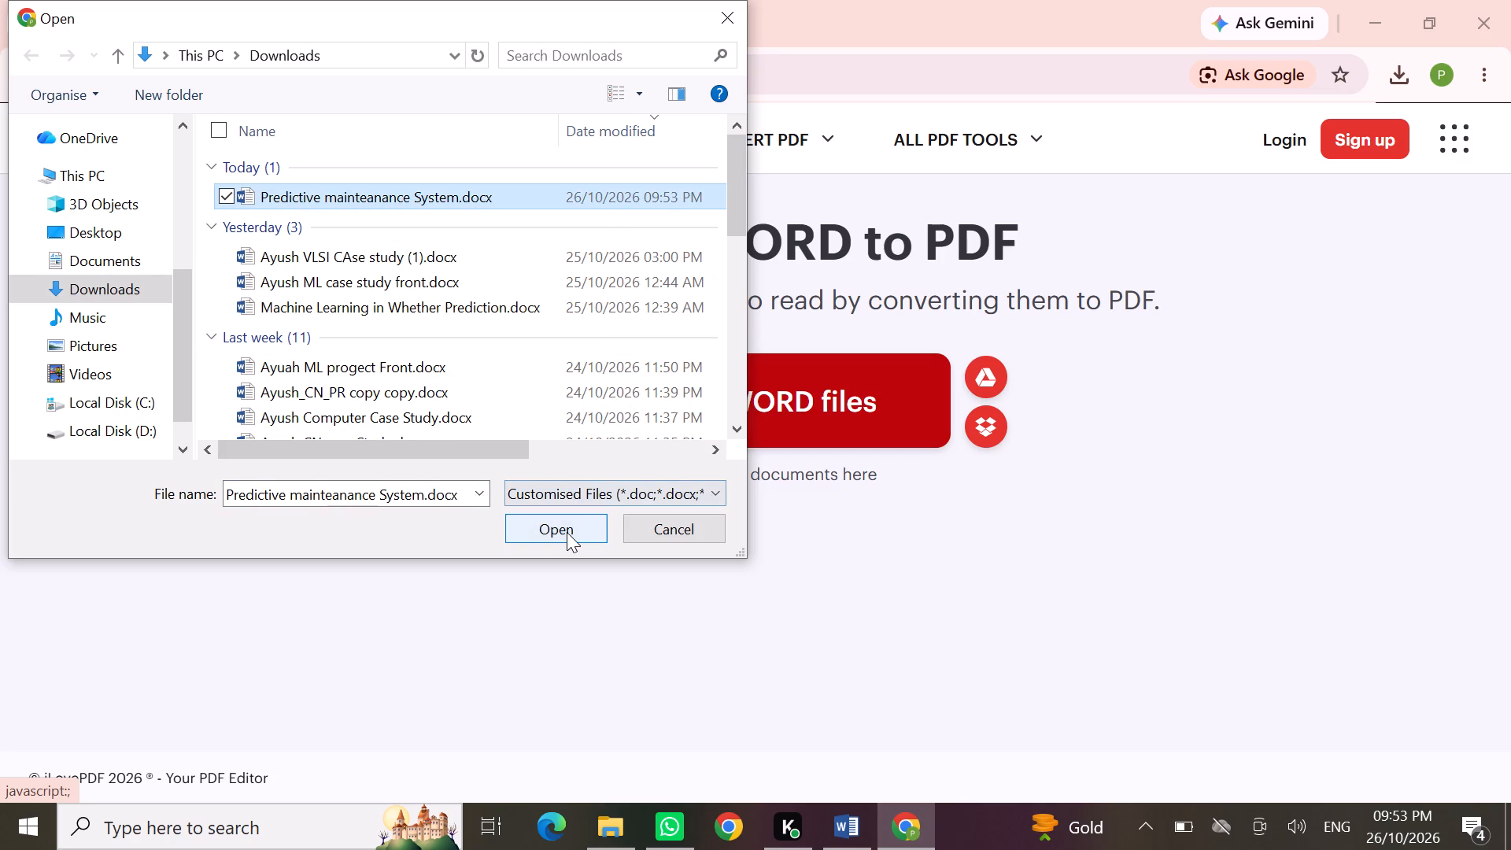
left_click(567, 532)
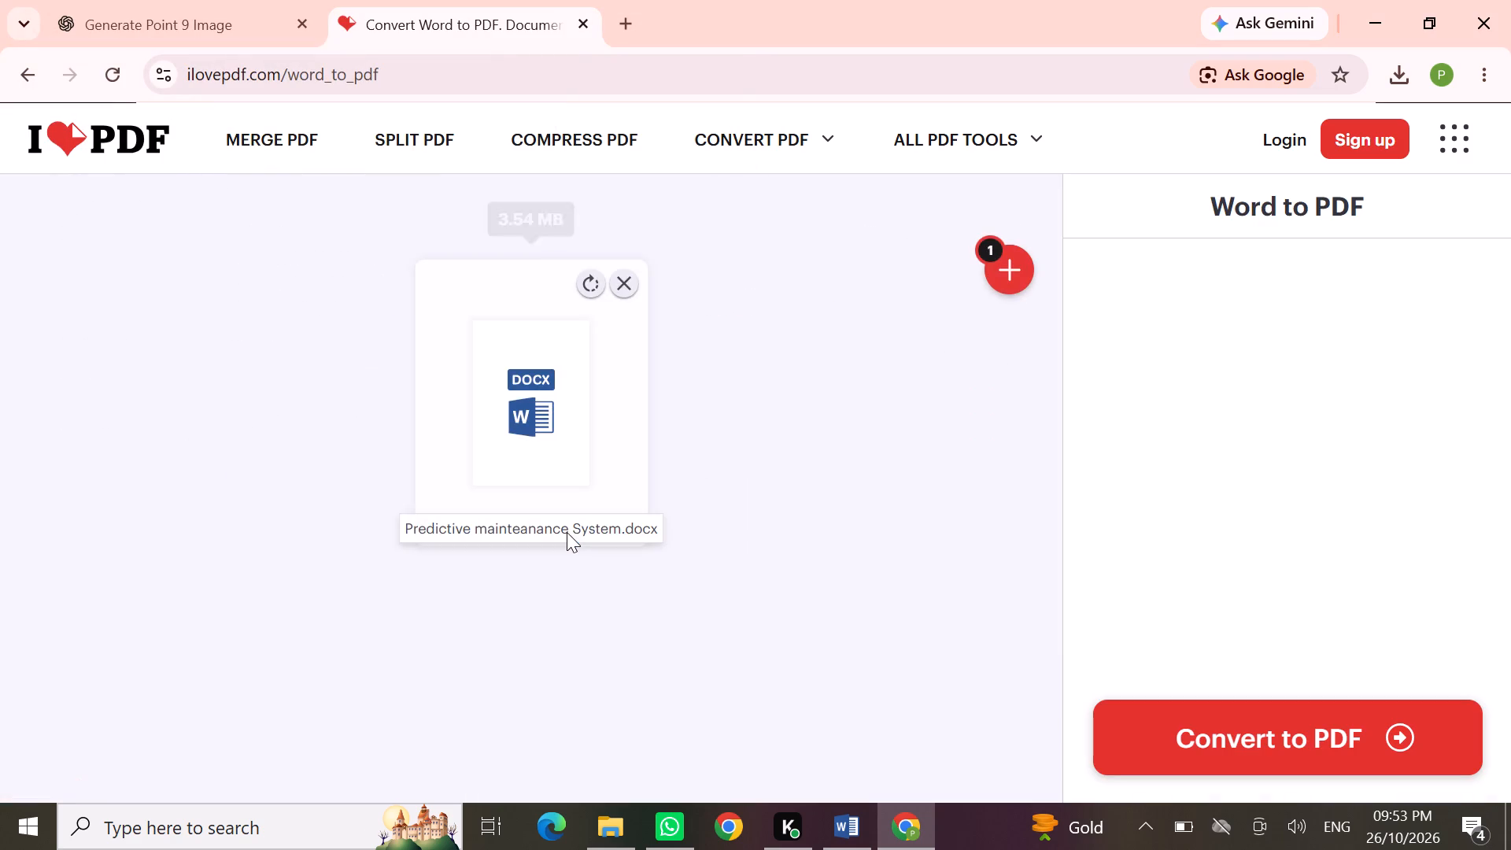
Convert the uploaded Word report to PDF and download the converted file.
left_click(1236, 742)
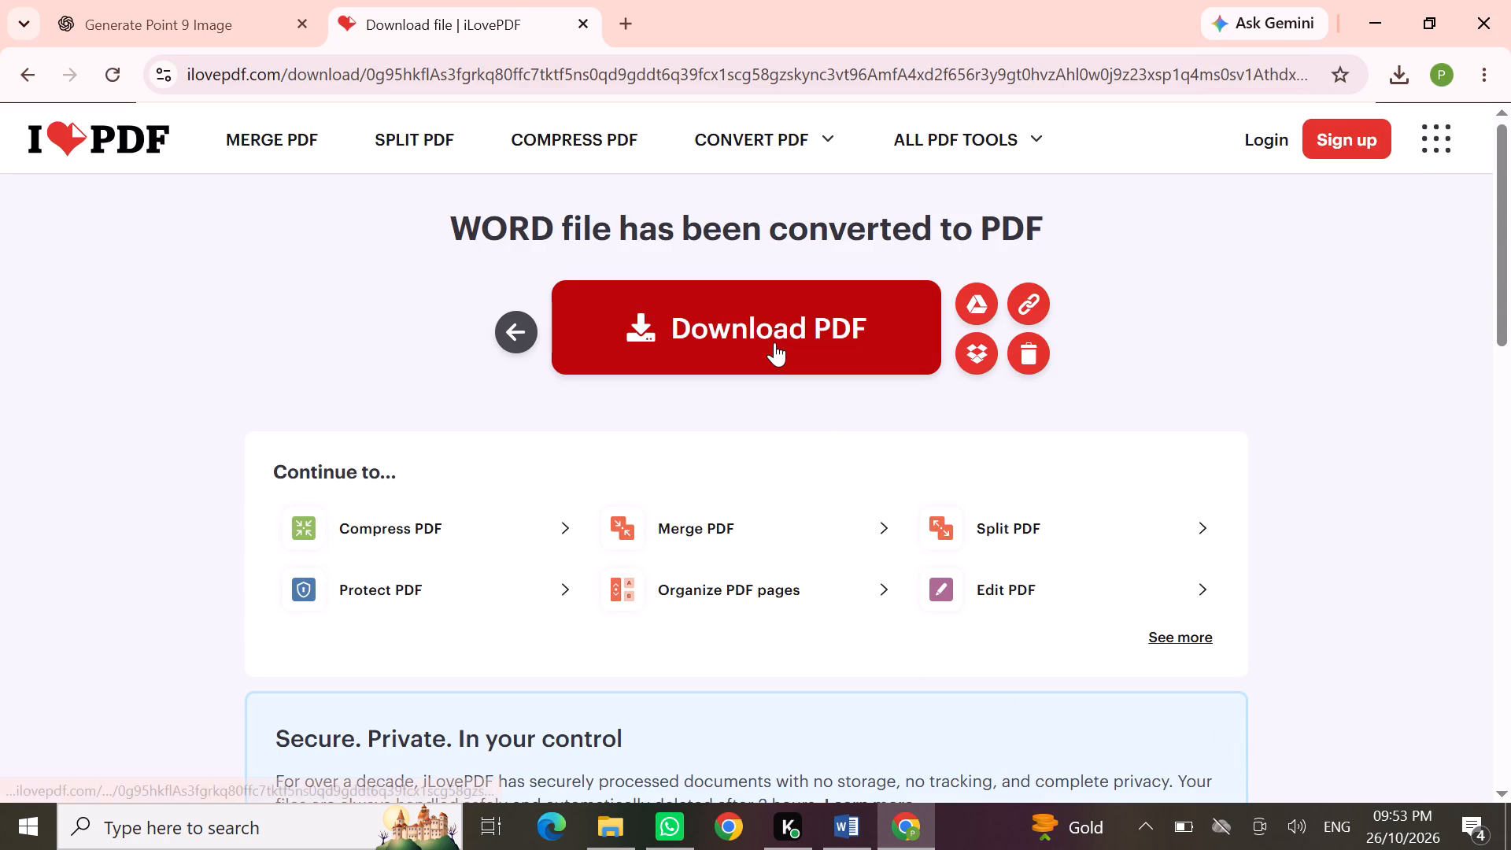
left_click(774, 342)
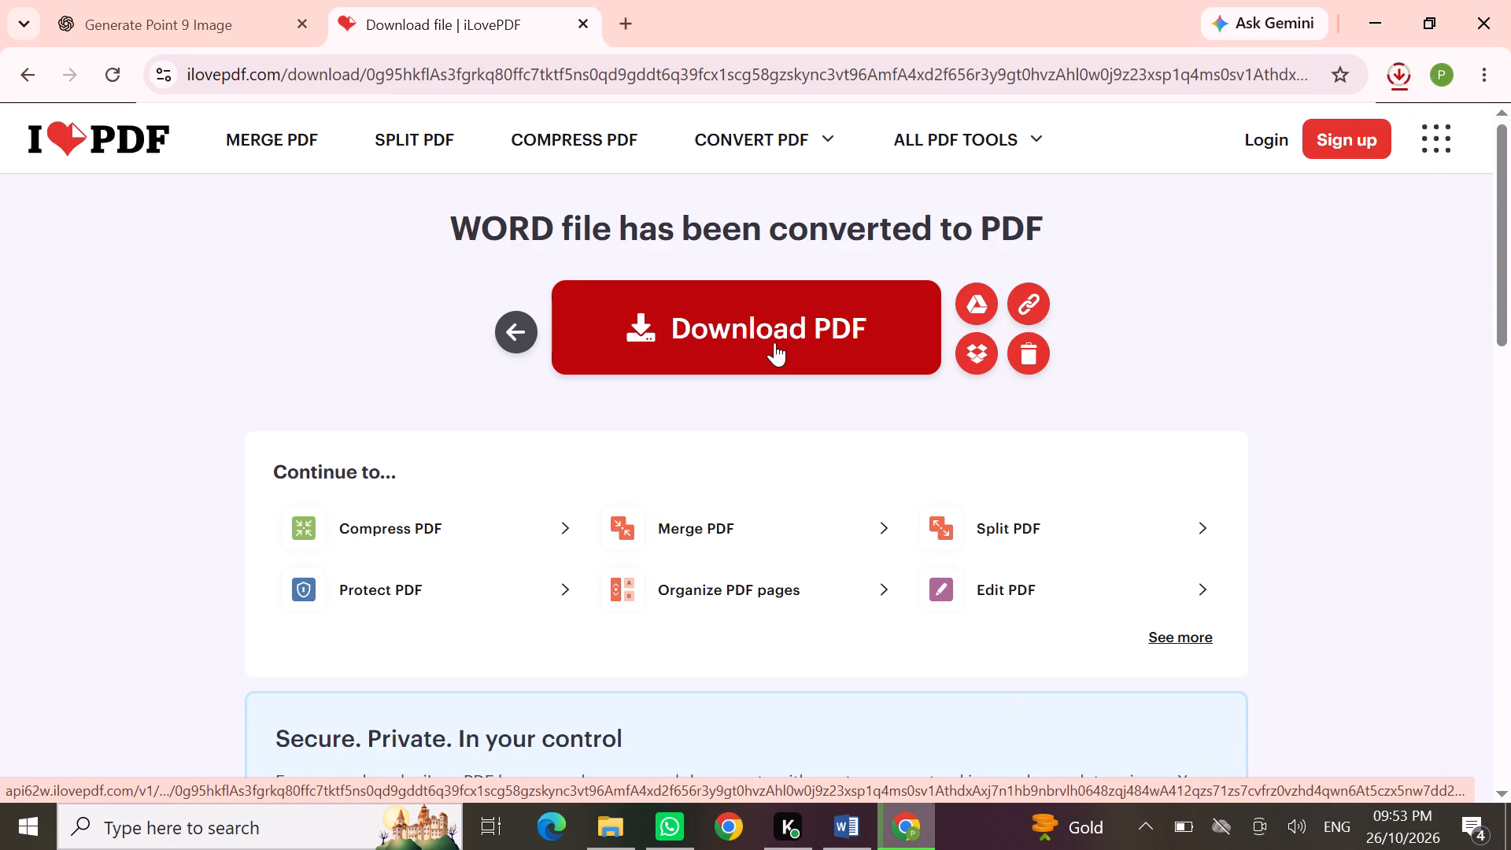
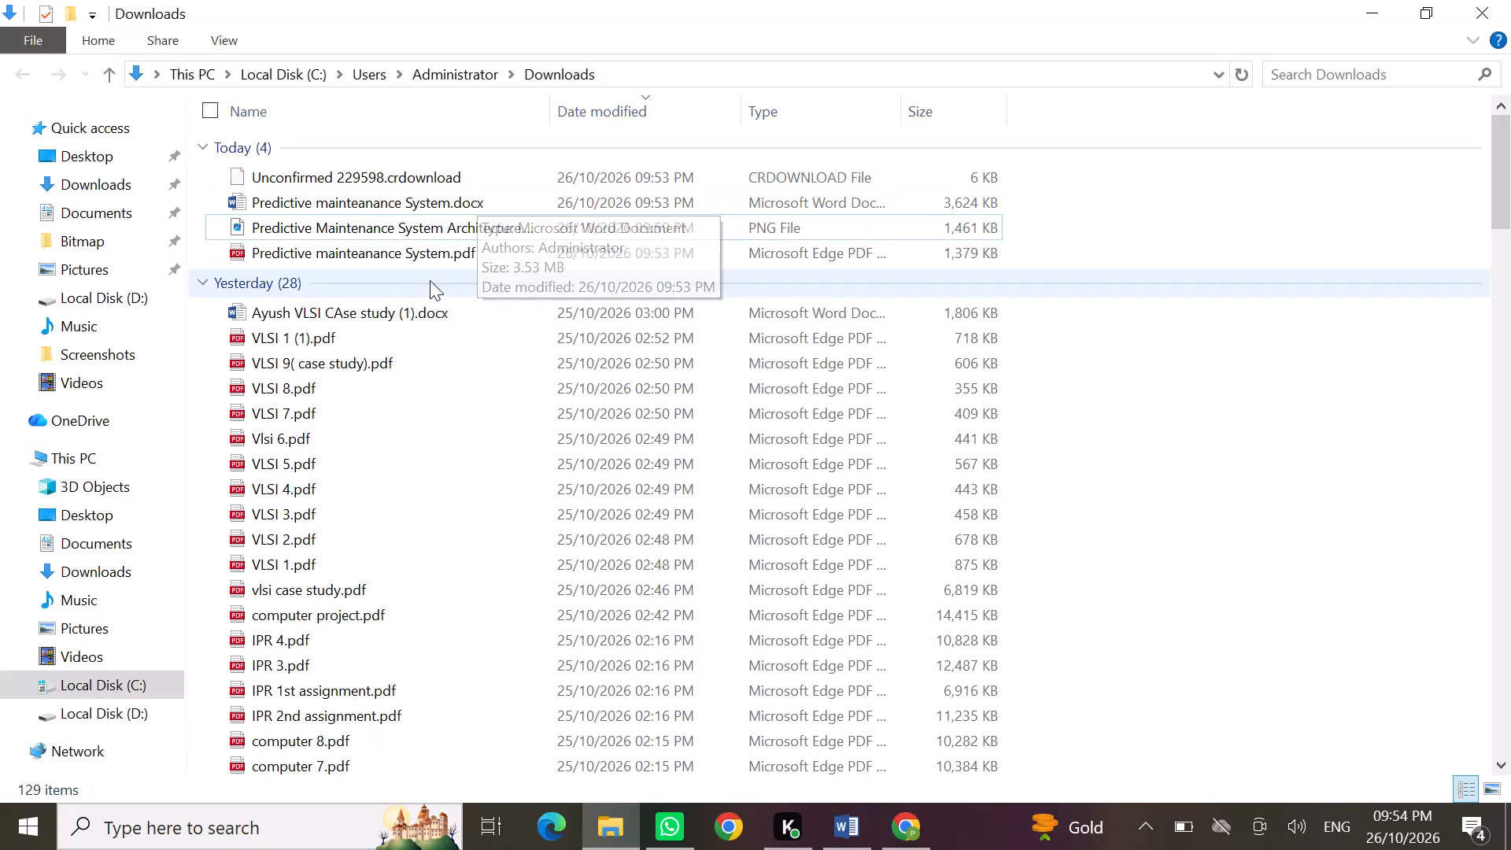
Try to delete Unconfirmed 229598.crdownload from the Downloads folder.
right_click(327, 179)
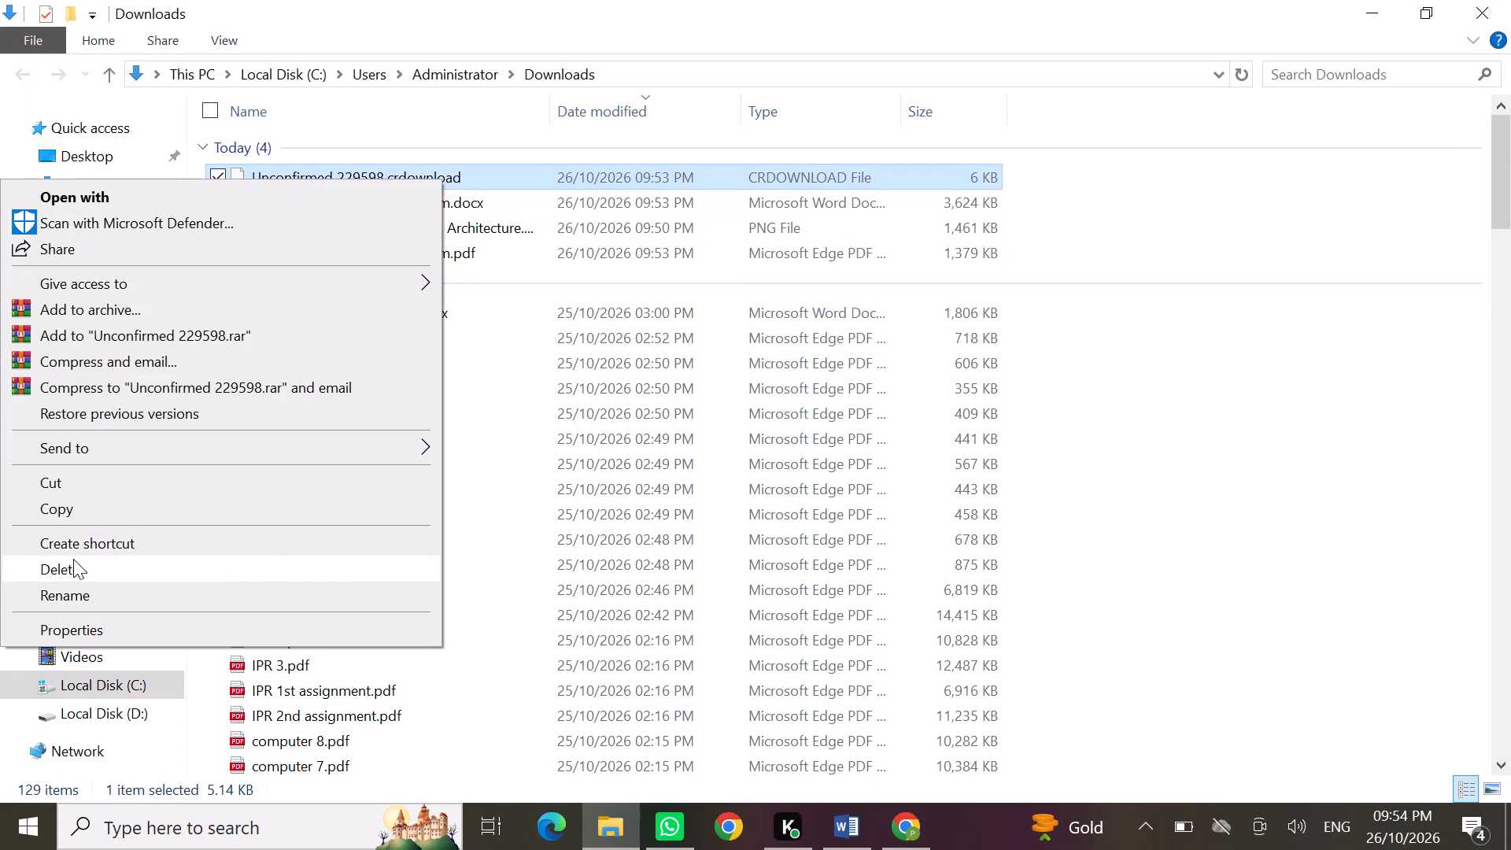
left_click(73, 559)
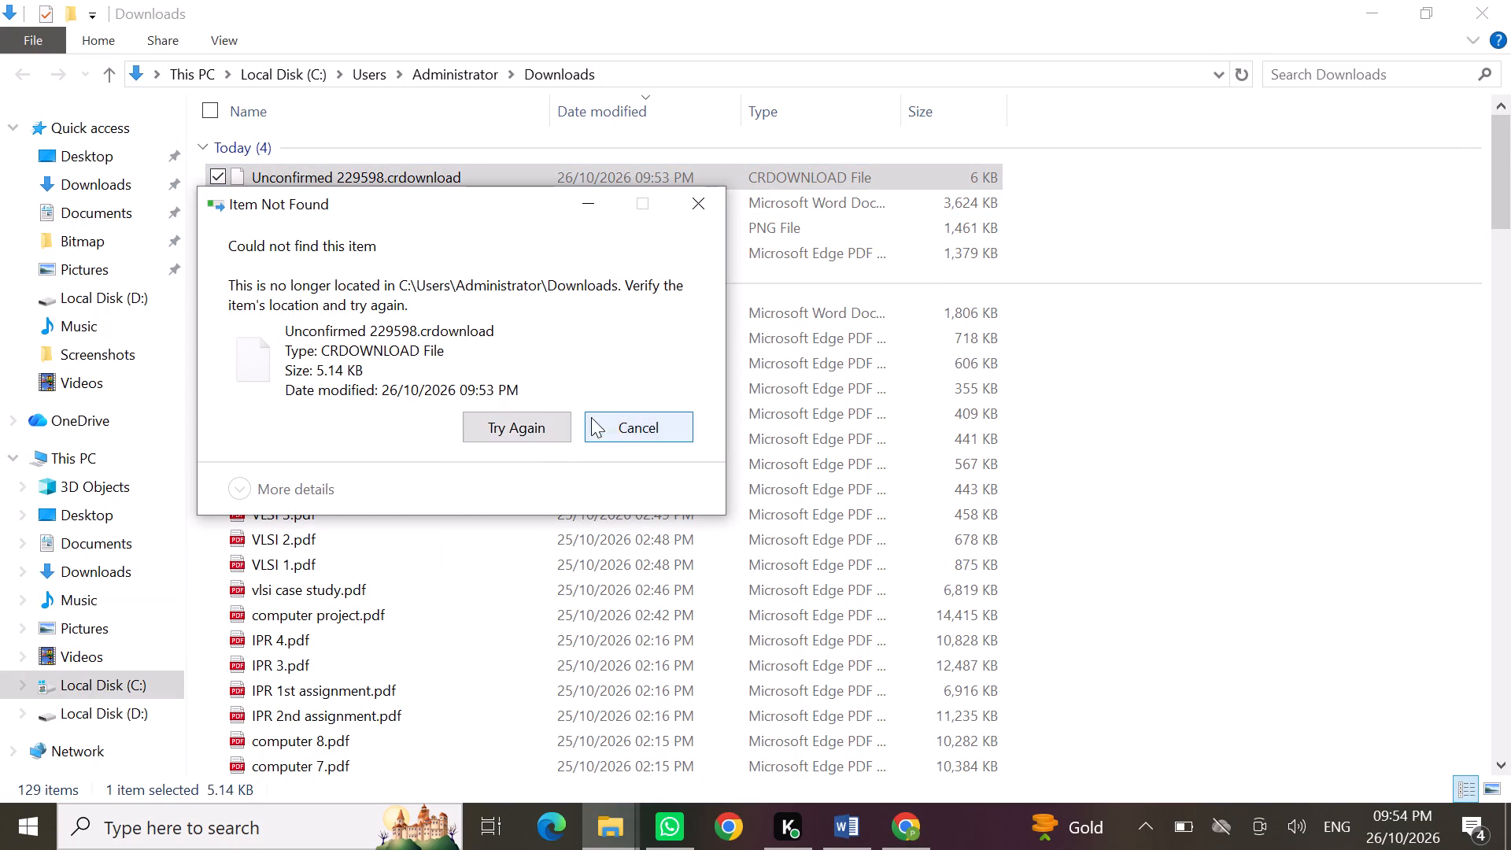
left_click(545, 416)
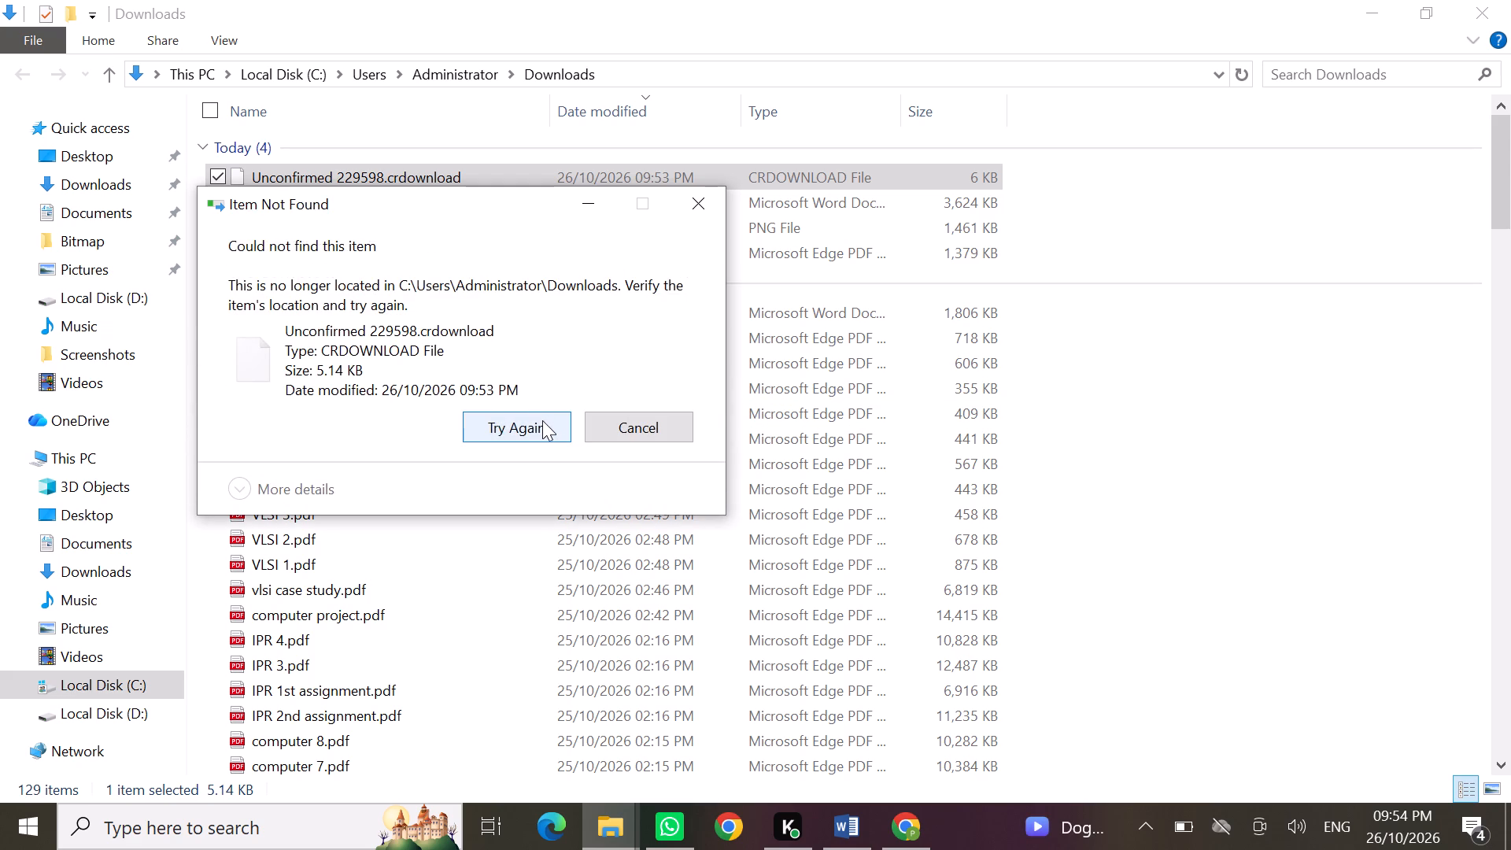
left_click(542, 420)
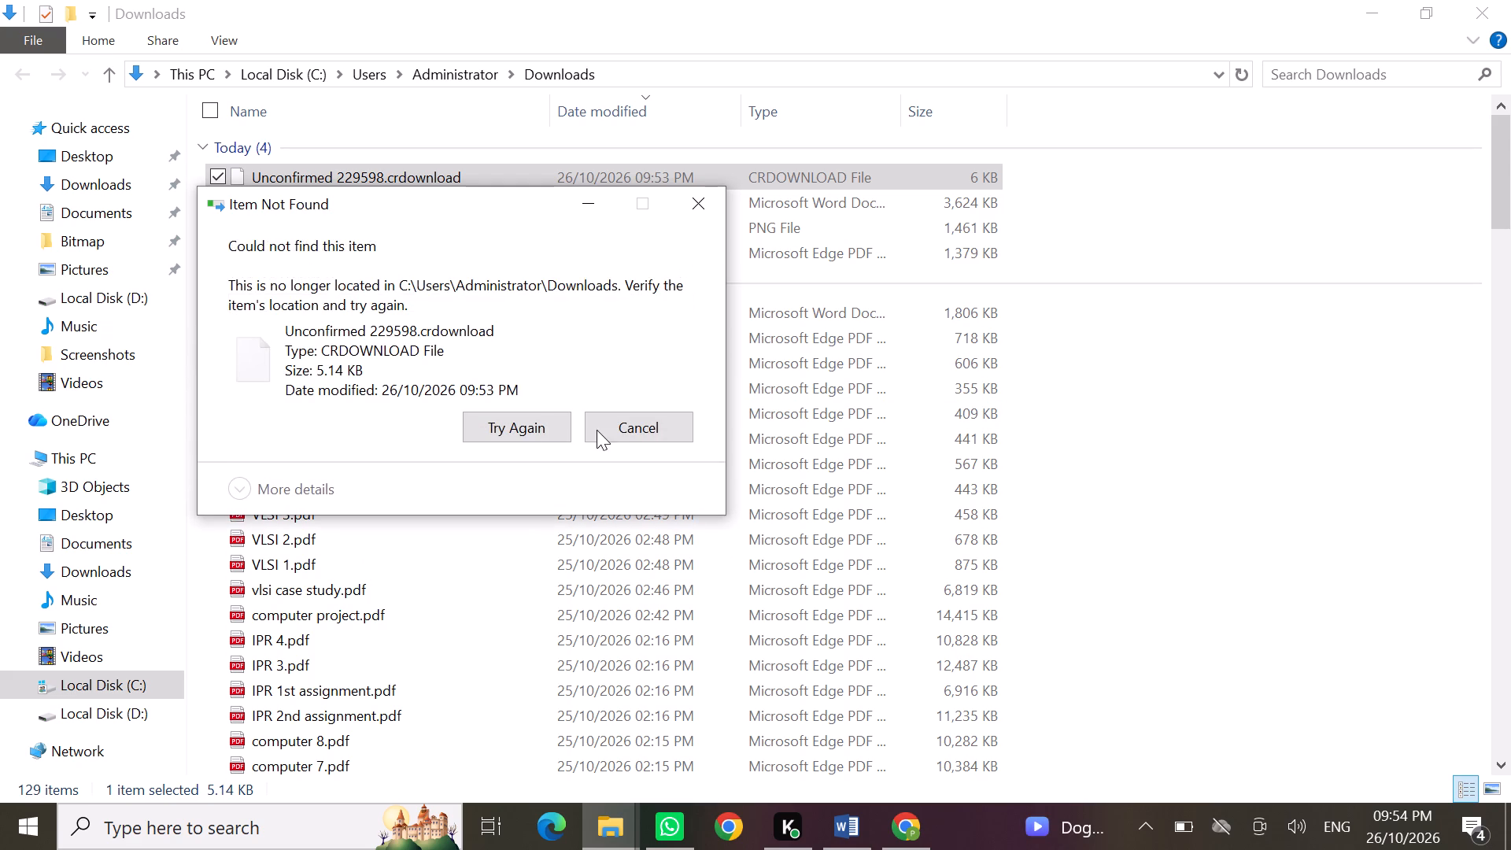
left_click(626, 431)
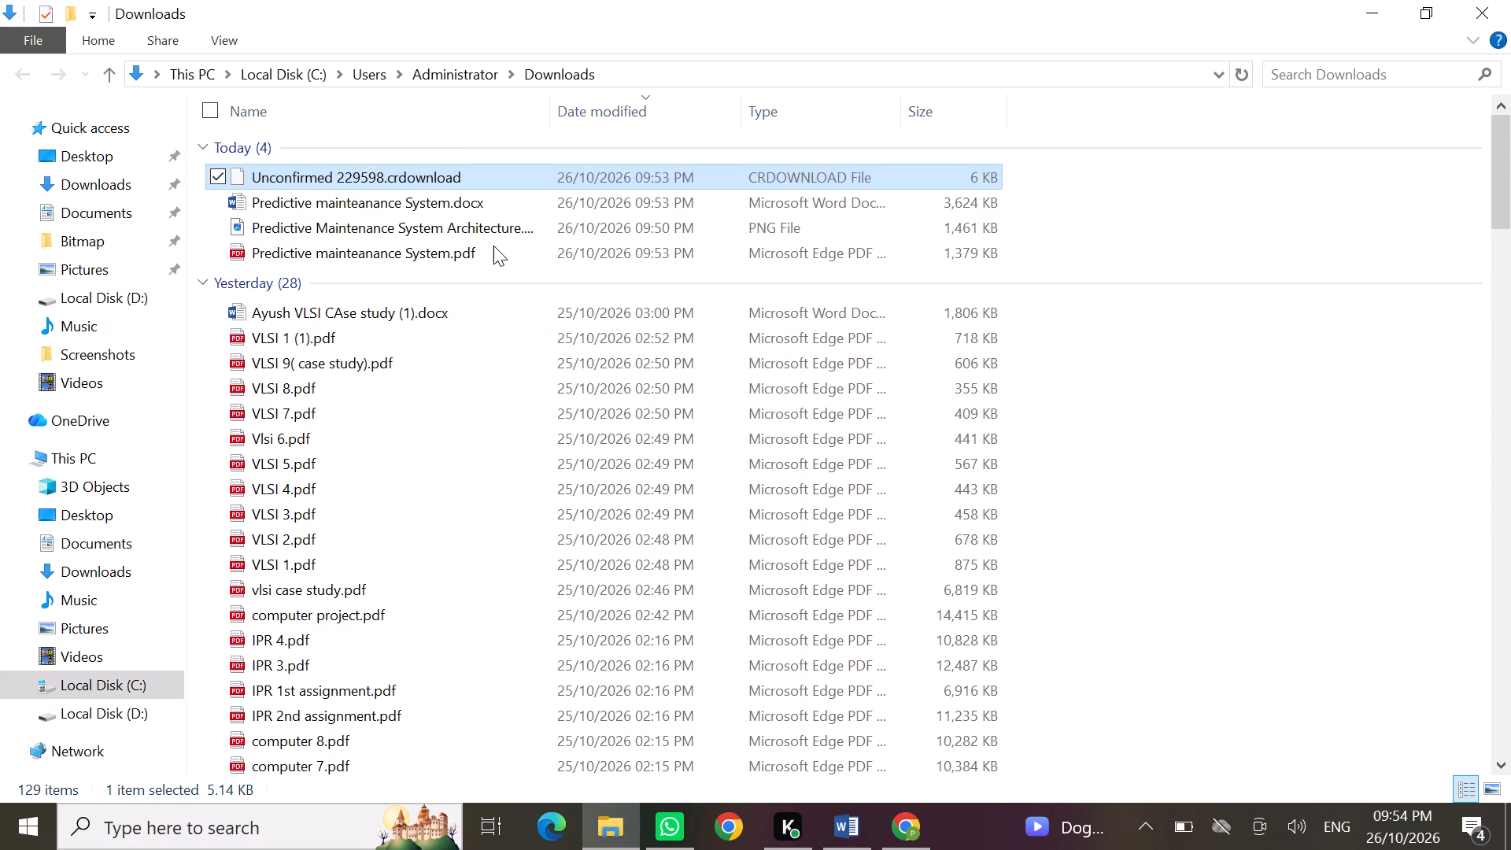
Open Predictive mainteanance System.pdf from the Downloads folder and review its Introduction page.
double_click(486, 253)
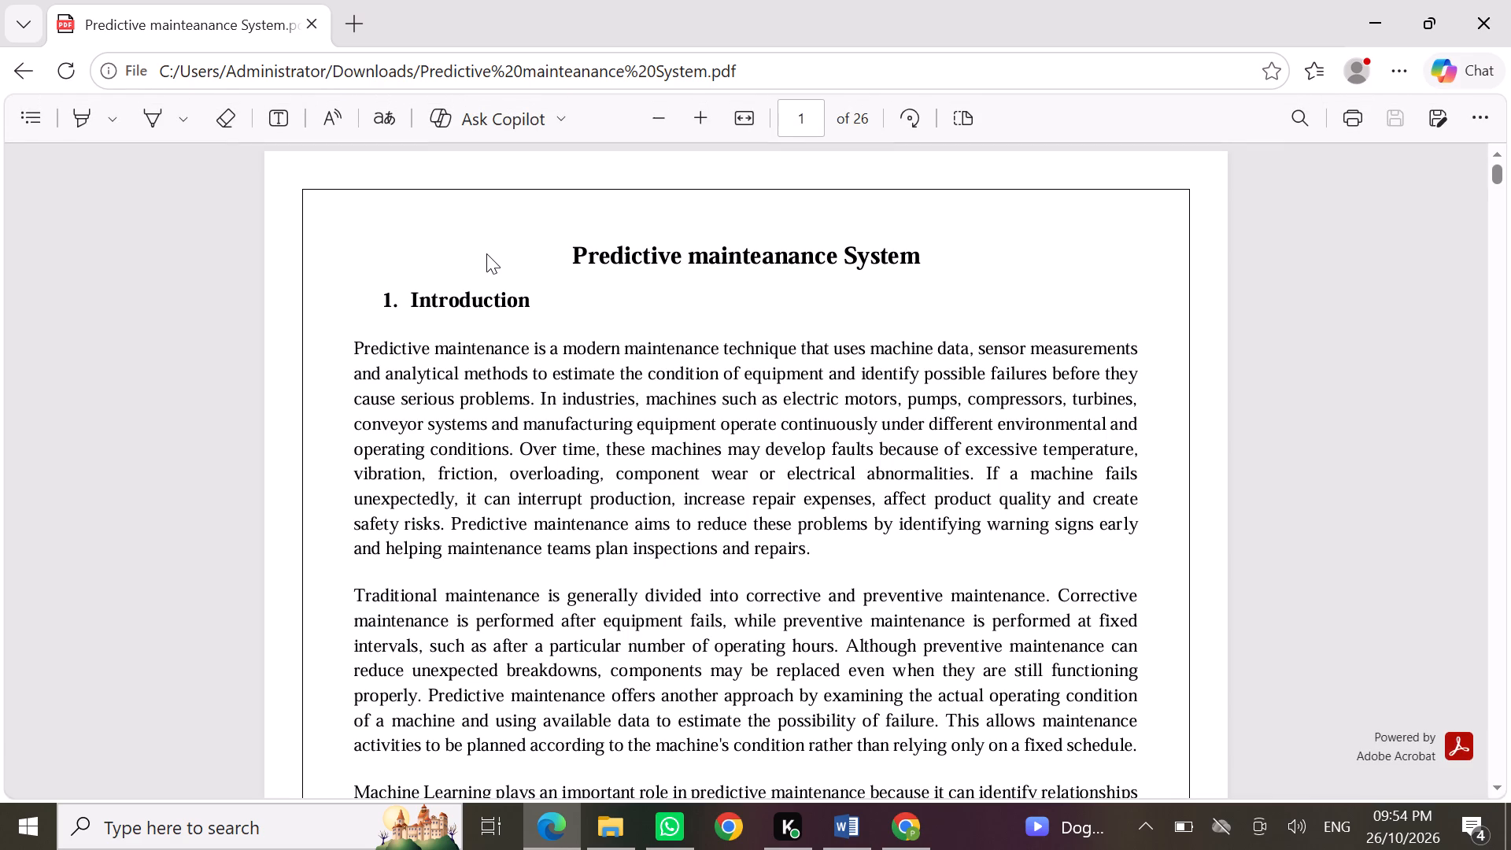
scroll(486, 253, "down", 1)
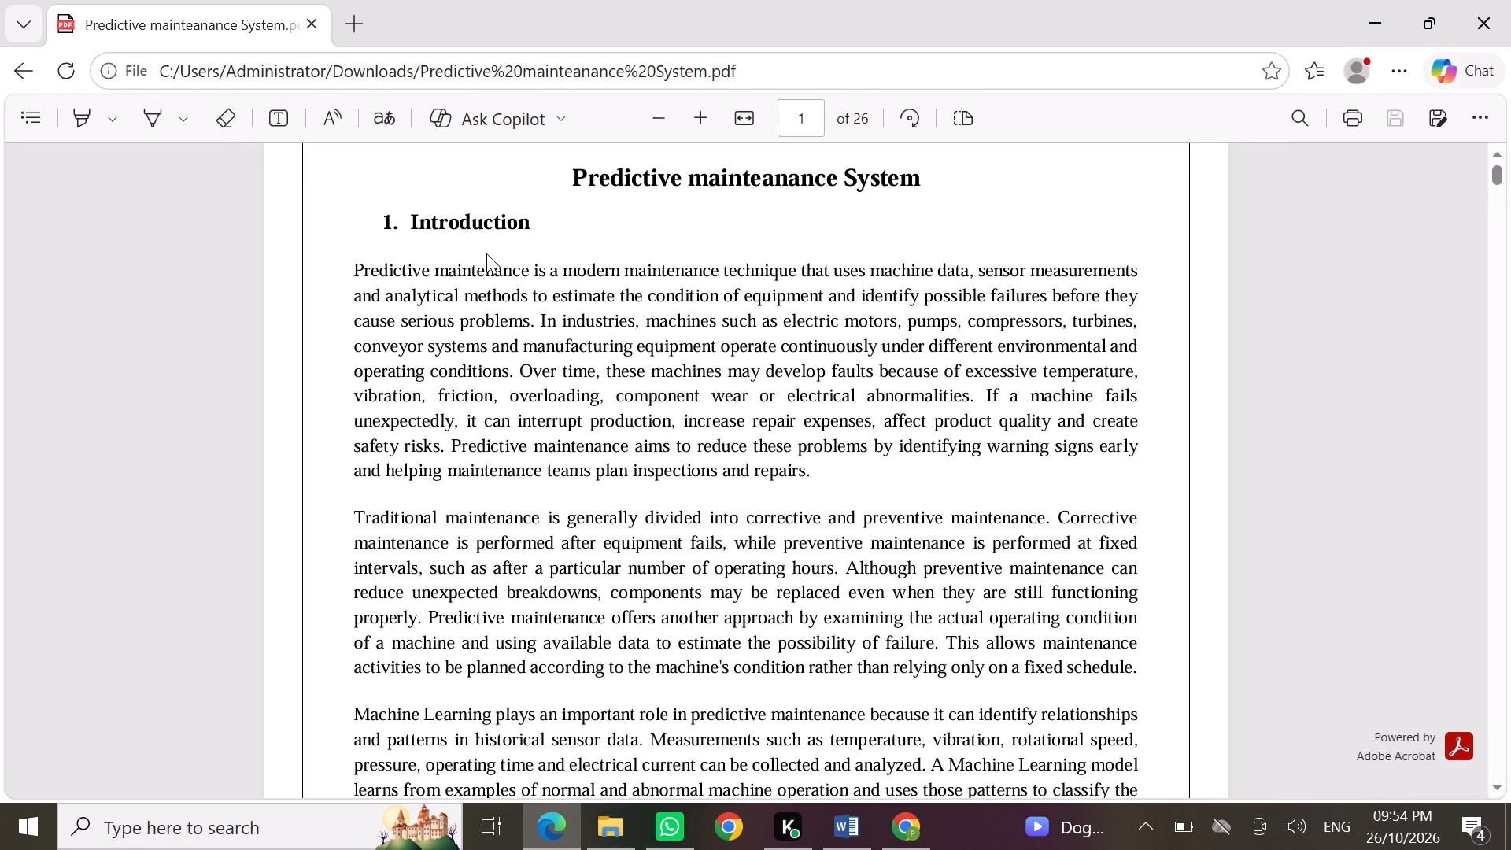
scroll(486, 253, "down", 4)
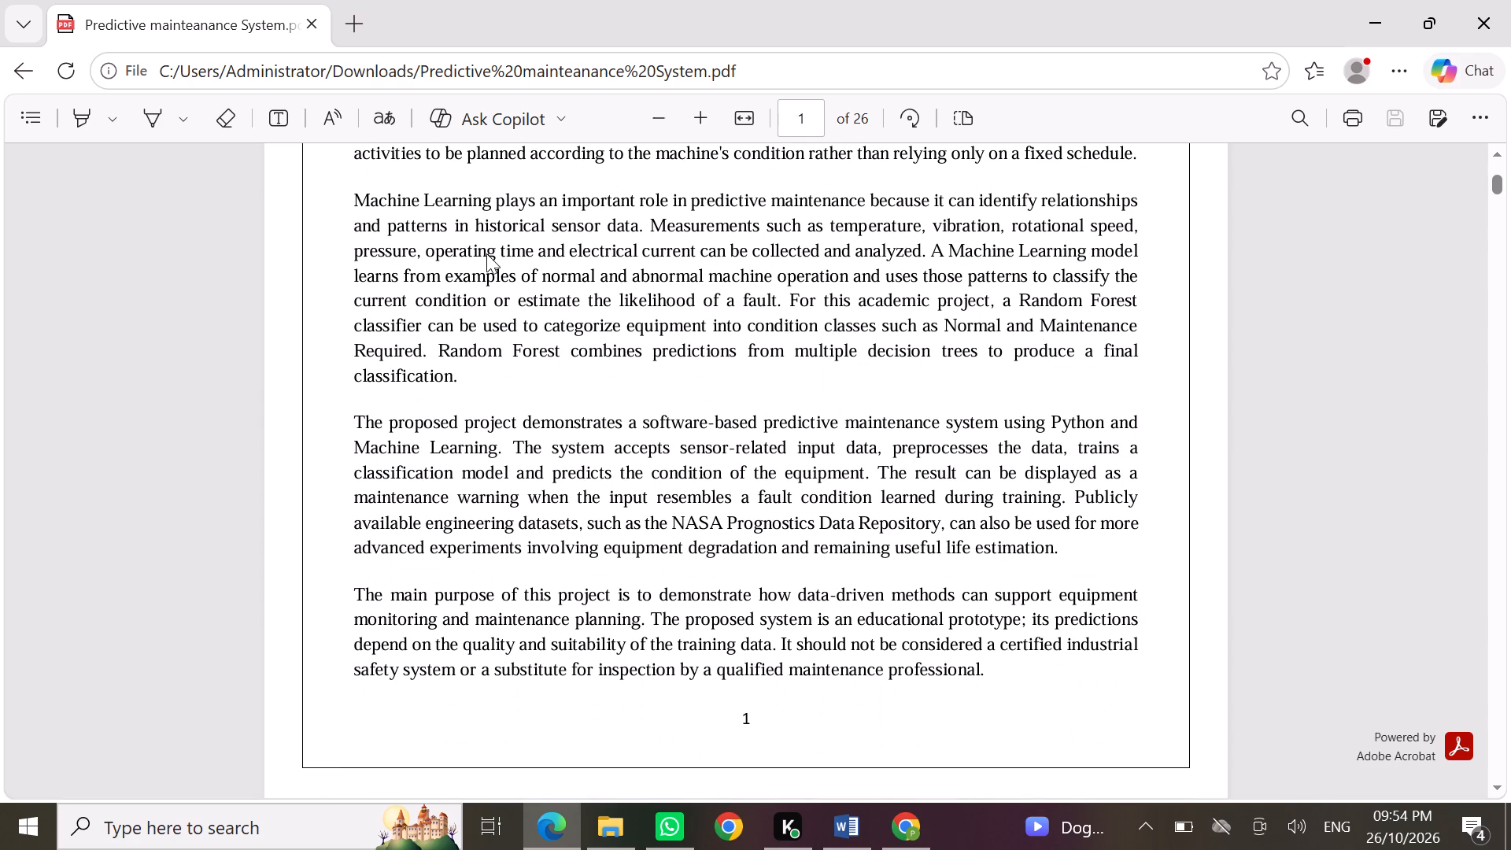
scroll(486, 253, "down", 1)
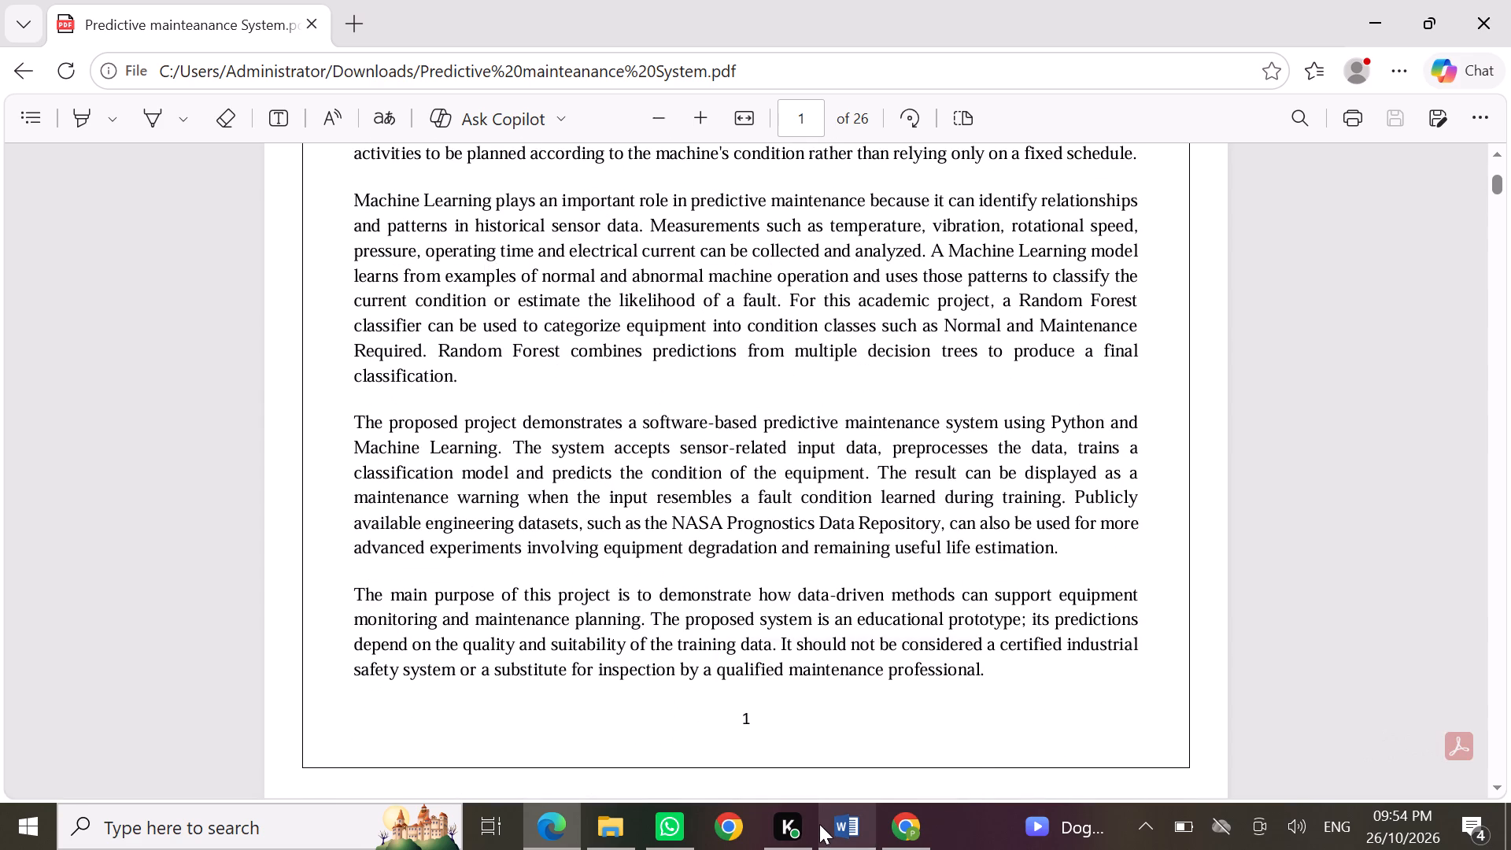
Compare the opening section headings and page numbers in the PDF with the index table in the Word front-pages document.
left_click(843, 824)
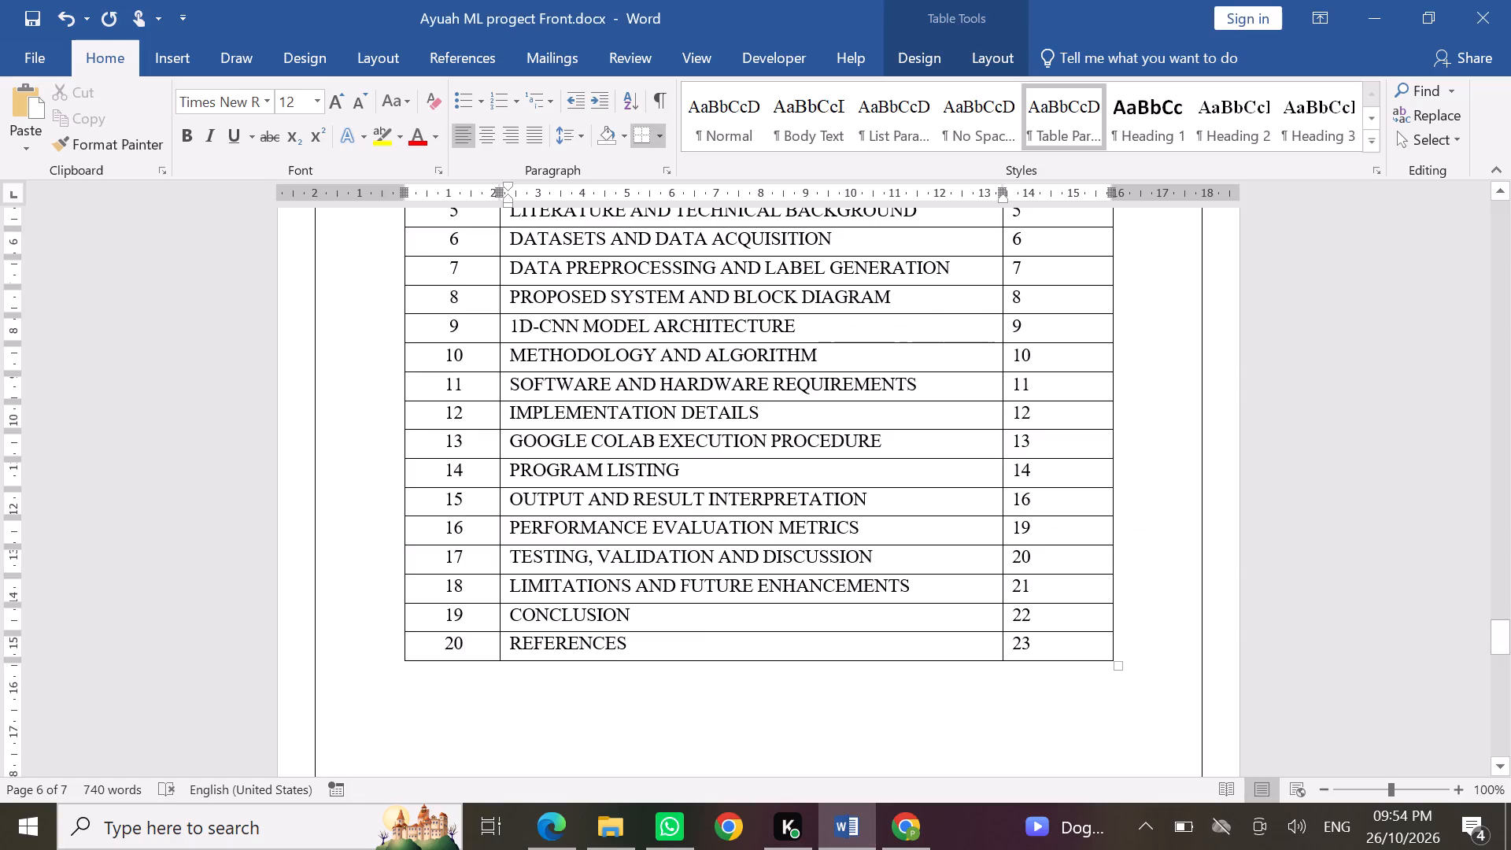
scroll(857, 578, "up", 2)
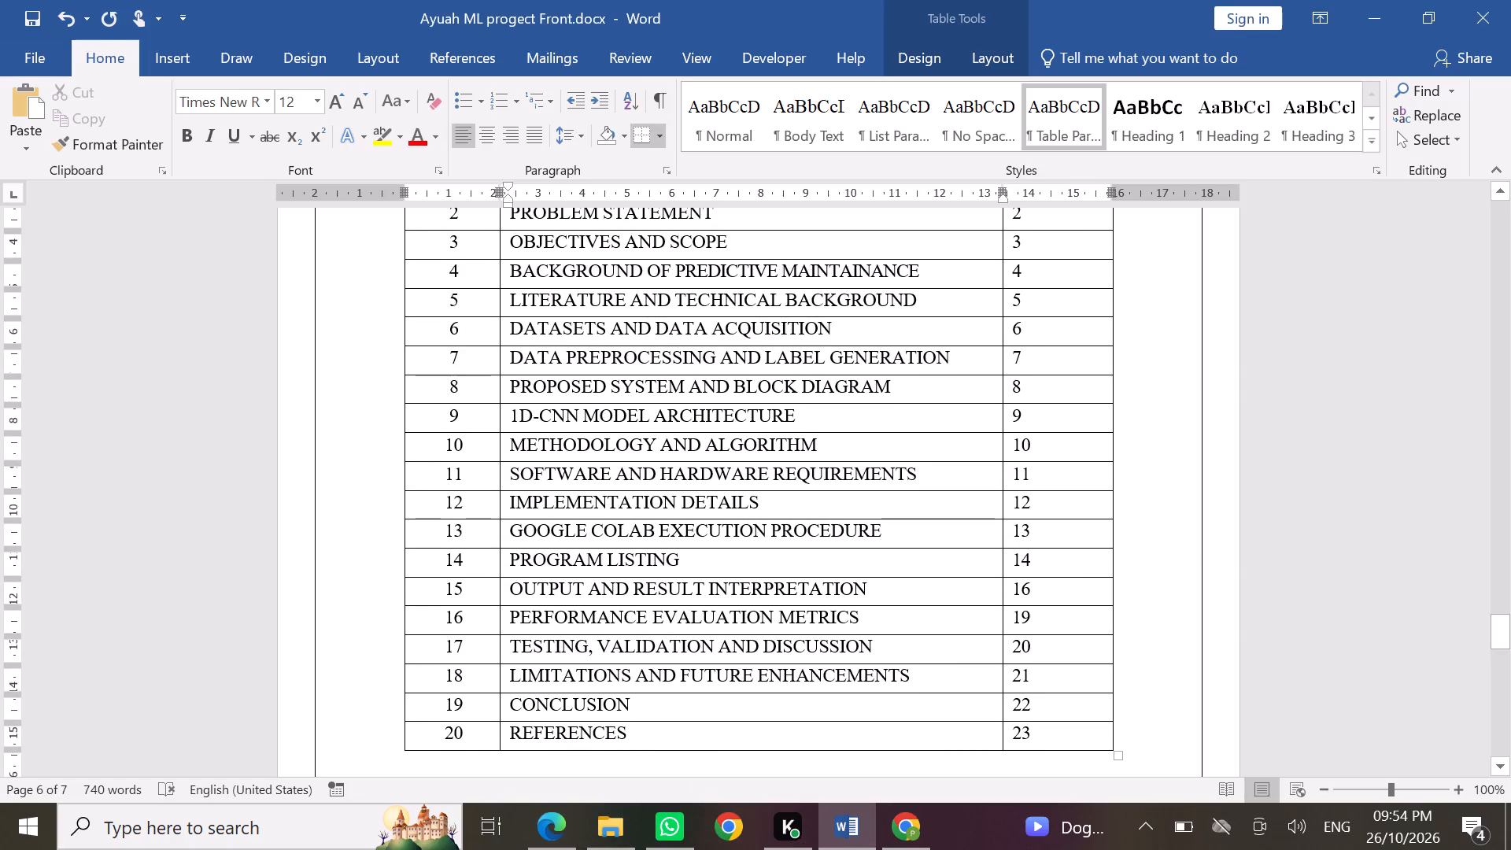
key("alt+Tab")
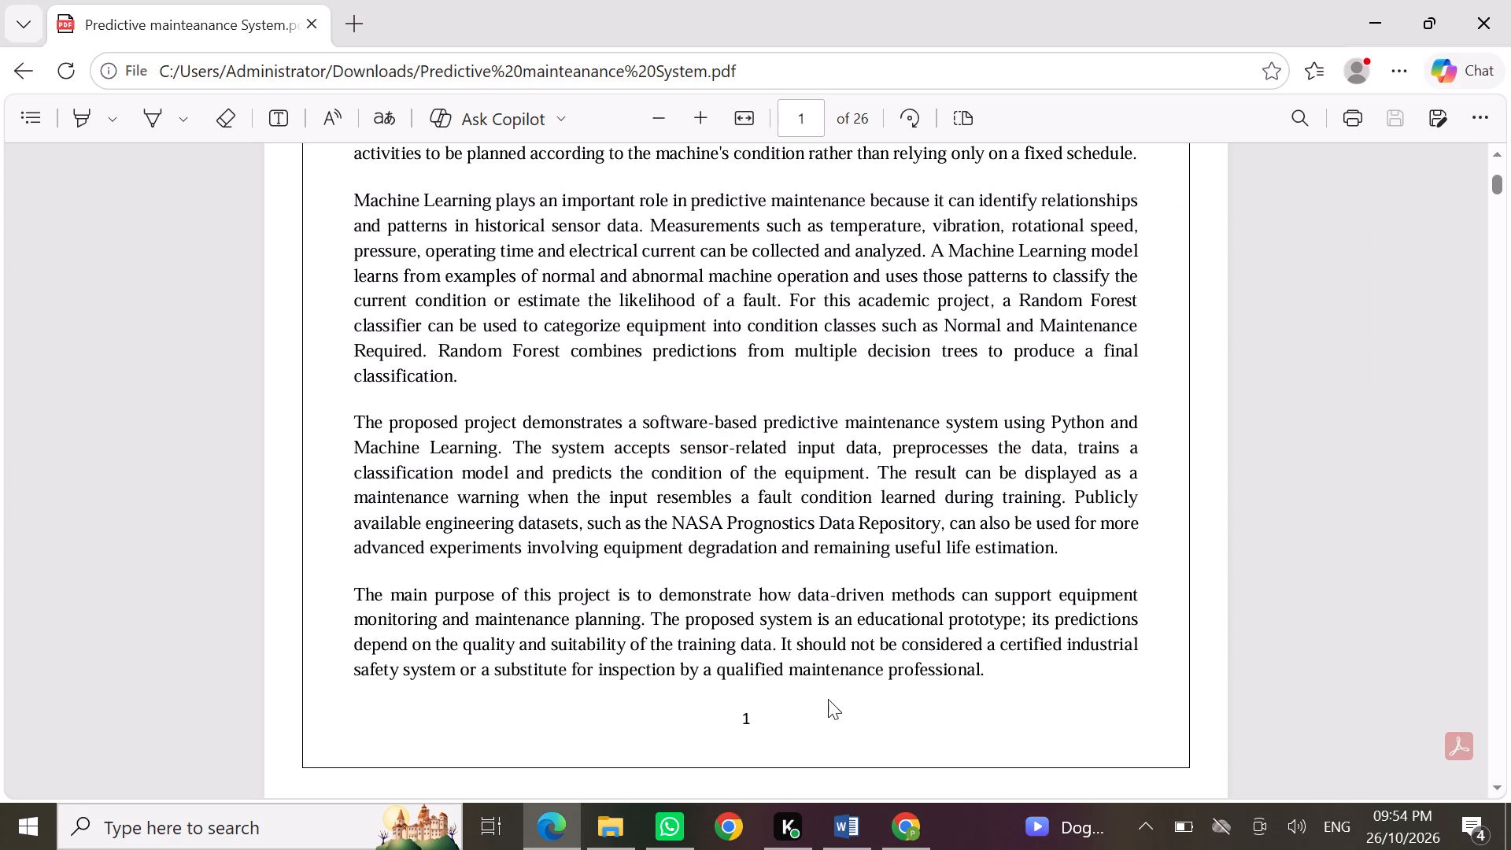
scroll(886, 613, "down", 6)
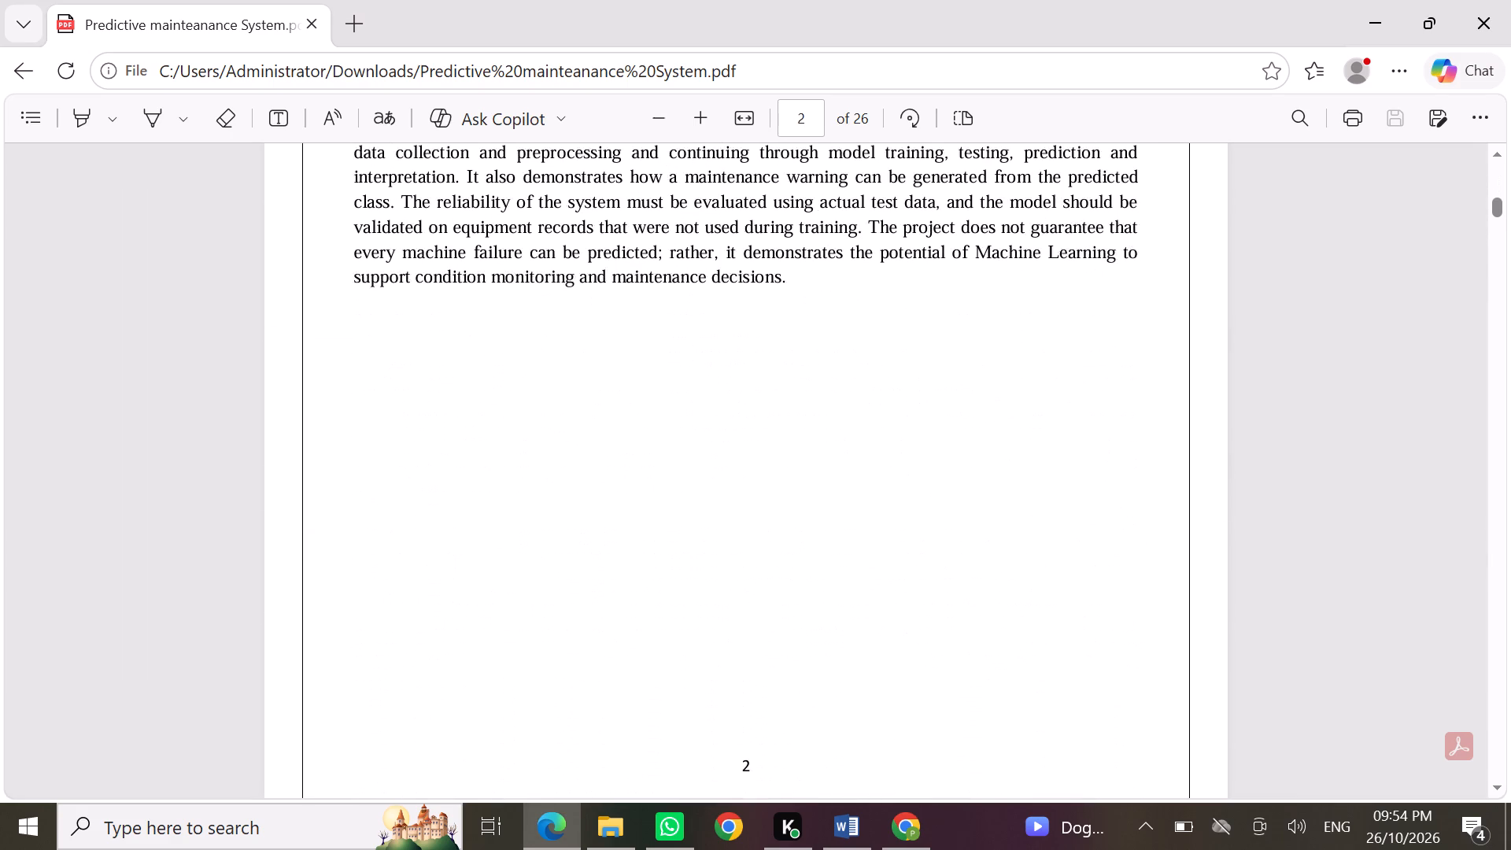
scroll(886, 613, "down", 8)
left_click(886, 613)
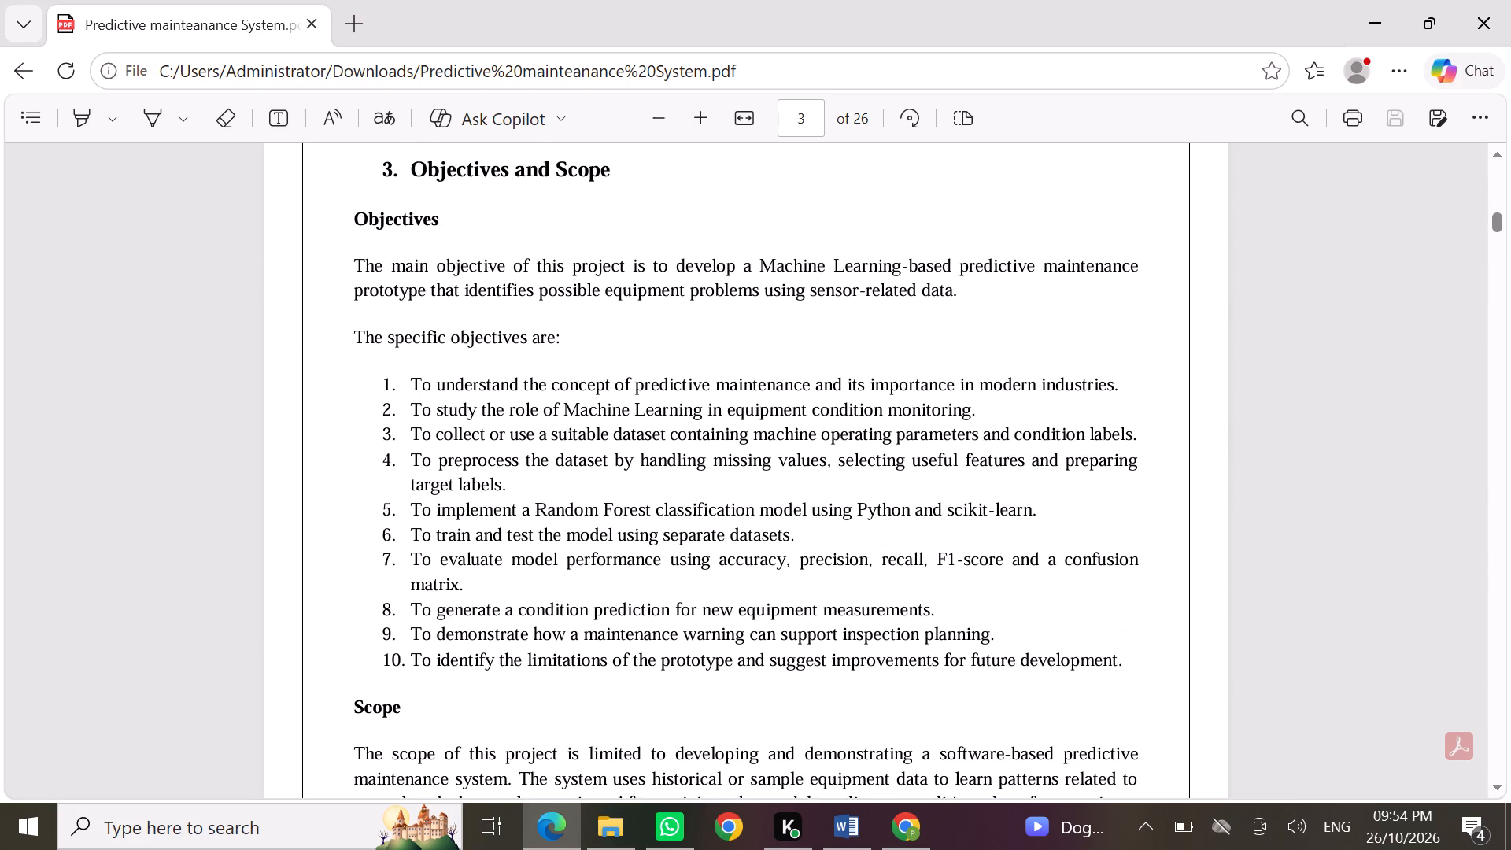
scroll(886, 613, "down", 8)
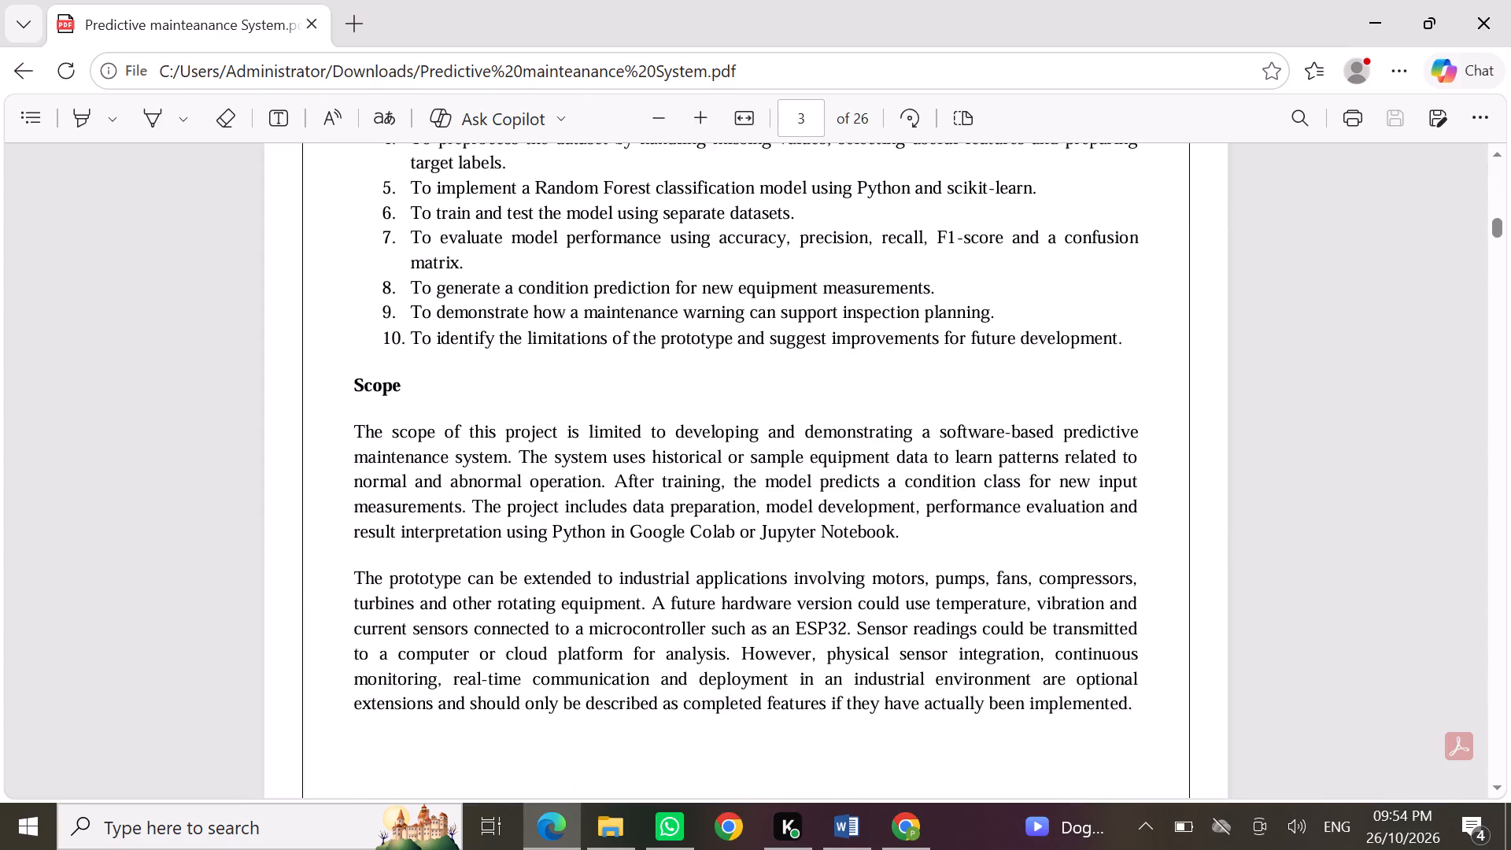
scroll(886, 613, "down", 1)
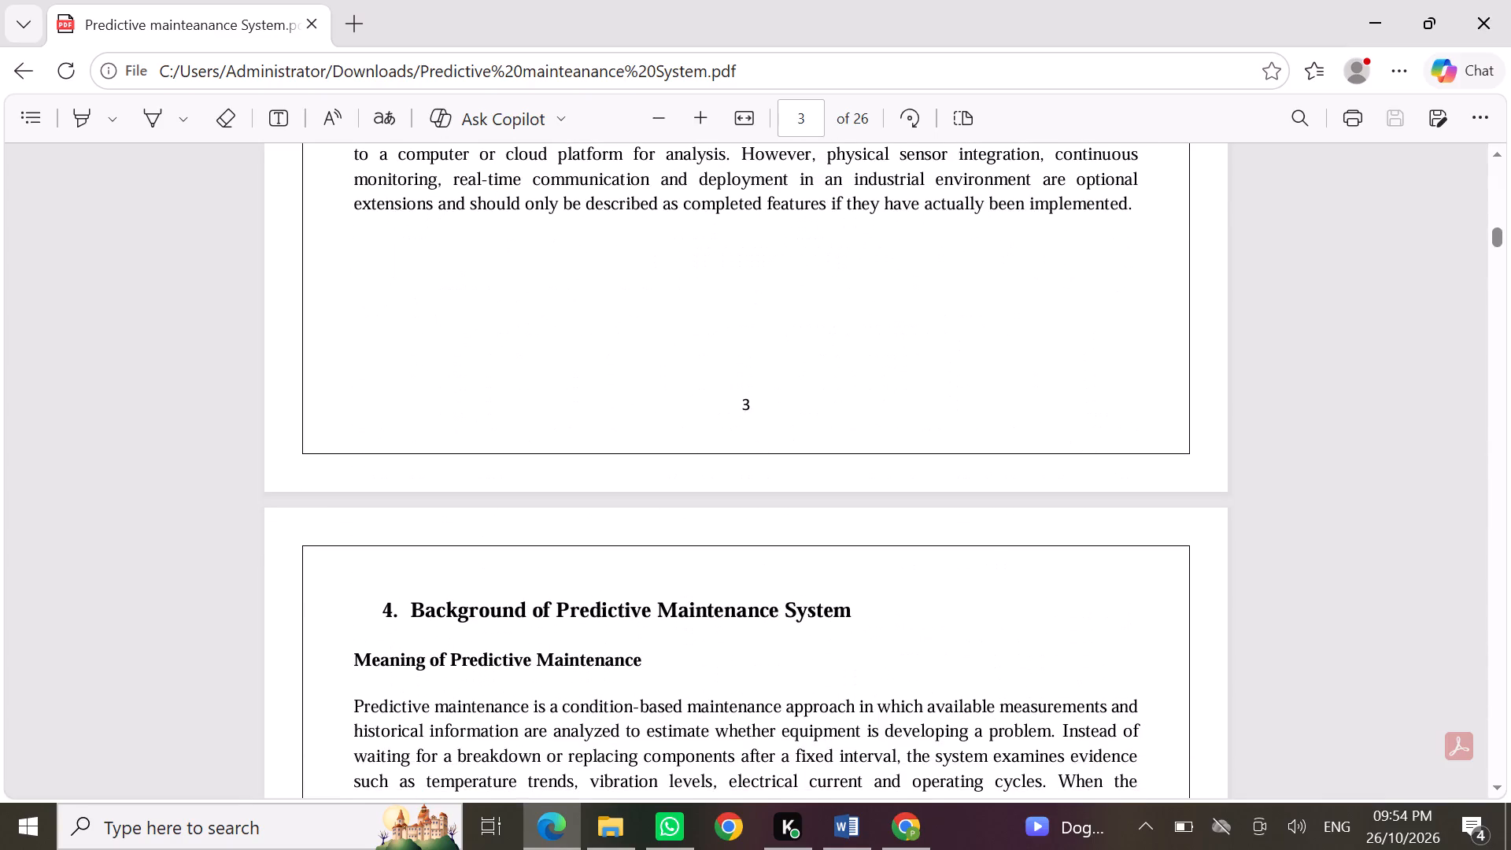
key("alt+Tab")
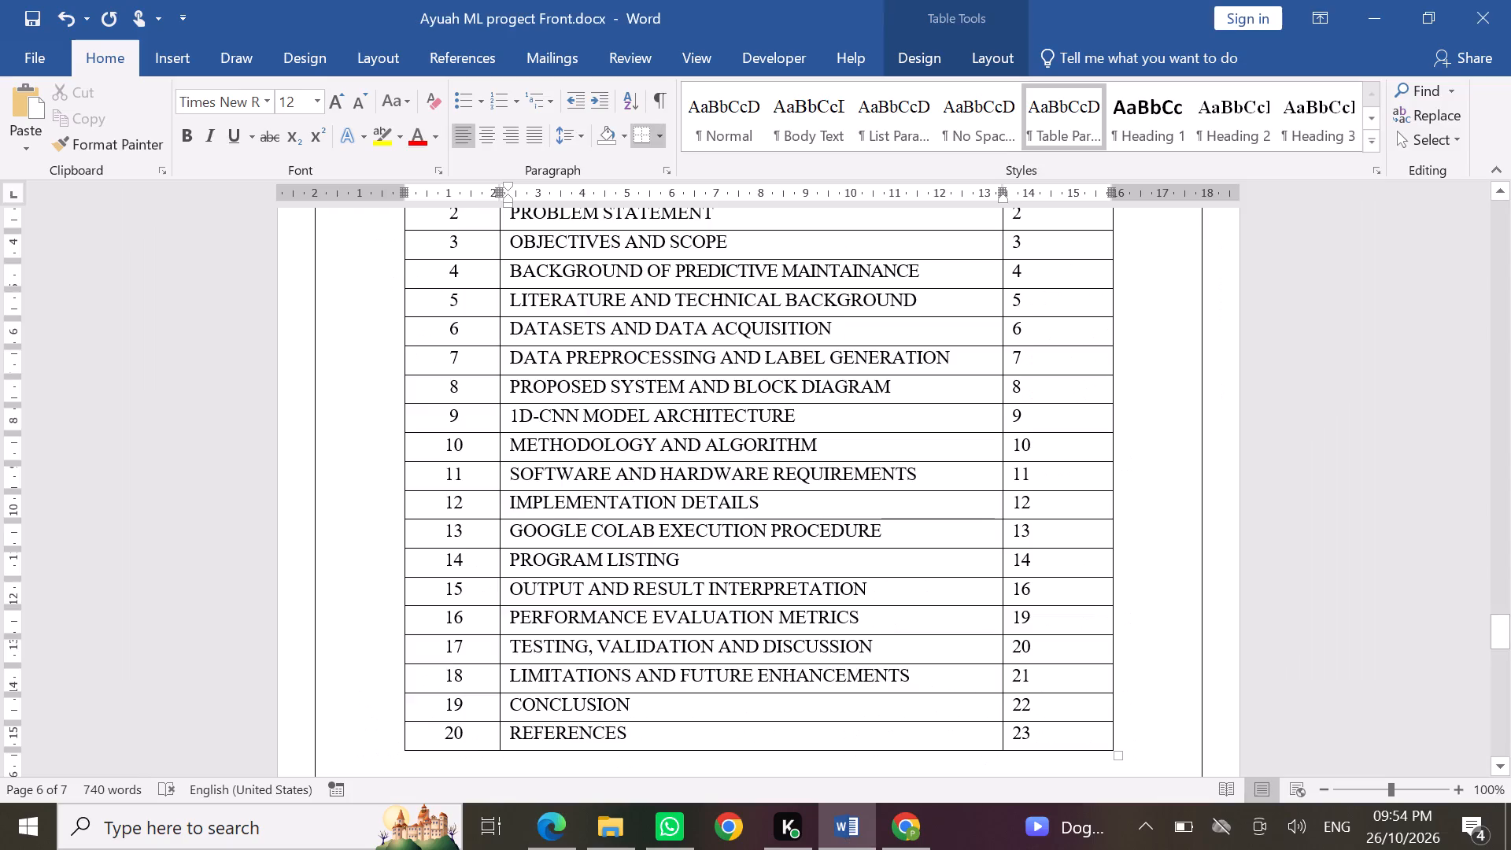
key("alt+Tab")
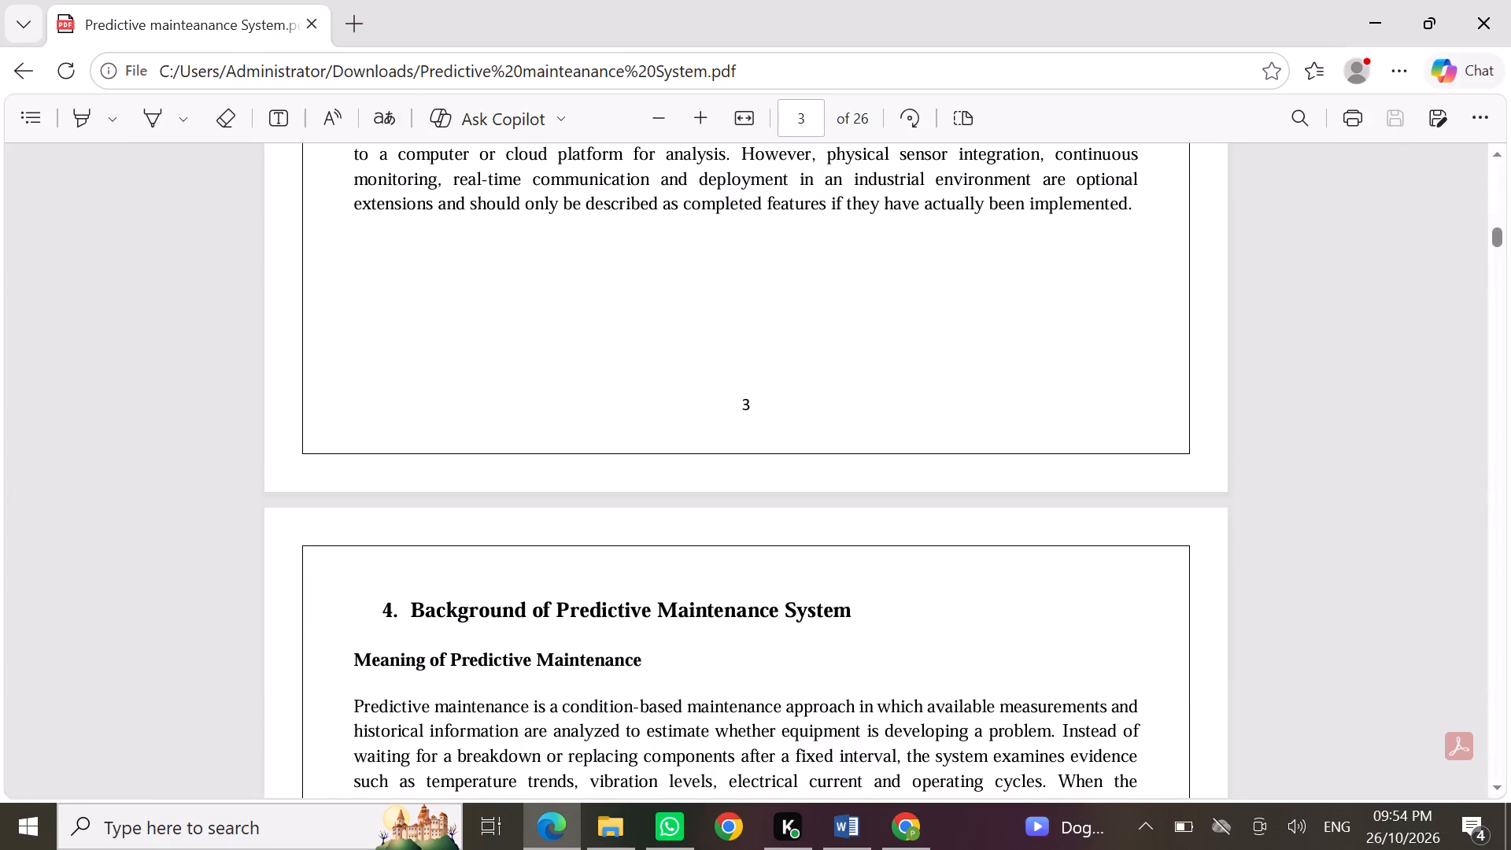
scroll(886, 613, "down", 1)
key("Tab")
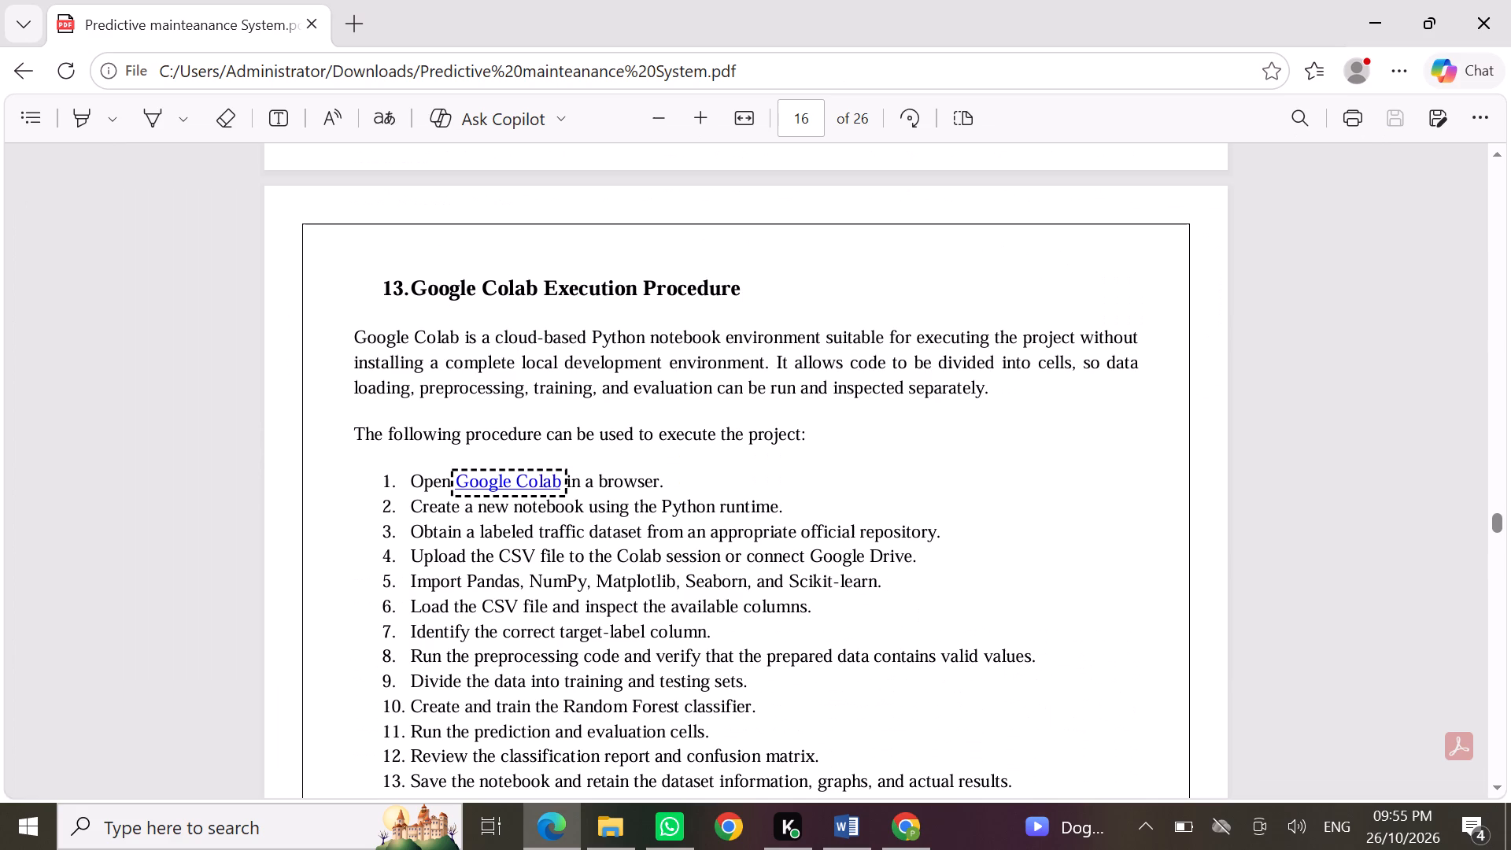
key("Tab")
In the Word index table, add SYSTEM to the end of the row 4 title BACKGROUND OF PREDICTIVE MAINTAINANCE.
key("alt+Tab")
left_click_drag(886, 613, 925, 554)
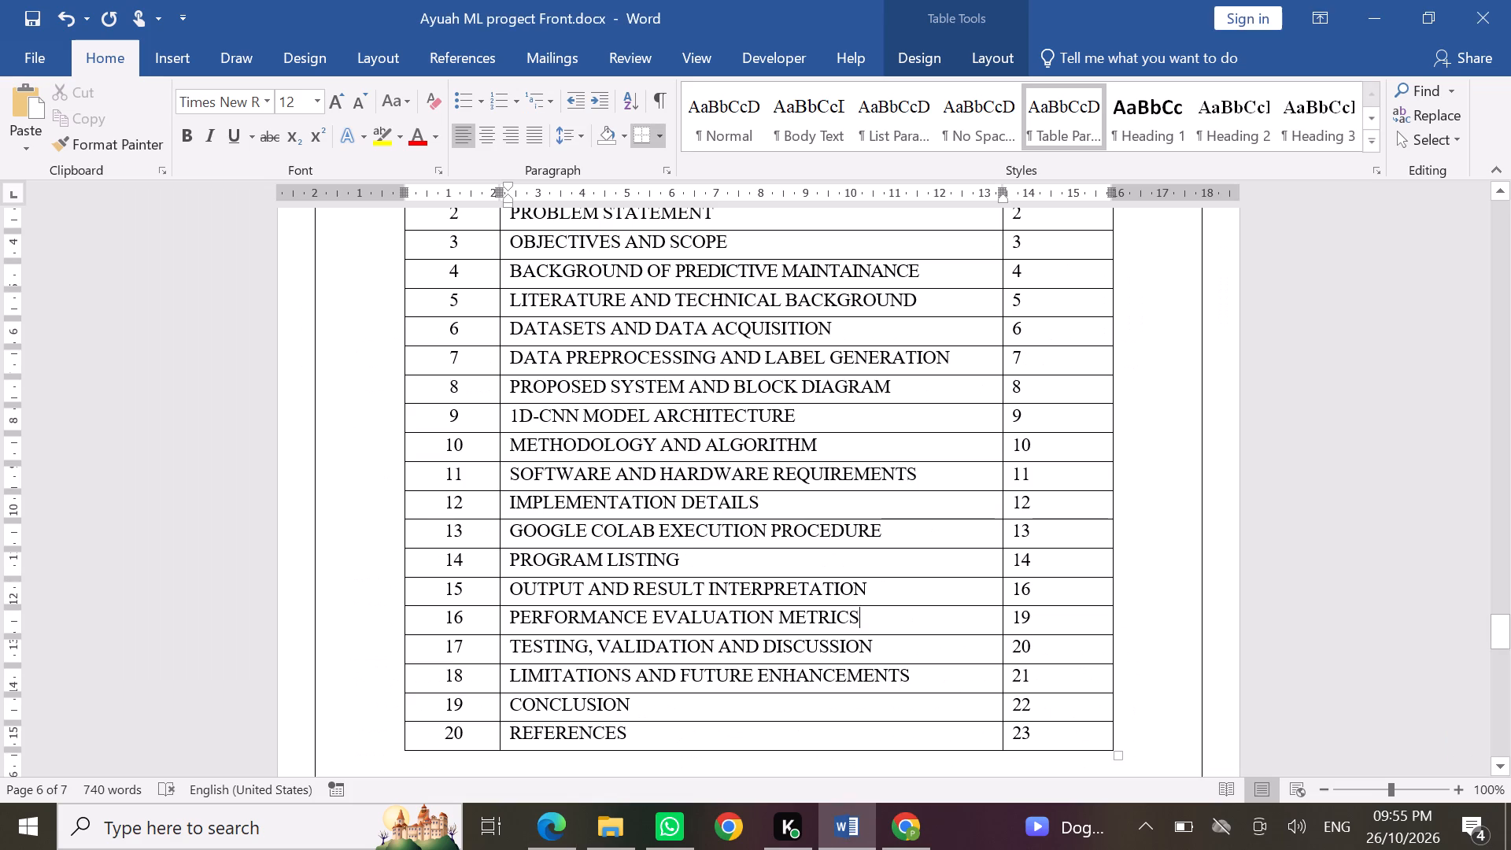
left_click_drag(925, 554, 823, 279)
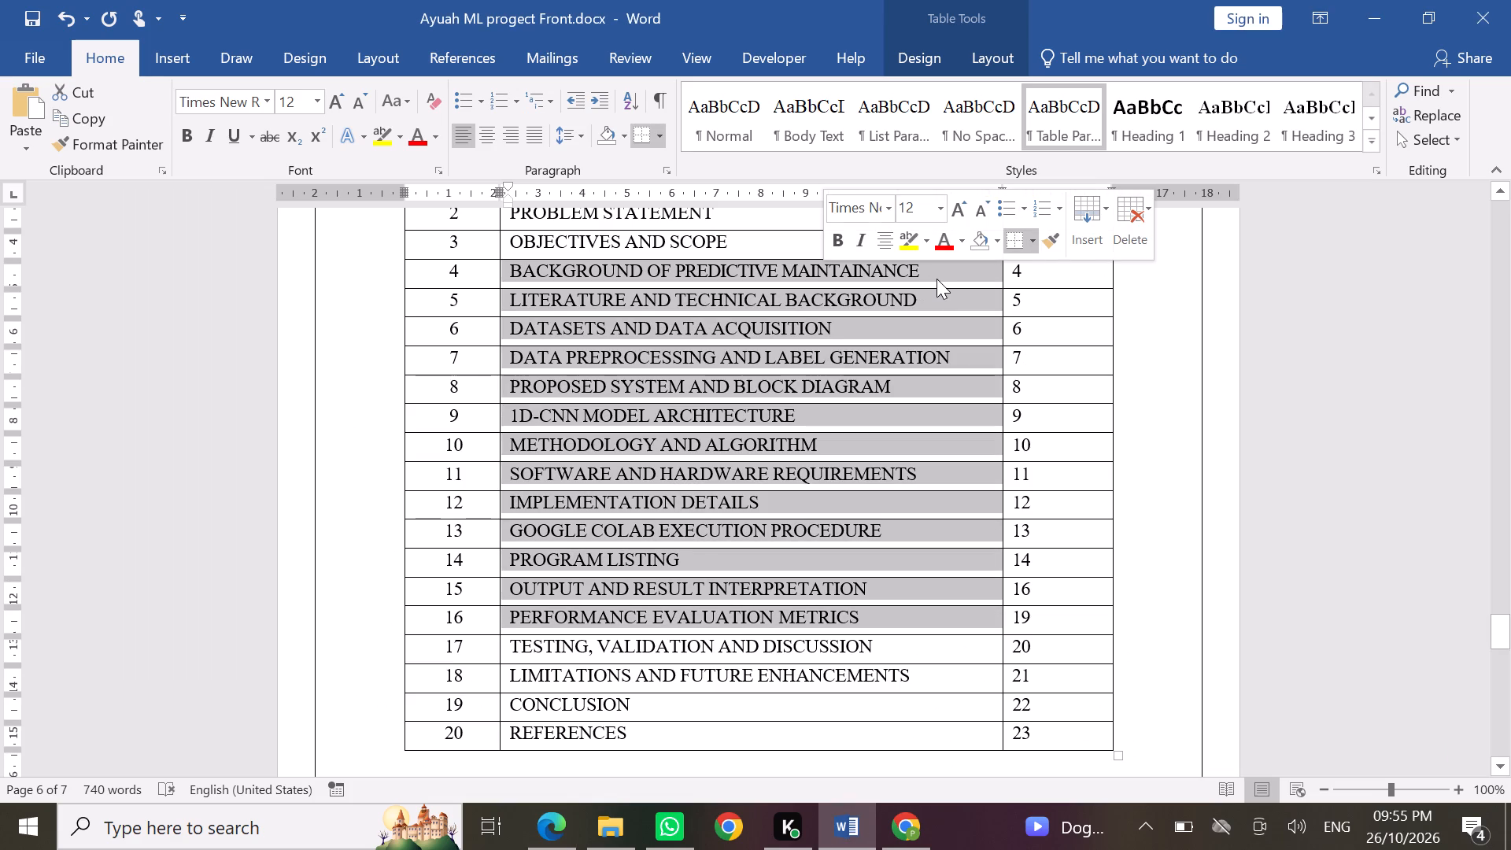
left_click(947, 268)
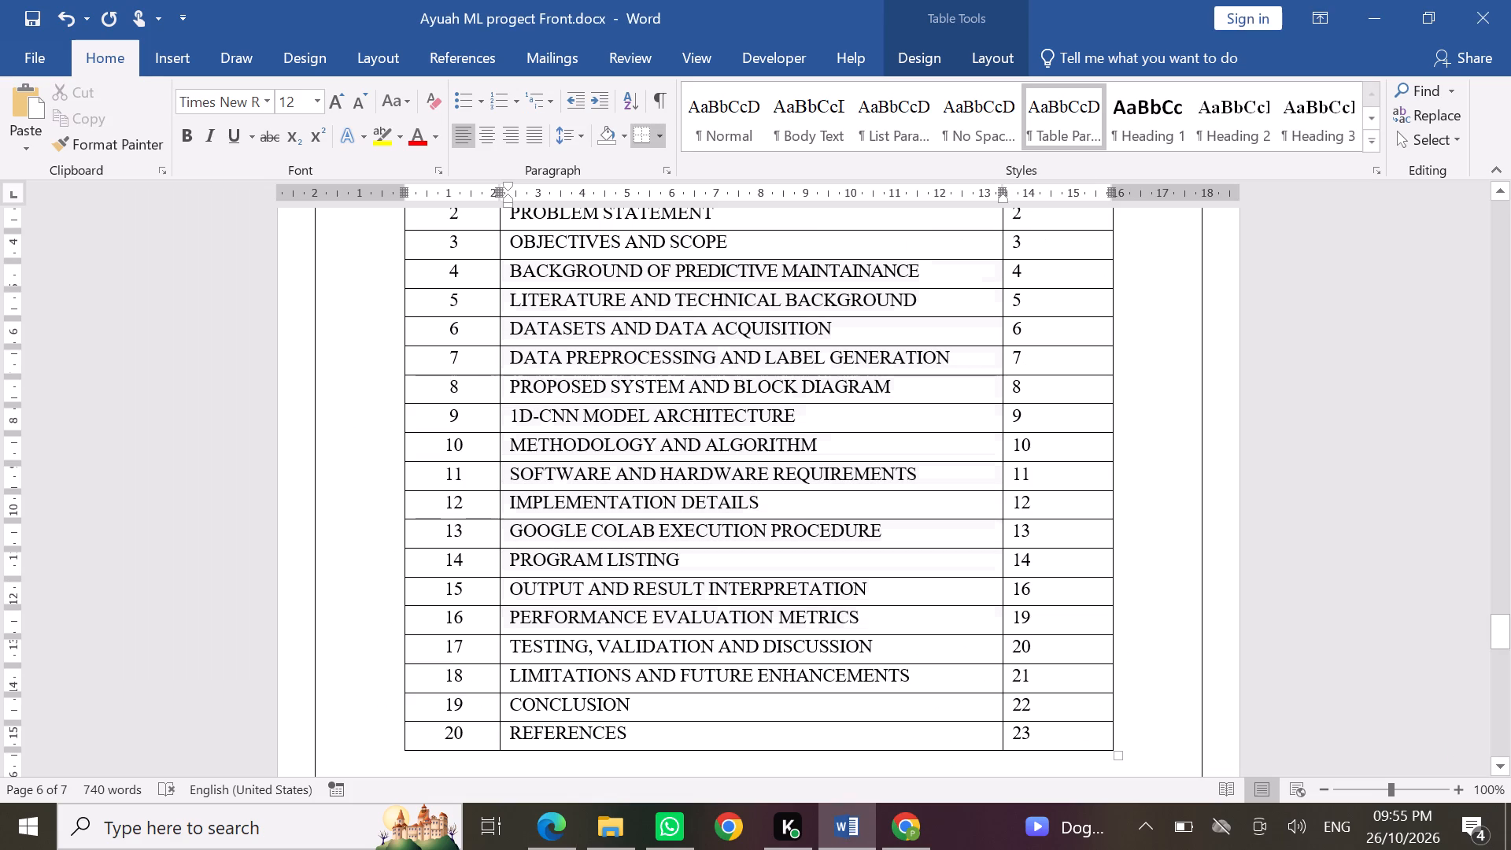
key("space")
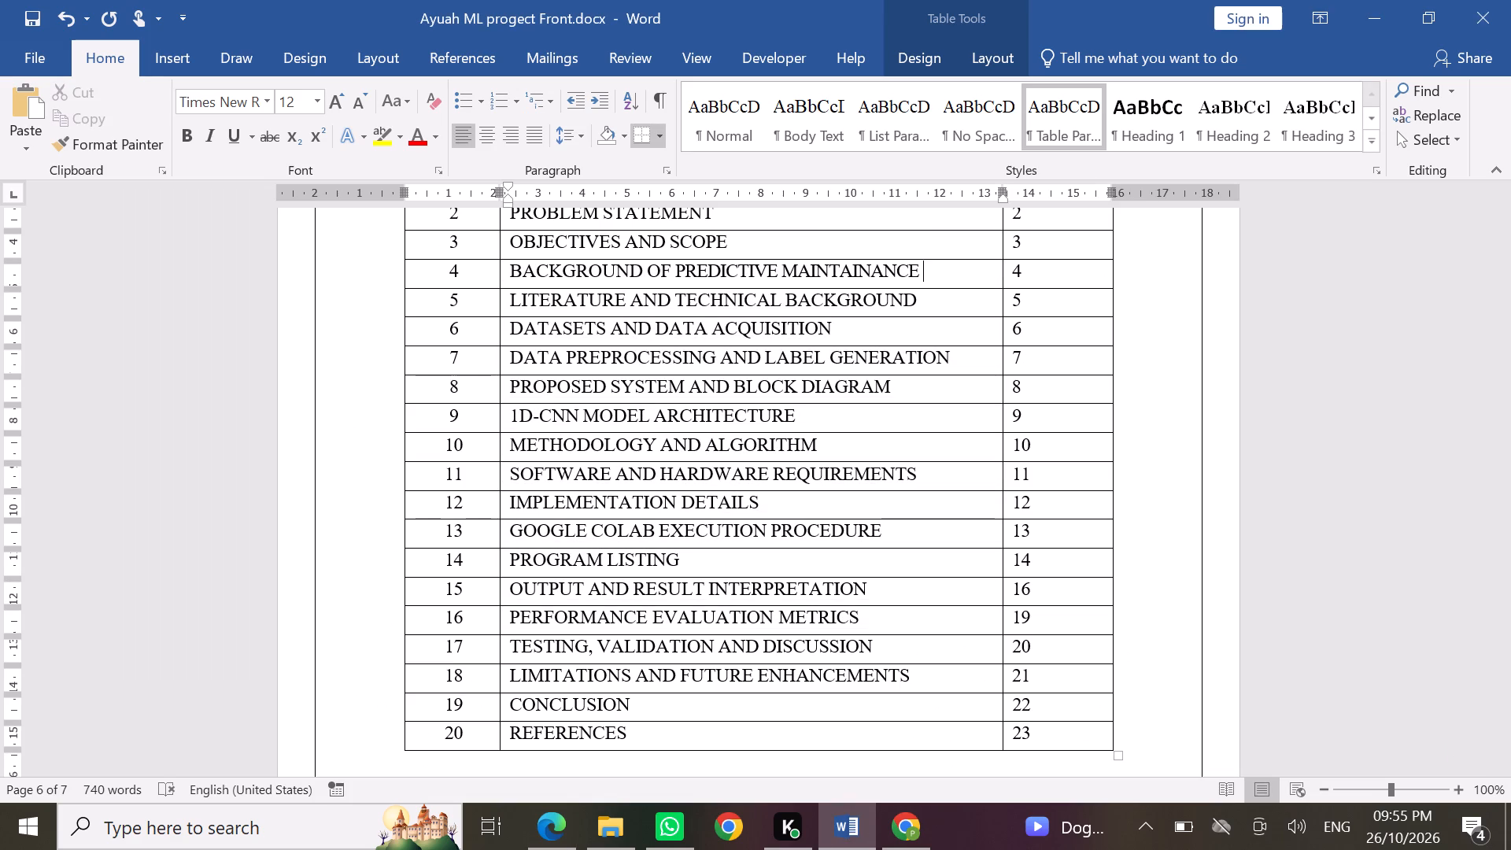
type("SYSTE")
key("m")
Check the Literature and Technical Background section's heading and page number in the PDF against row 5 of the Word index table.
key("alt+Tab")
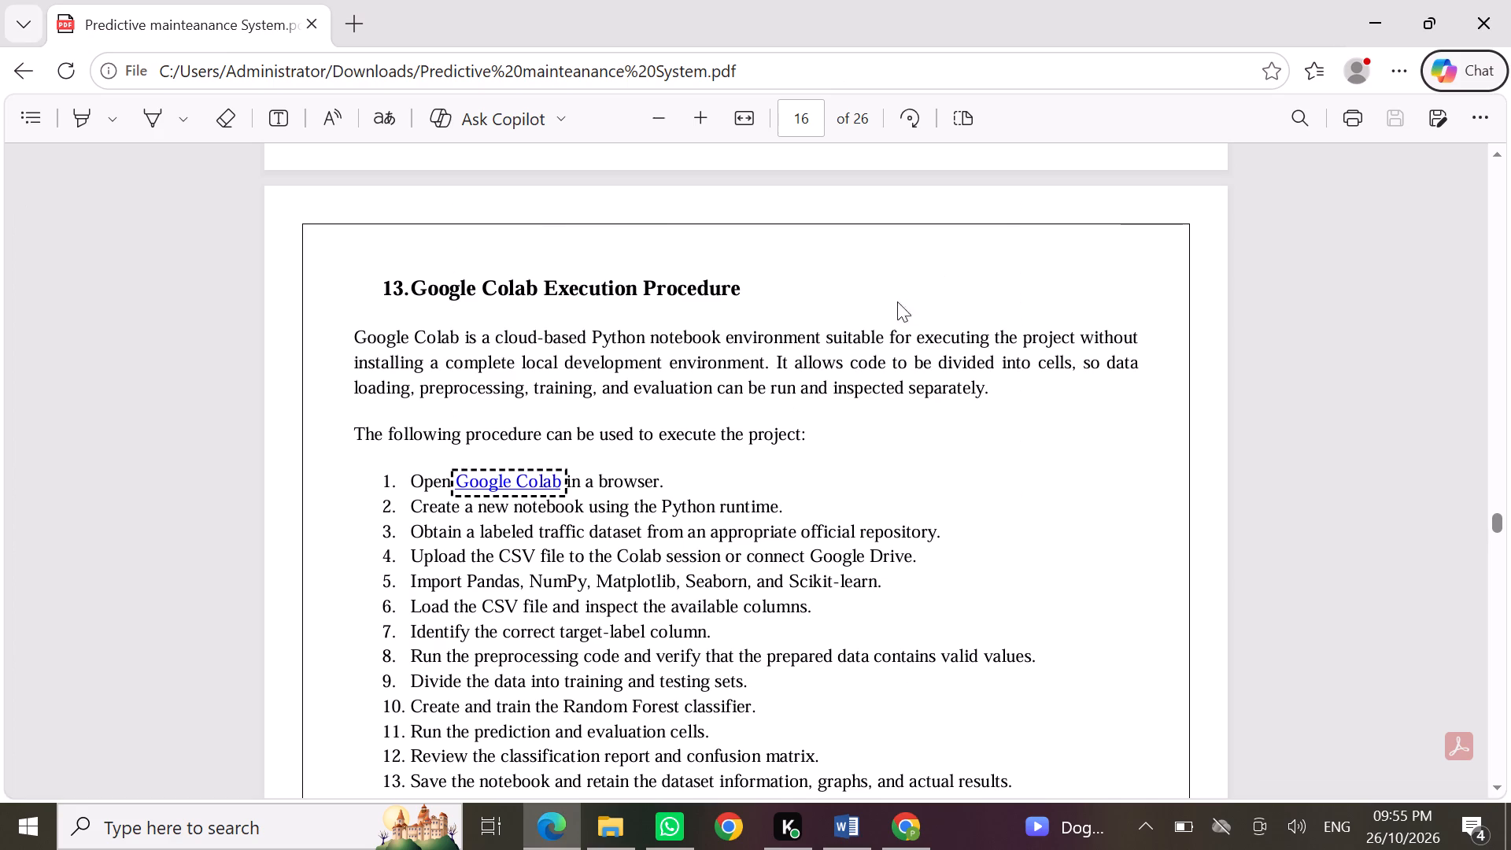
scroll(834, 412, "up", 18)
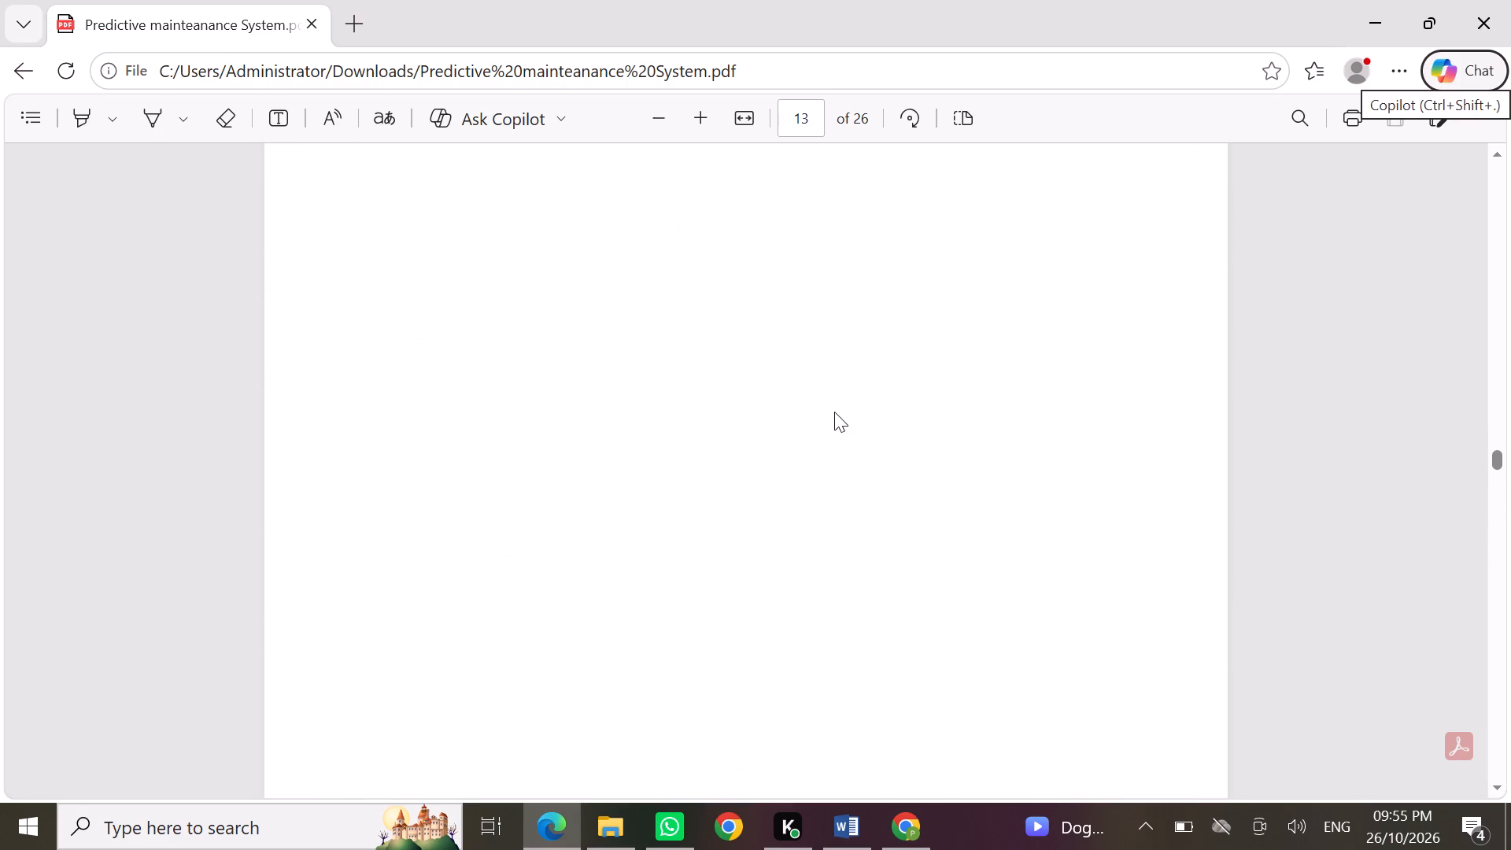
scroll(834, 412, "up", 18)
scroll(834, 412, "up", 4)
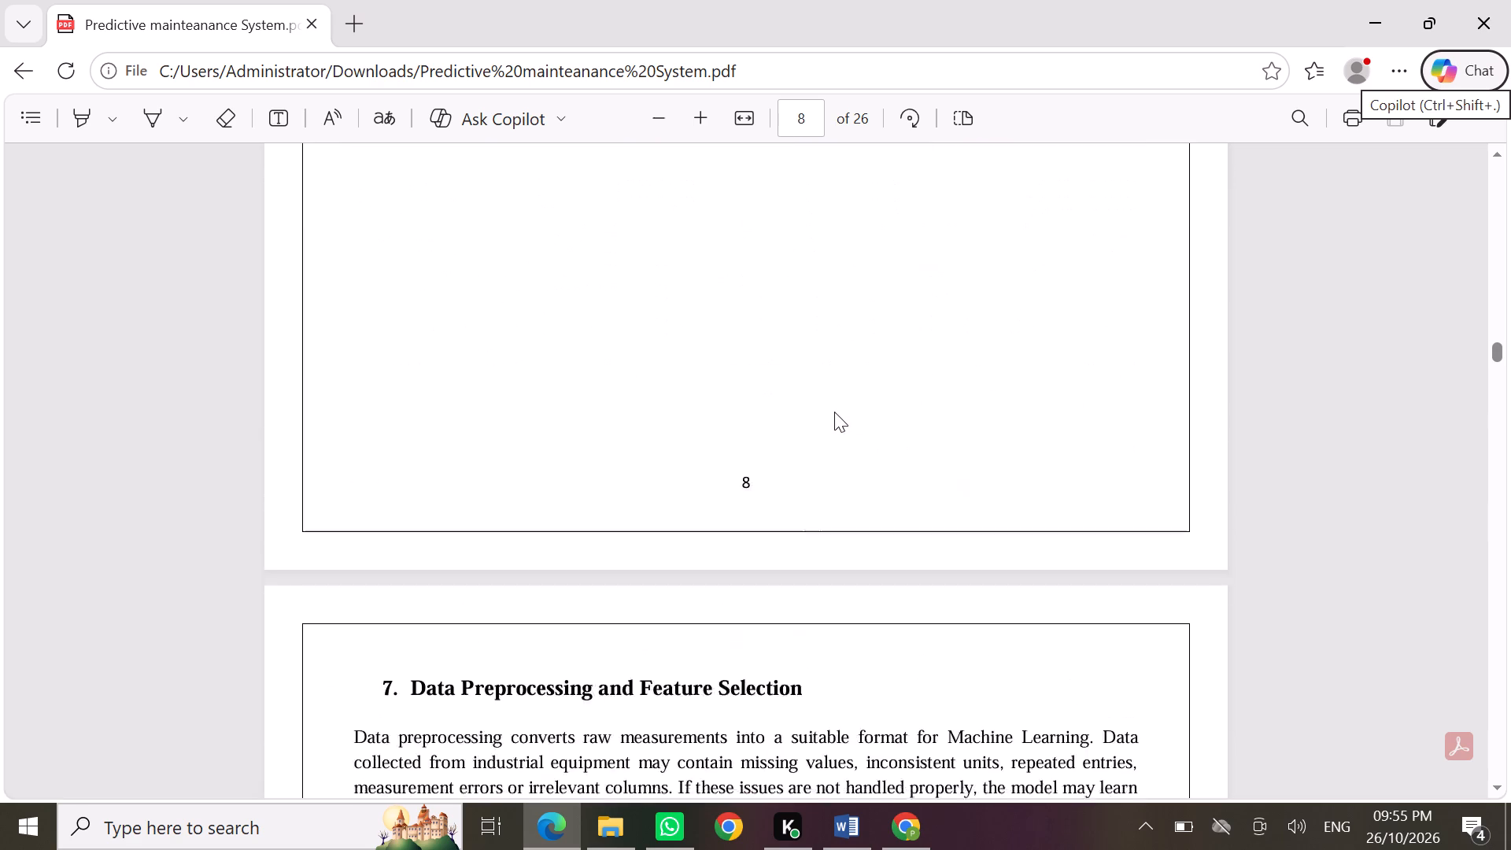
scroll(834, 412, "up", 10)
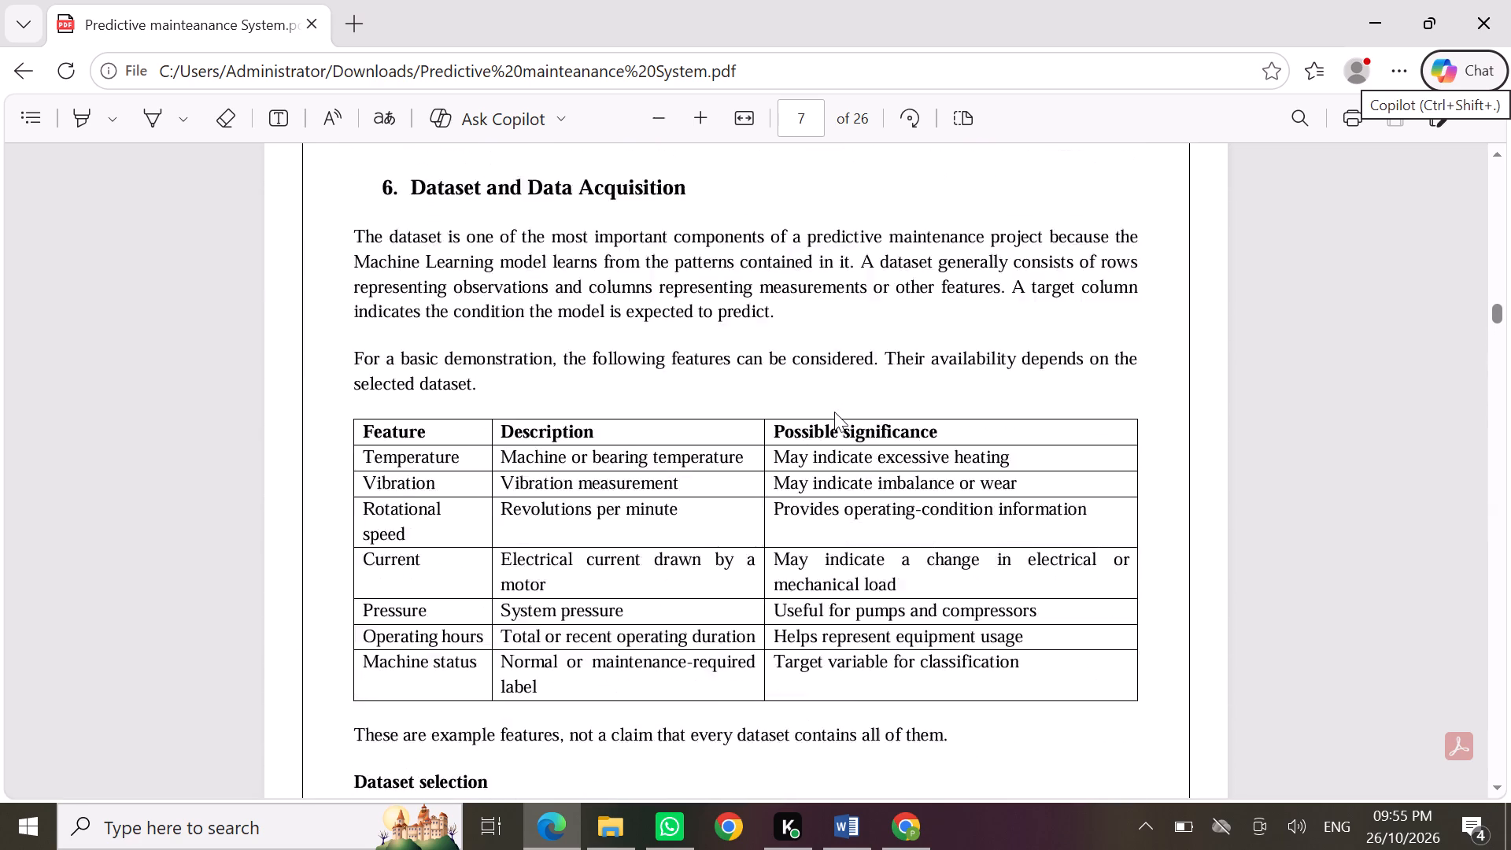
scroll(834, 412, "up", 11)
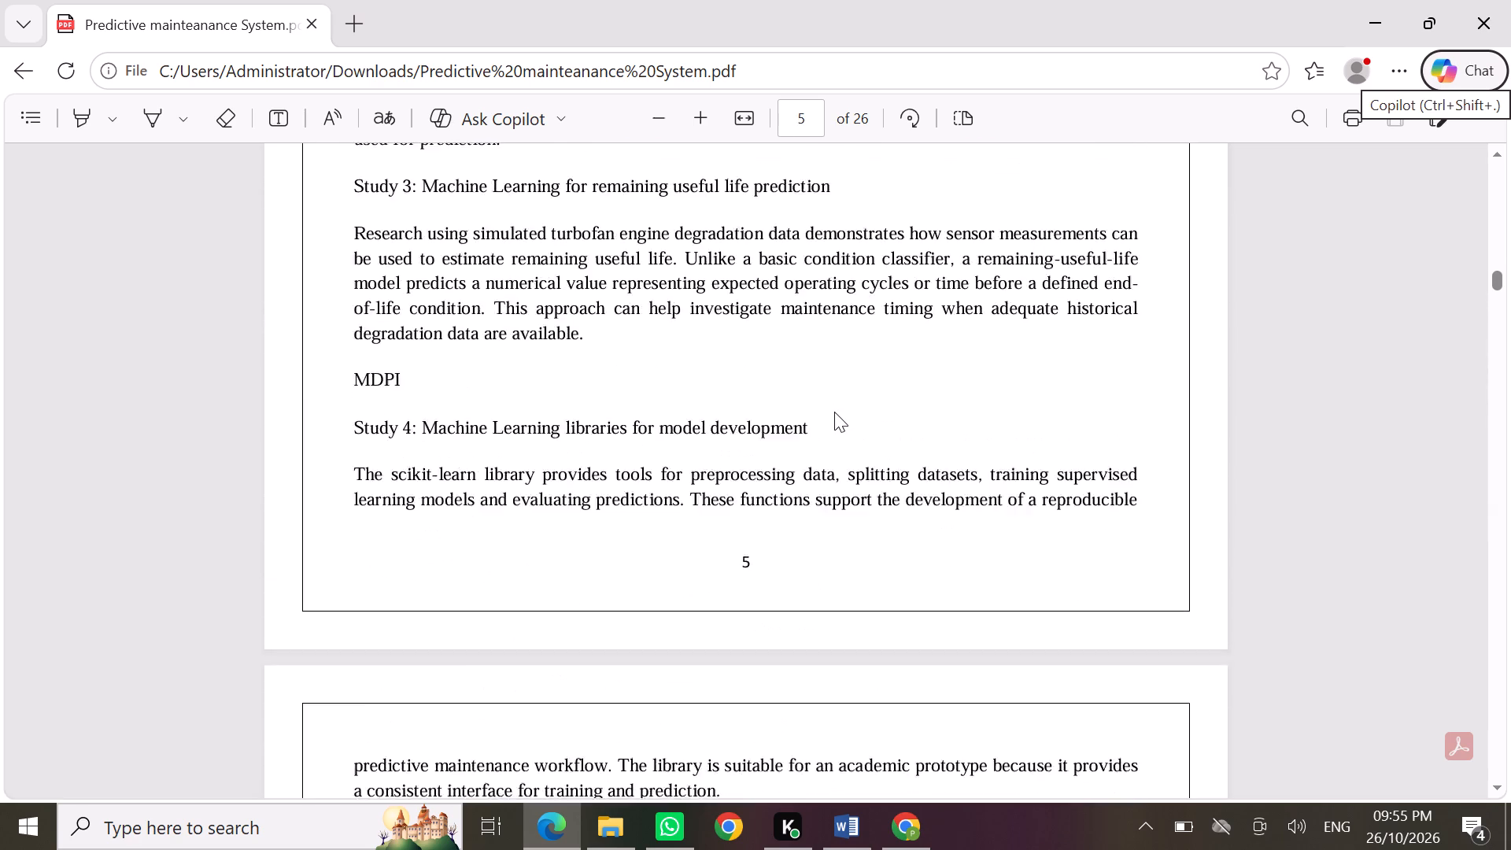
scroll(834, 412, "up", 8)
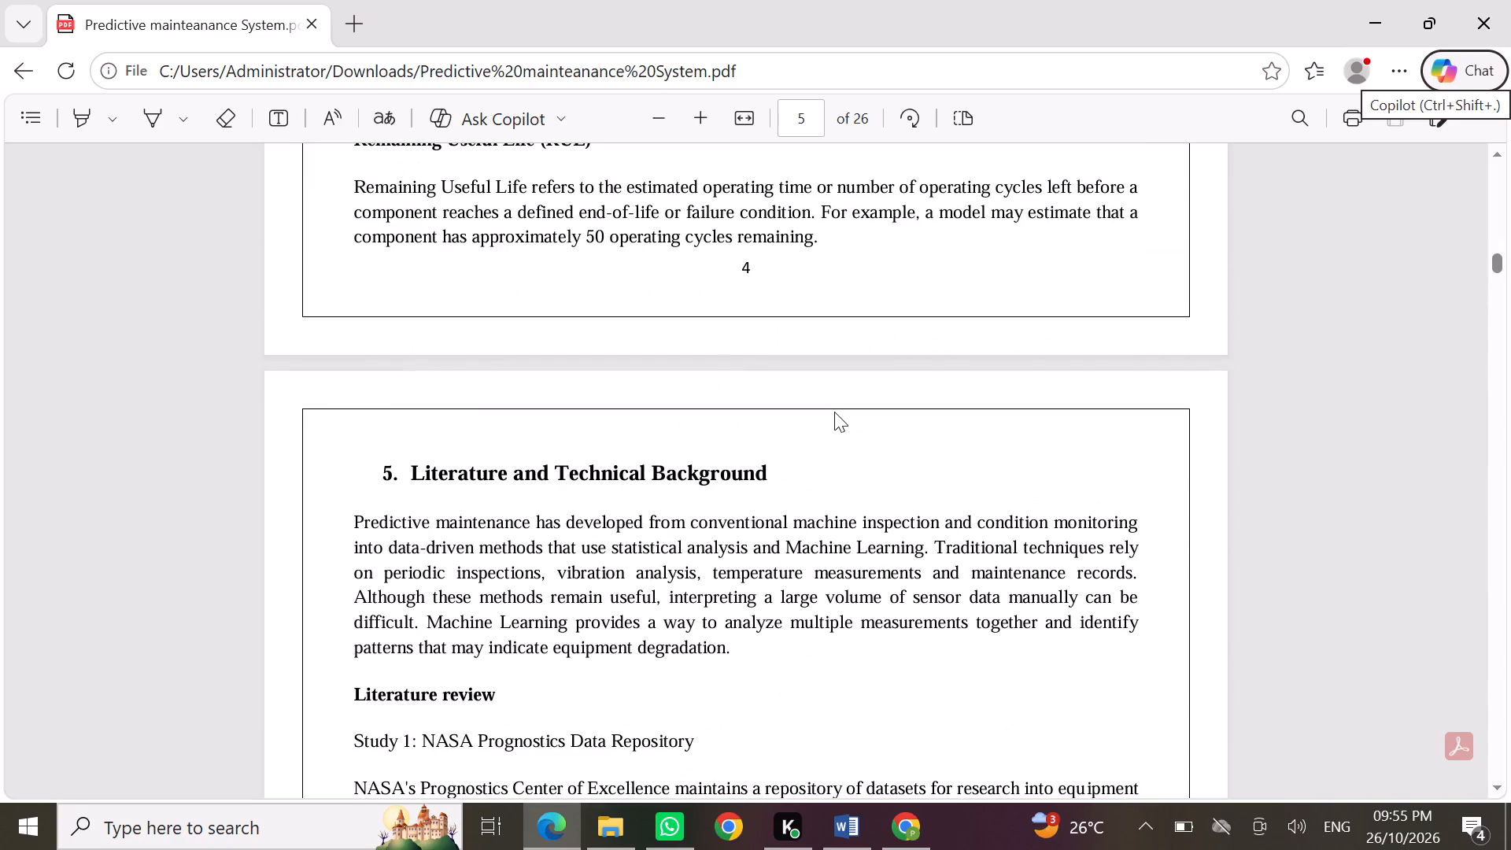
key("alt+Tab")
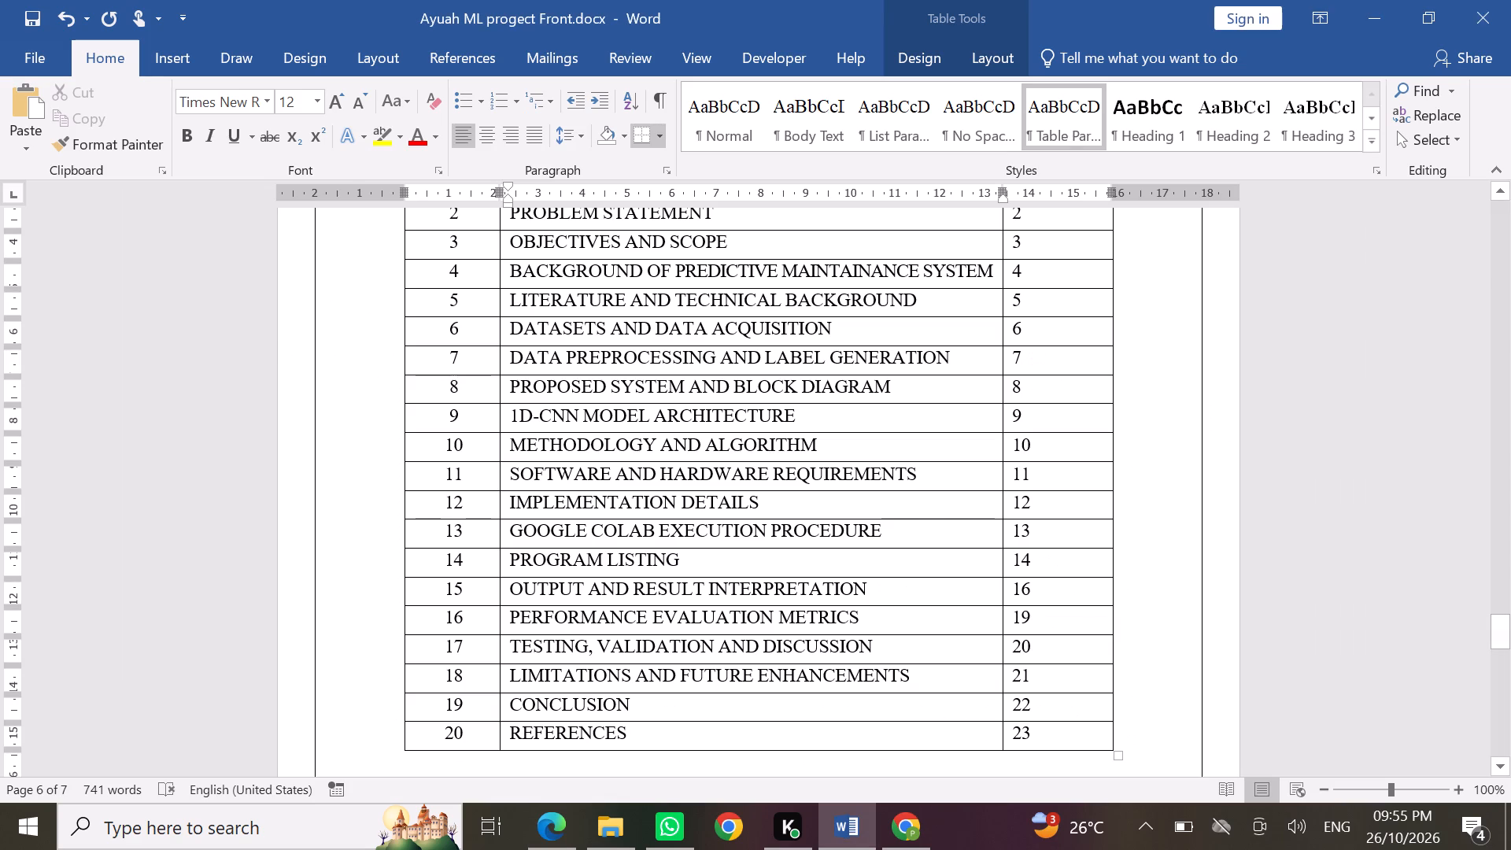
Locate the Dataset and Data Acquisition section in the PDF and set row 6's page number to 7 in the Word index table.
key("alt+Tab")
scroll(769, 465, "down", 5)
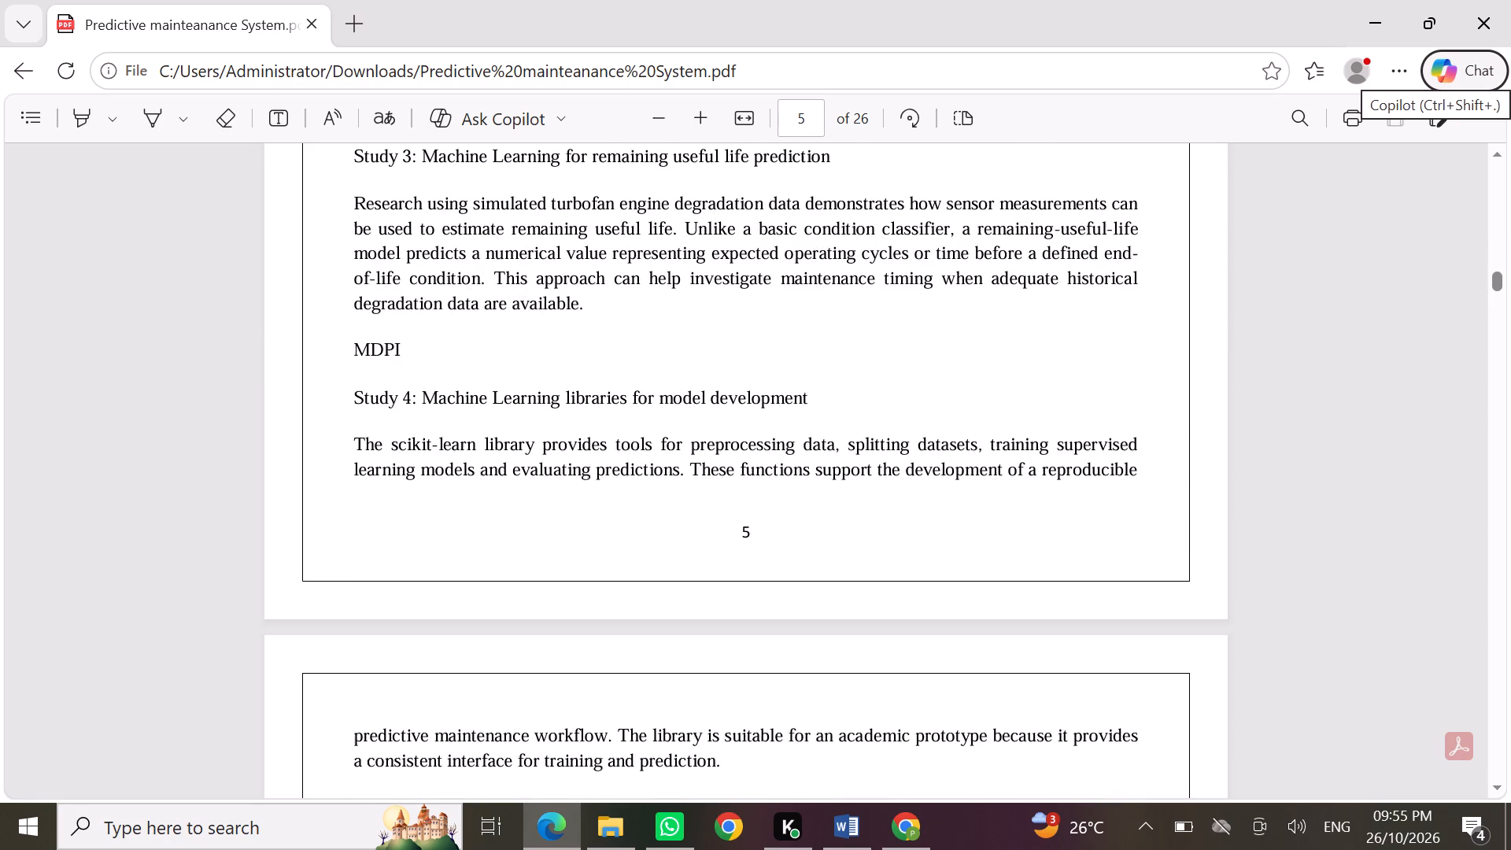
scroll(769, 465, "down", 8)
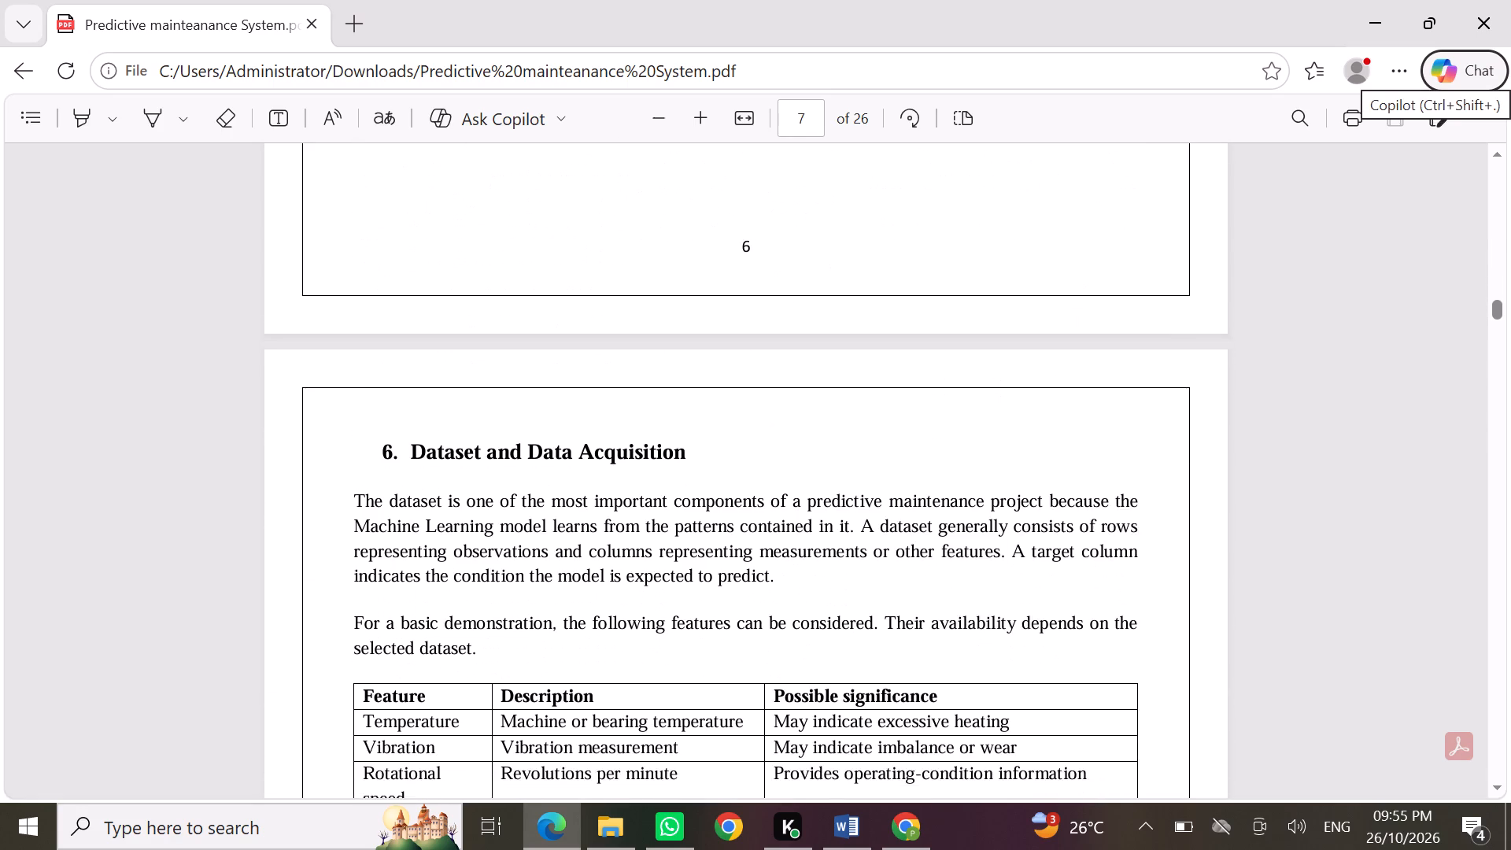
scroll(769, 465, "down", 4)
key("alt+Tab")
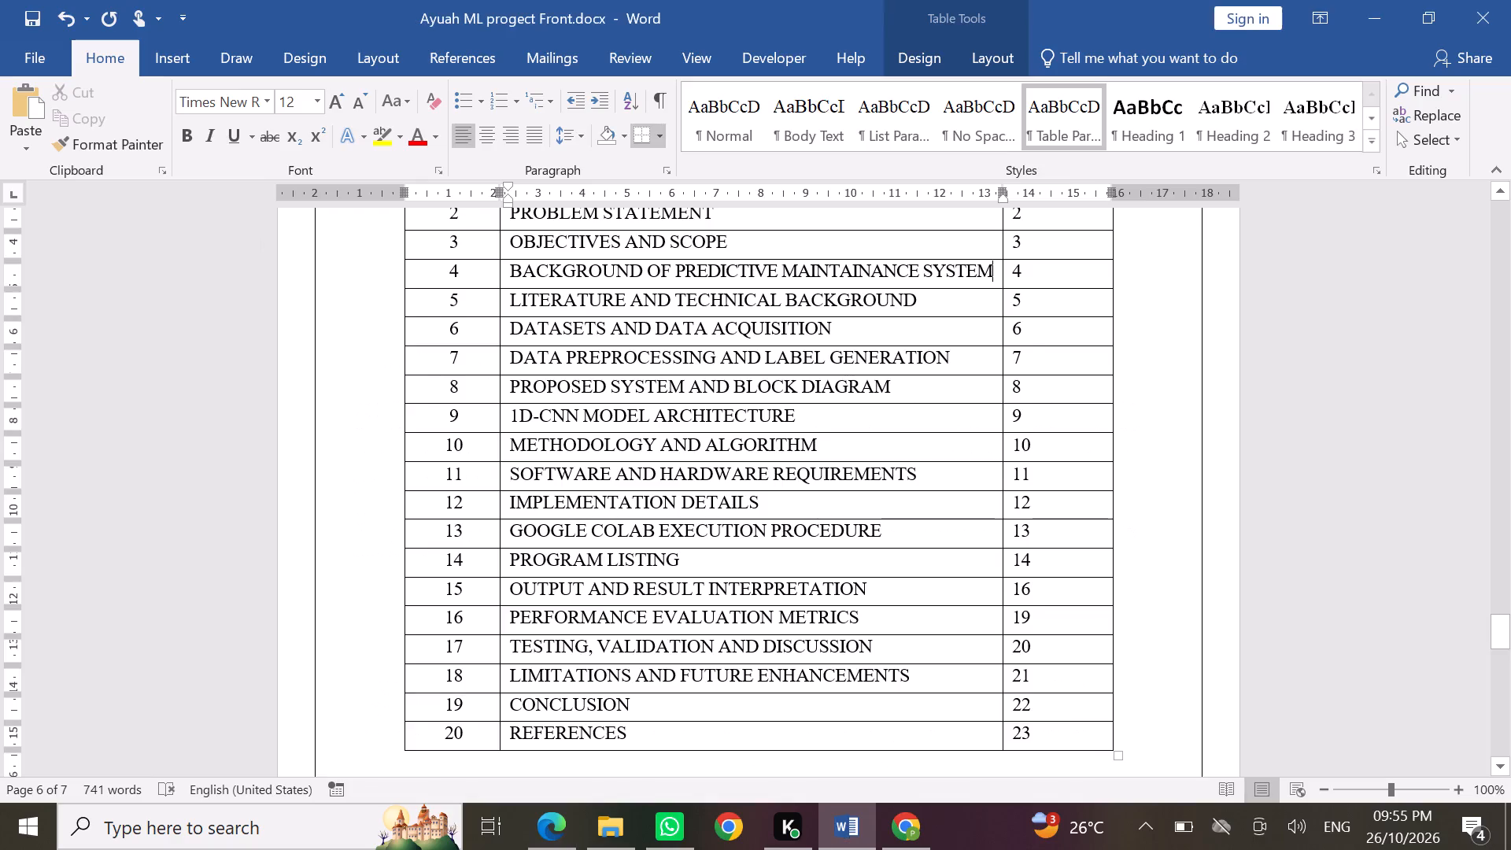
left_click(1034, 333)
key("BackSpace")
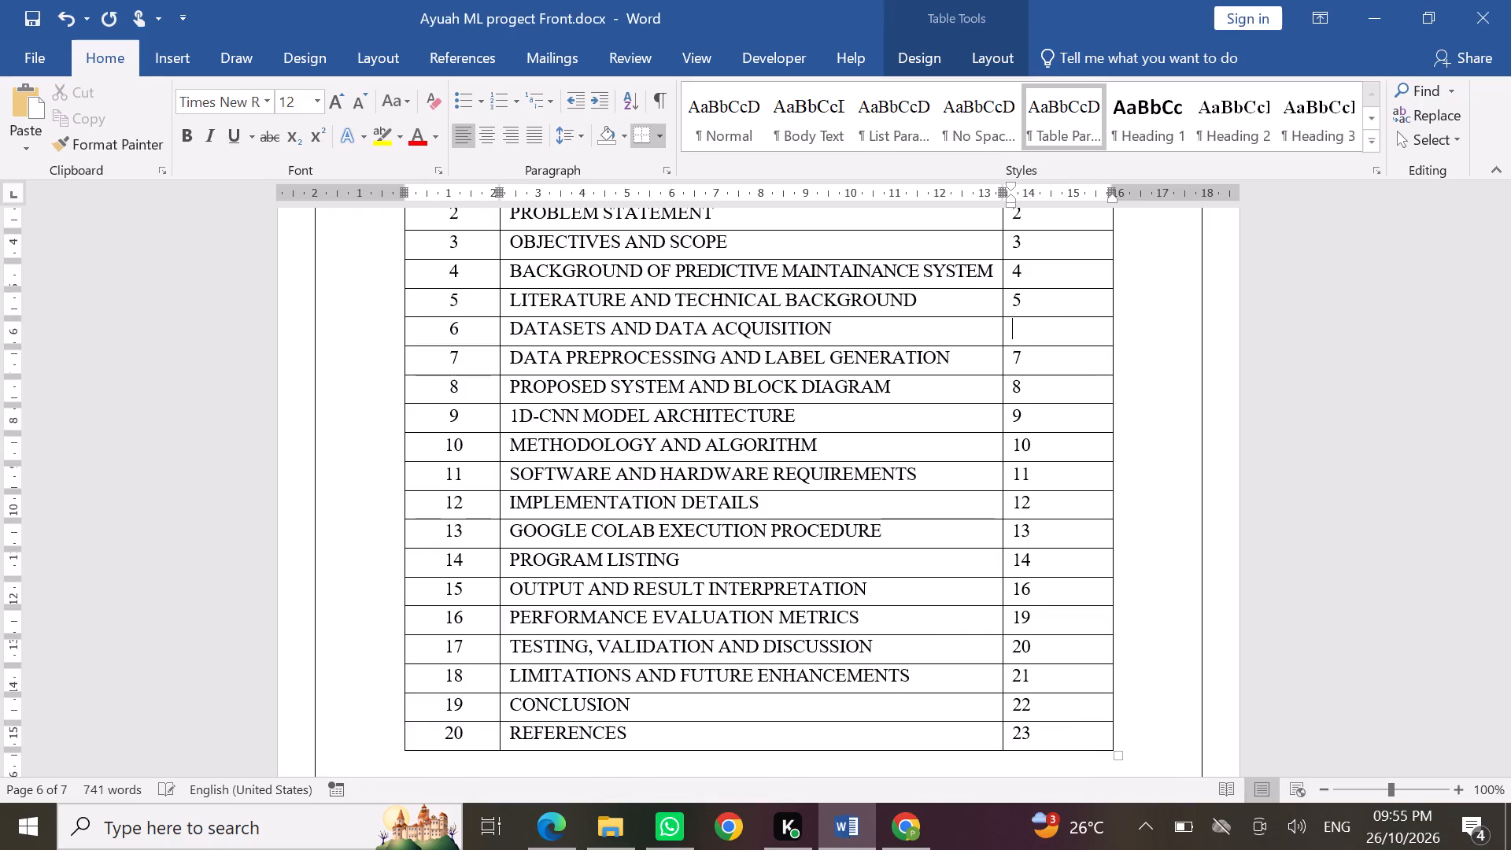
key("7")
Locate the Data Preprocessing and Feature Selection section in the PDF and set row 7's page number to 9 in the Word index table.
key("alt+Tab")
scroll(949, 438, "down", 3)
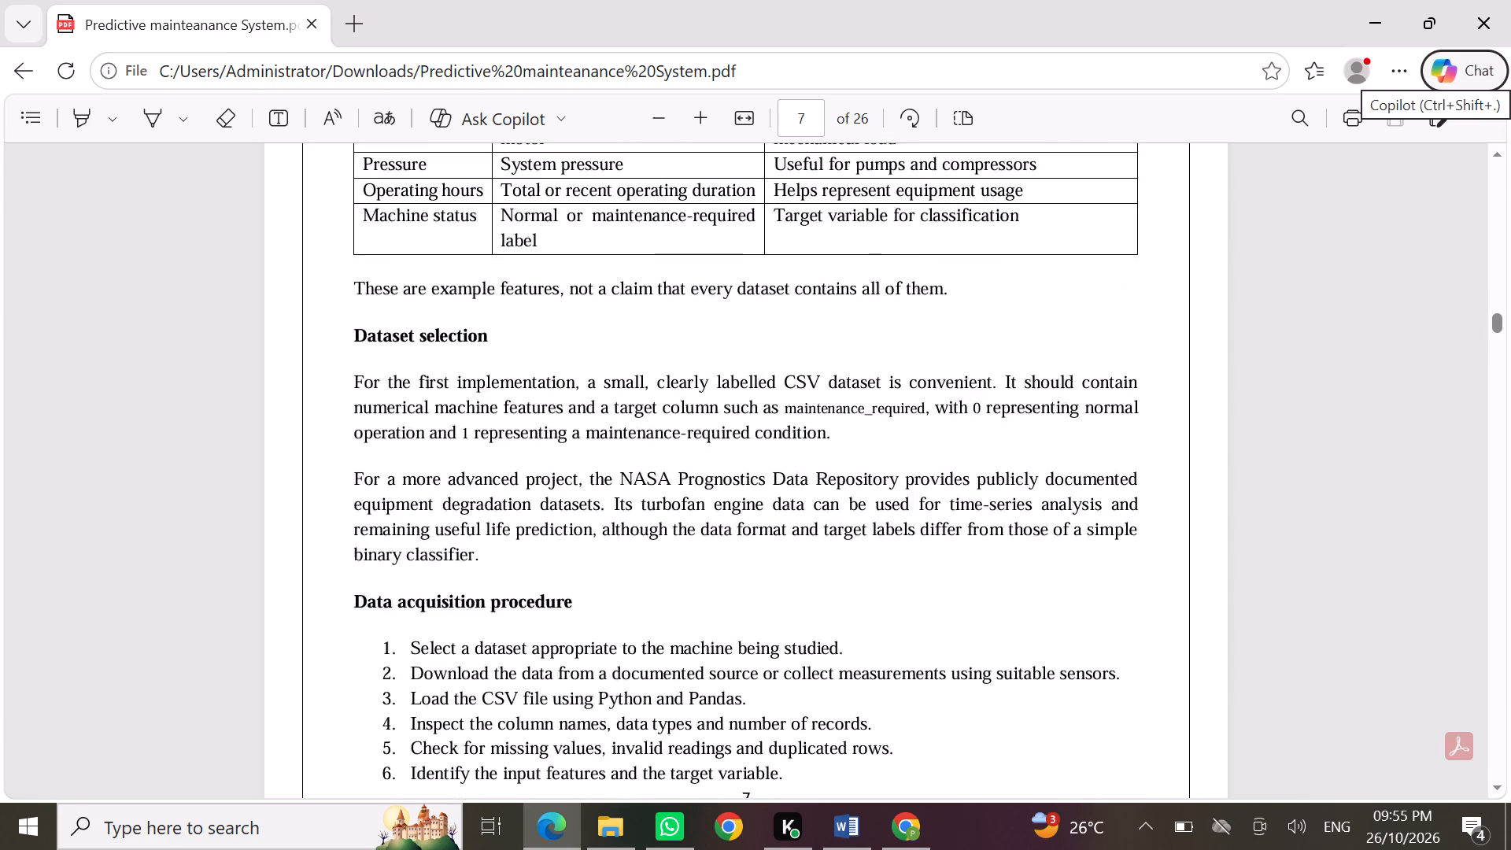
scroll(949, 438, "down", 9)
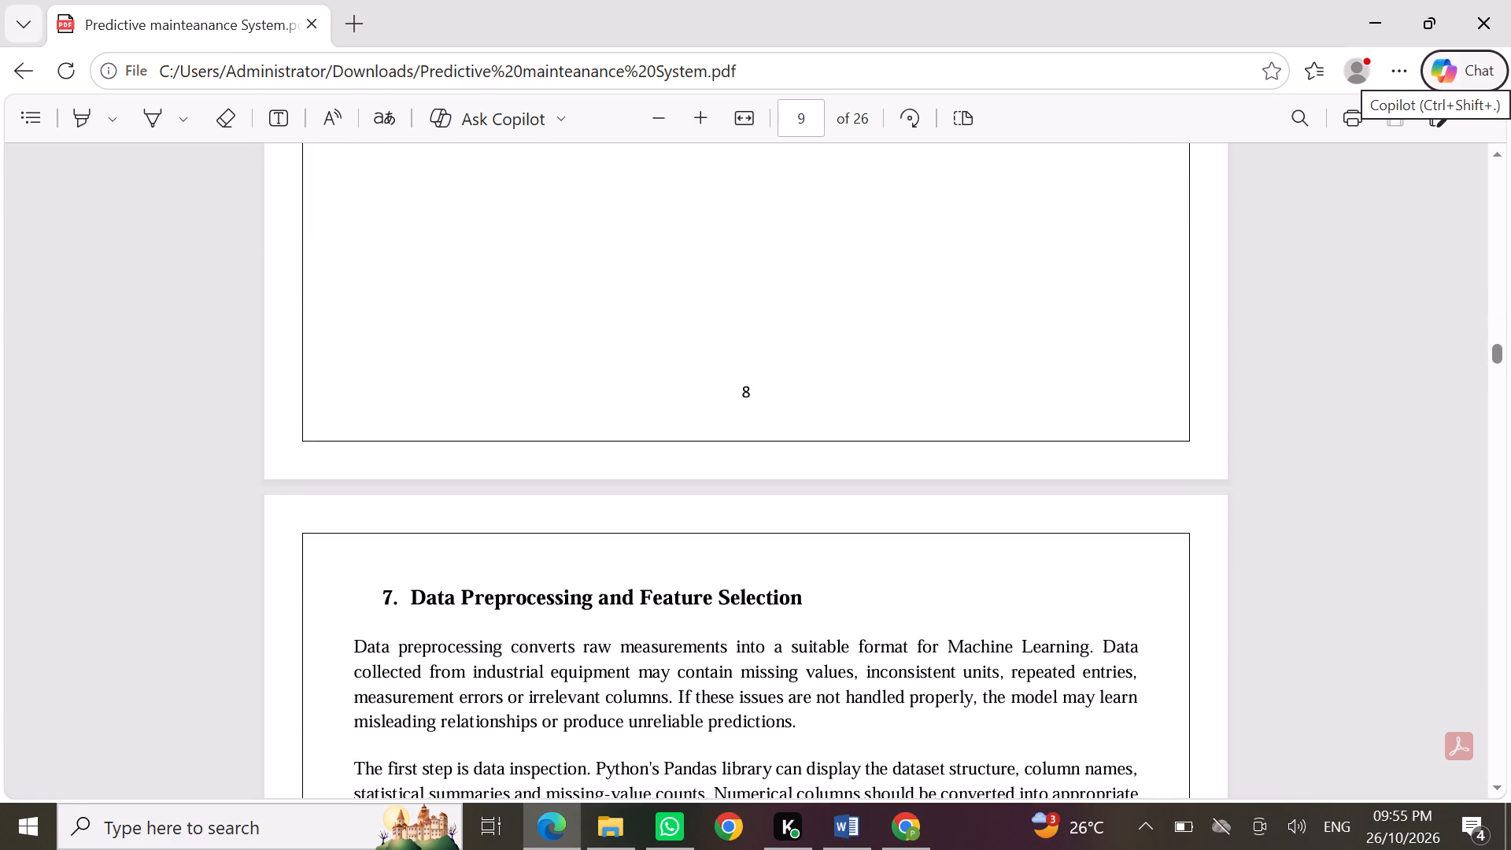
scroll(949, 438, "down", 5)
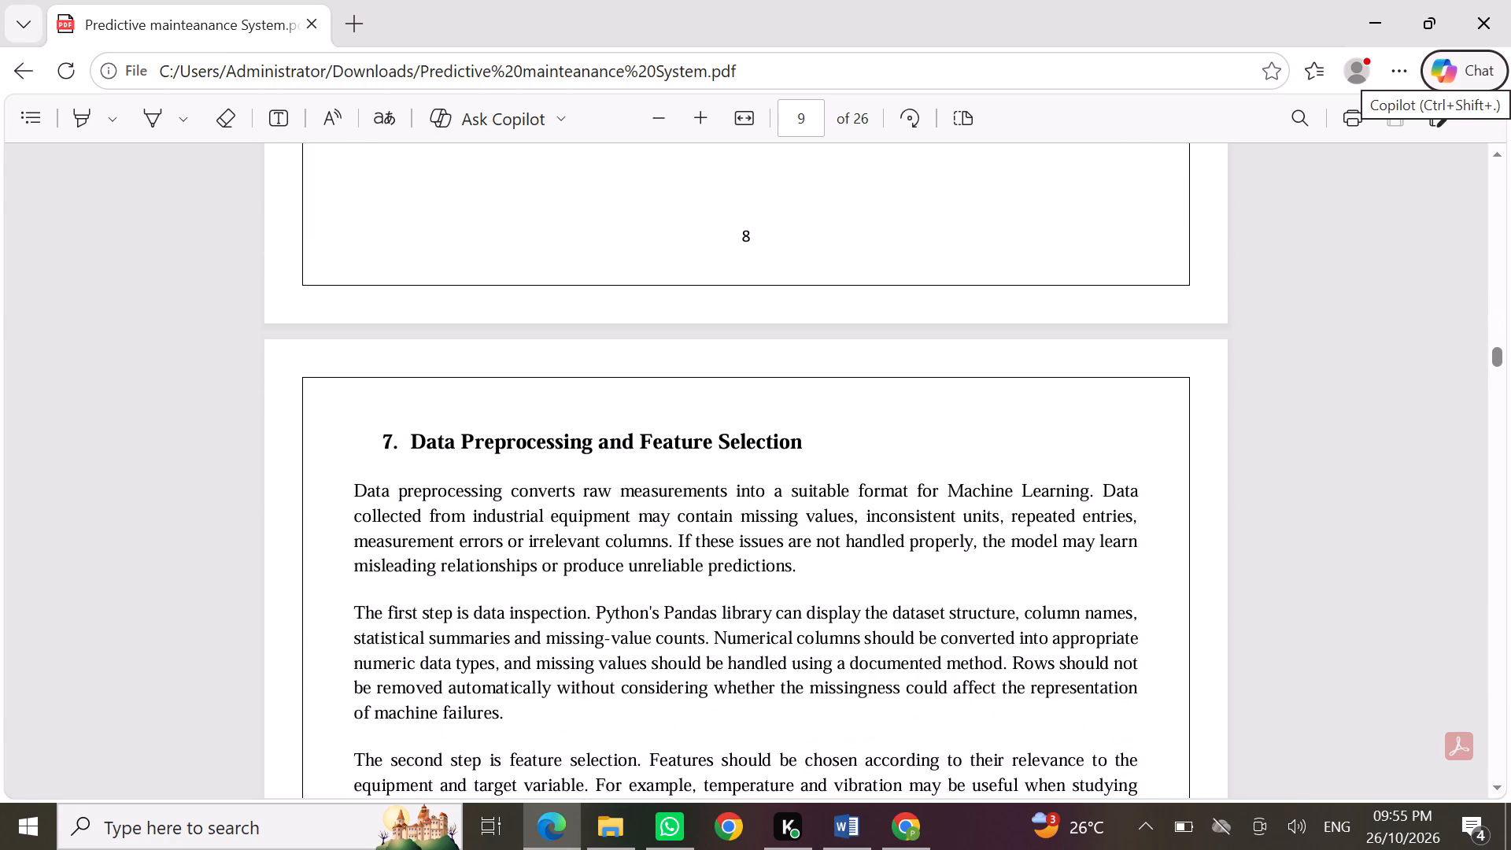
key("alt+Tab")
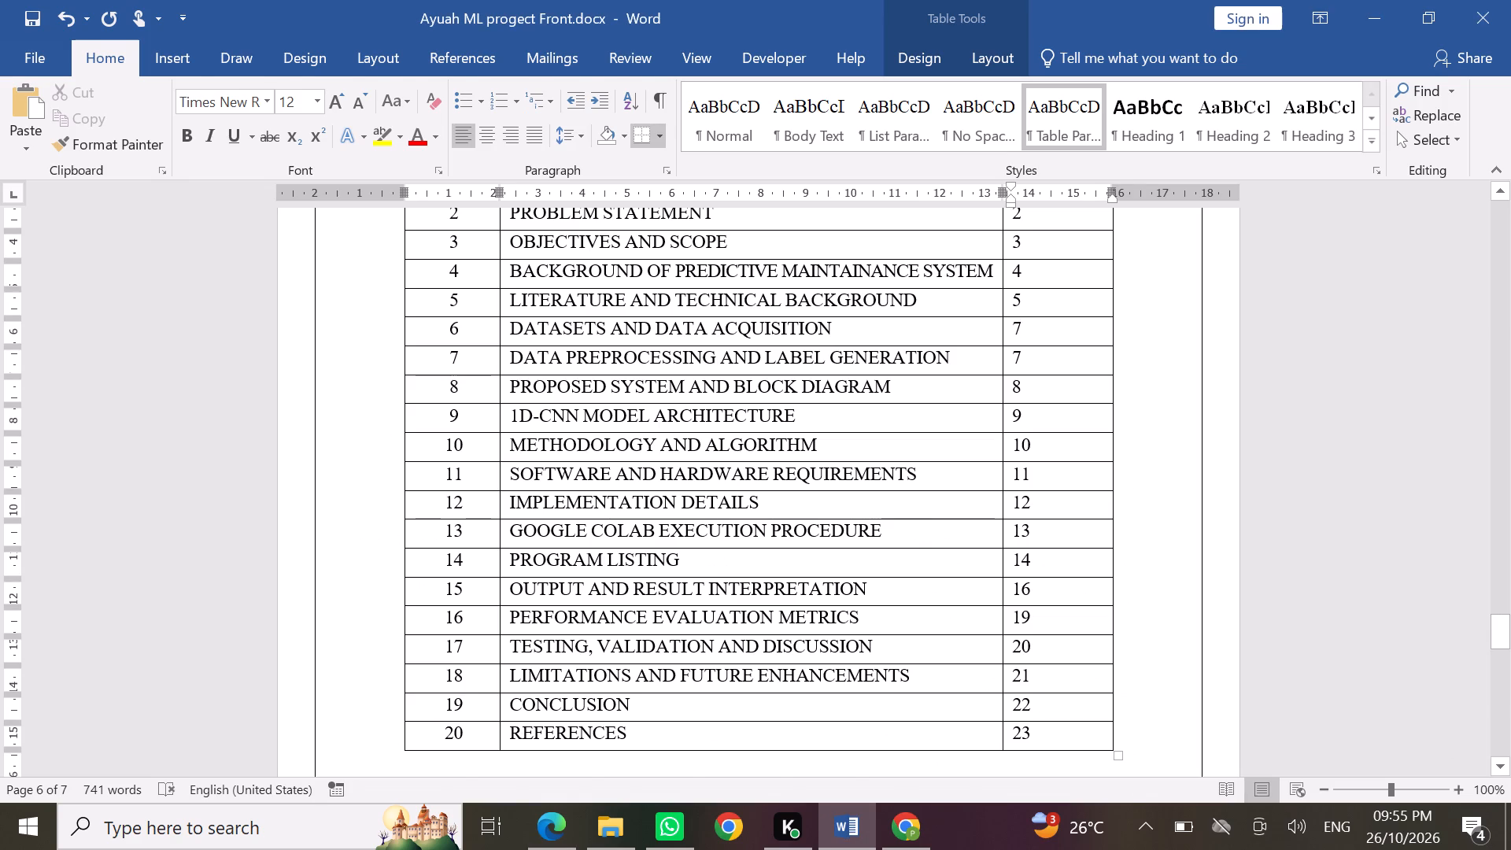
key("alt+Tab")
scroll(943, 445, "down", 1)
key("alt+Tab")
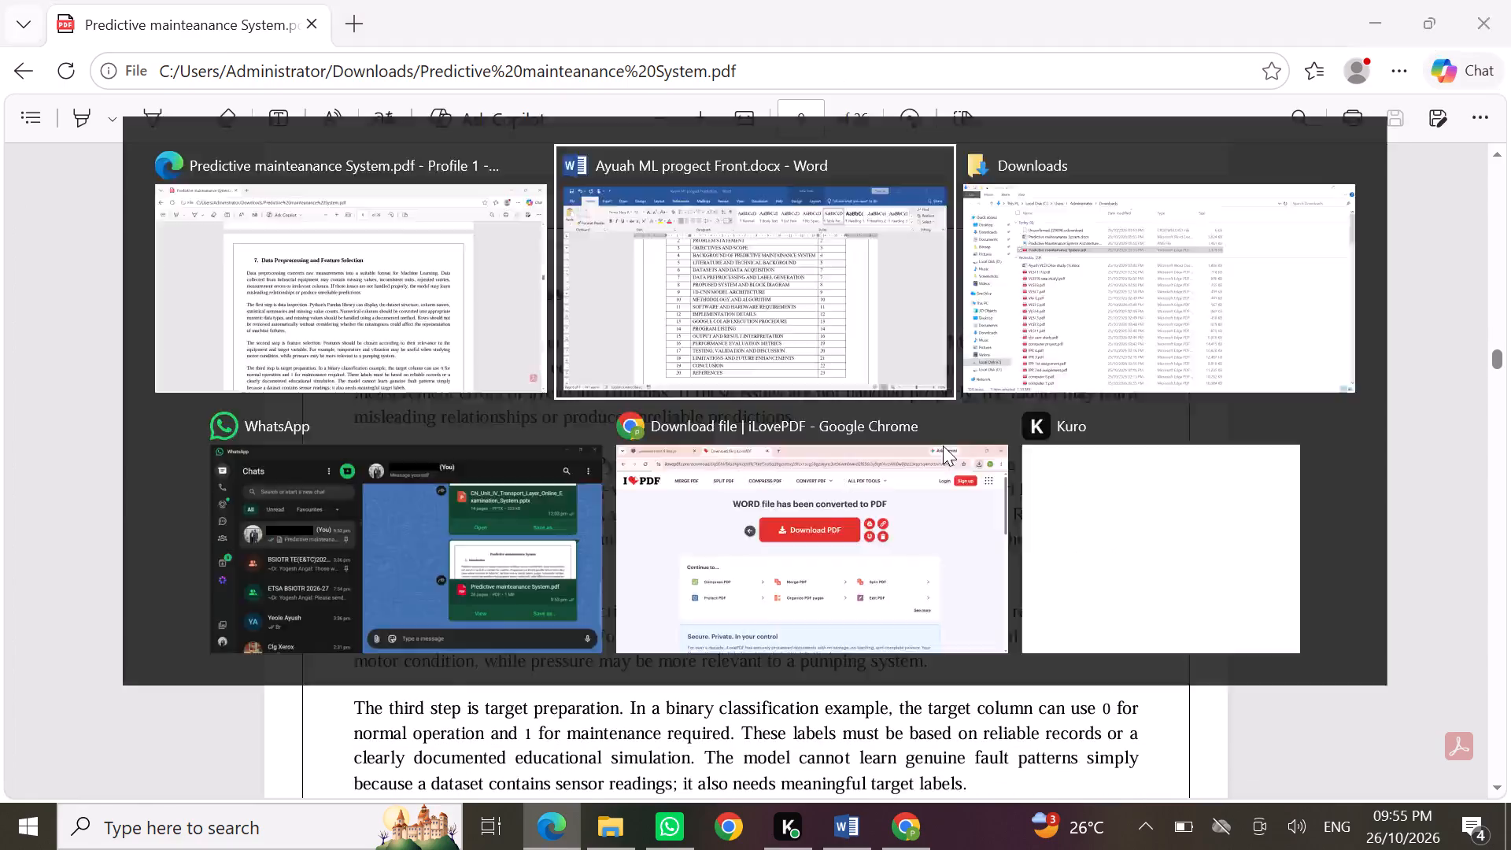
left_click(1047, 363)
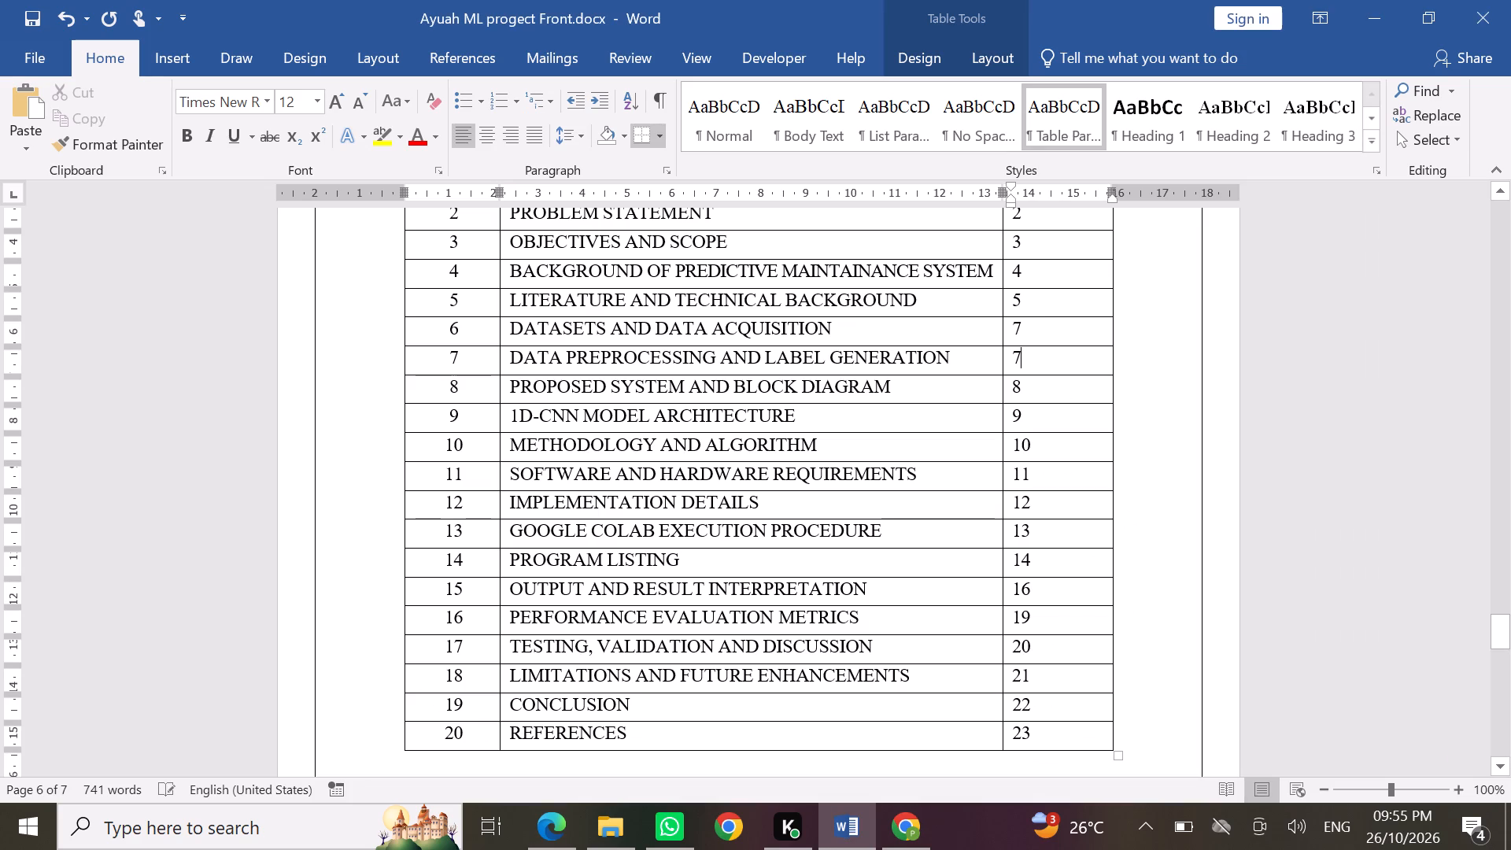
key("BackSpace")
key("9")
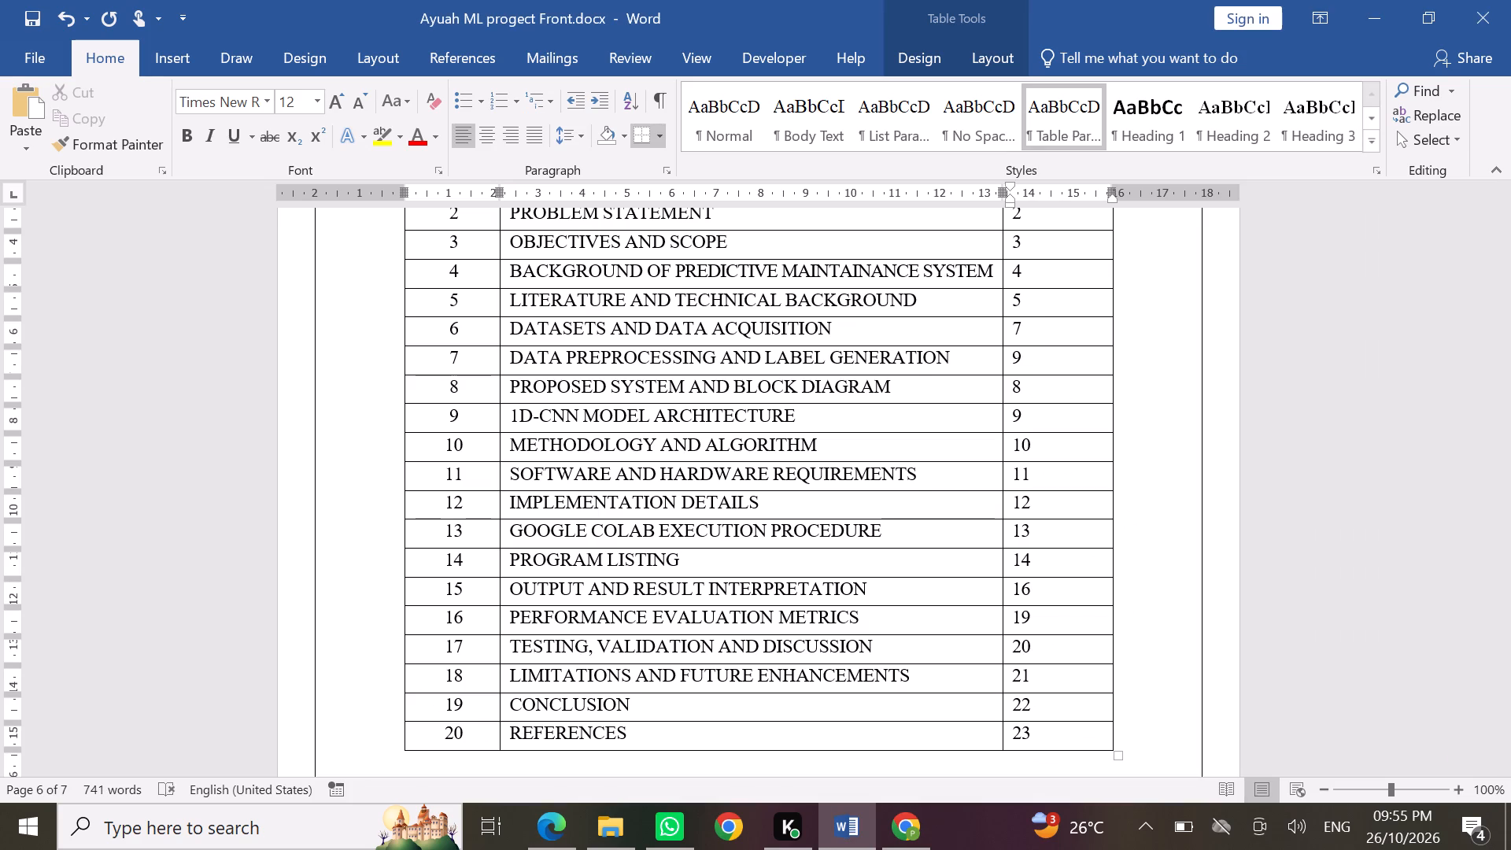
Locate the Proposed System and Block Diagram section in the PDF and set row 8's page number to 10 in the Word index table.
key("alt+Tab")
scroll(908, 475, "down", 5)
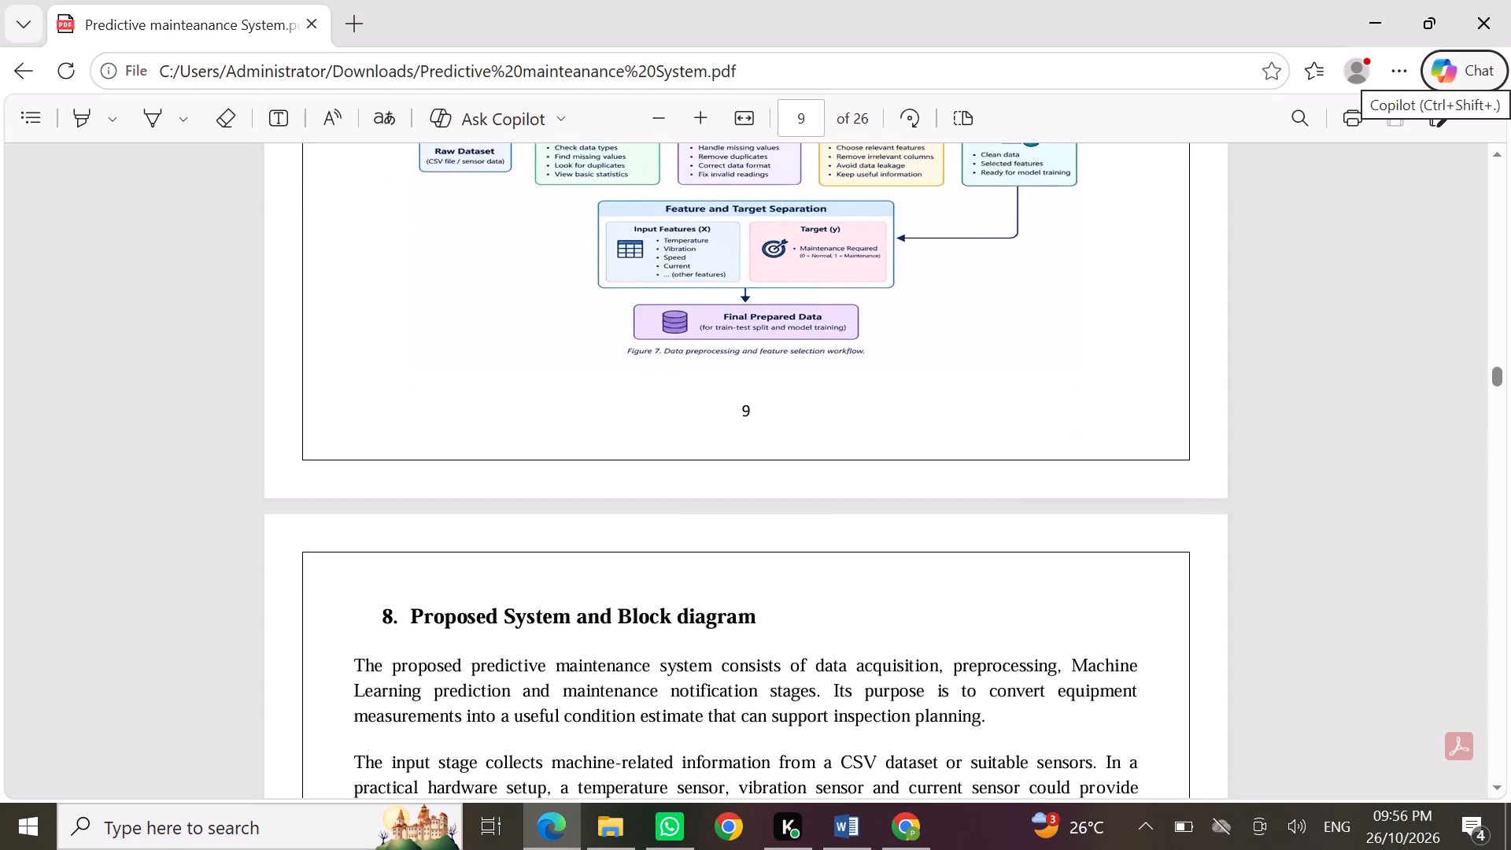
scroll(908, 475, "down", 5)
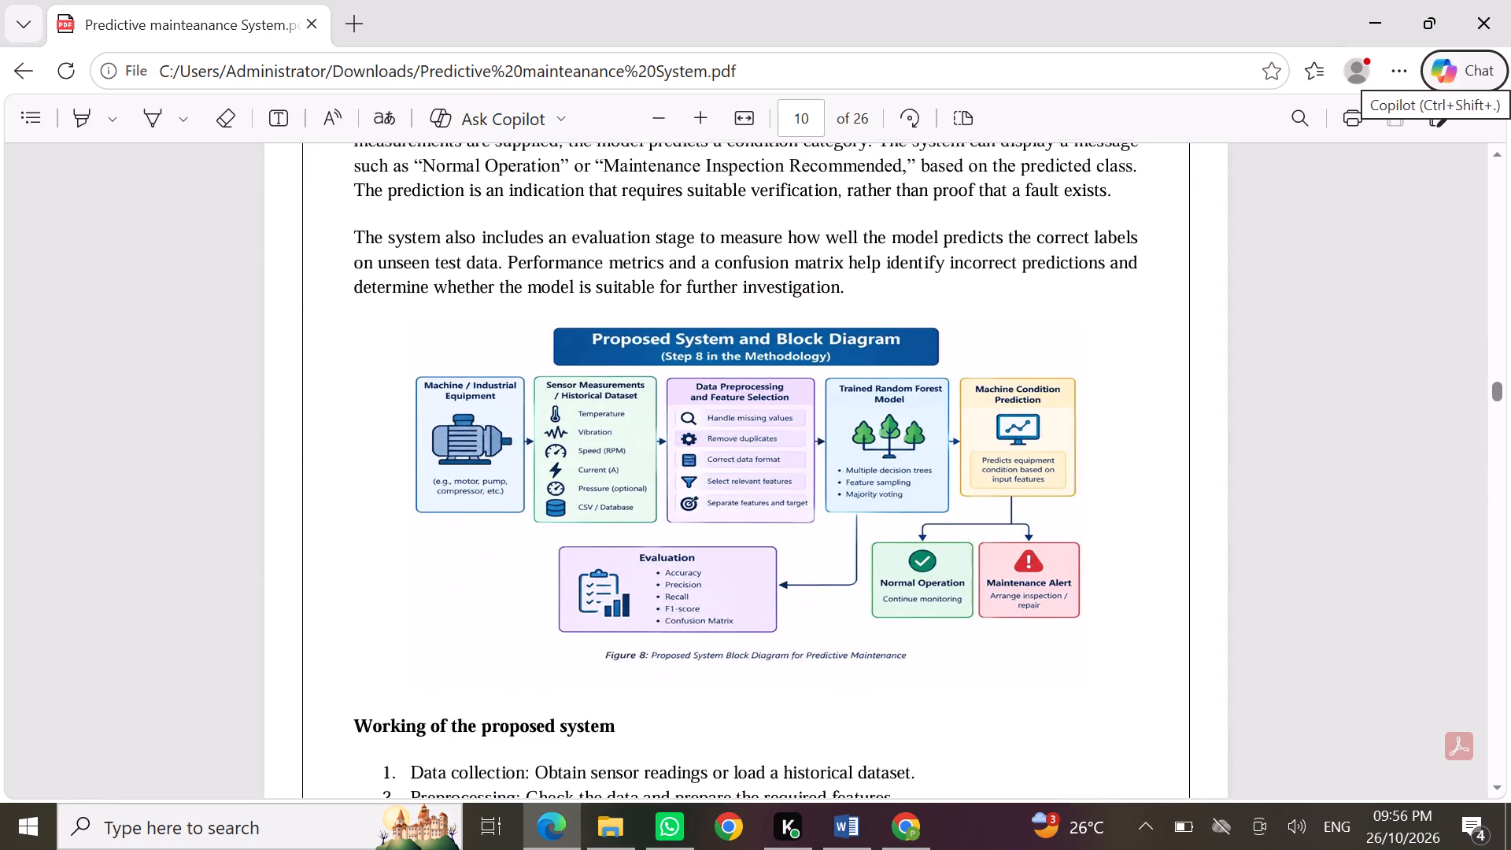
scroll(908, 475, "down", 3)
key("alt+Tab")
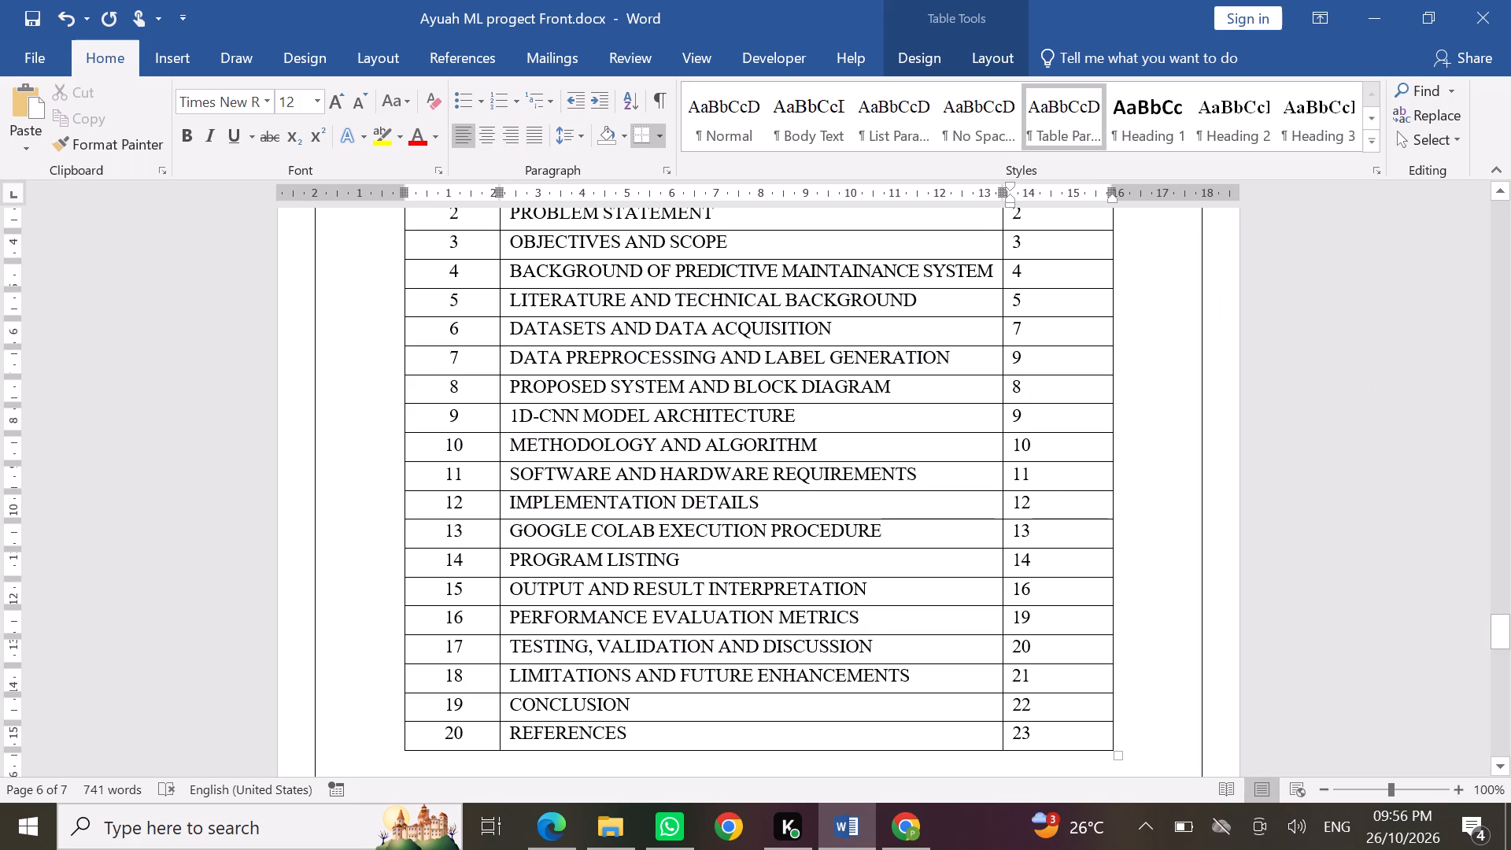
left_click(1038, 391)
key("BackSpace")
type("10")
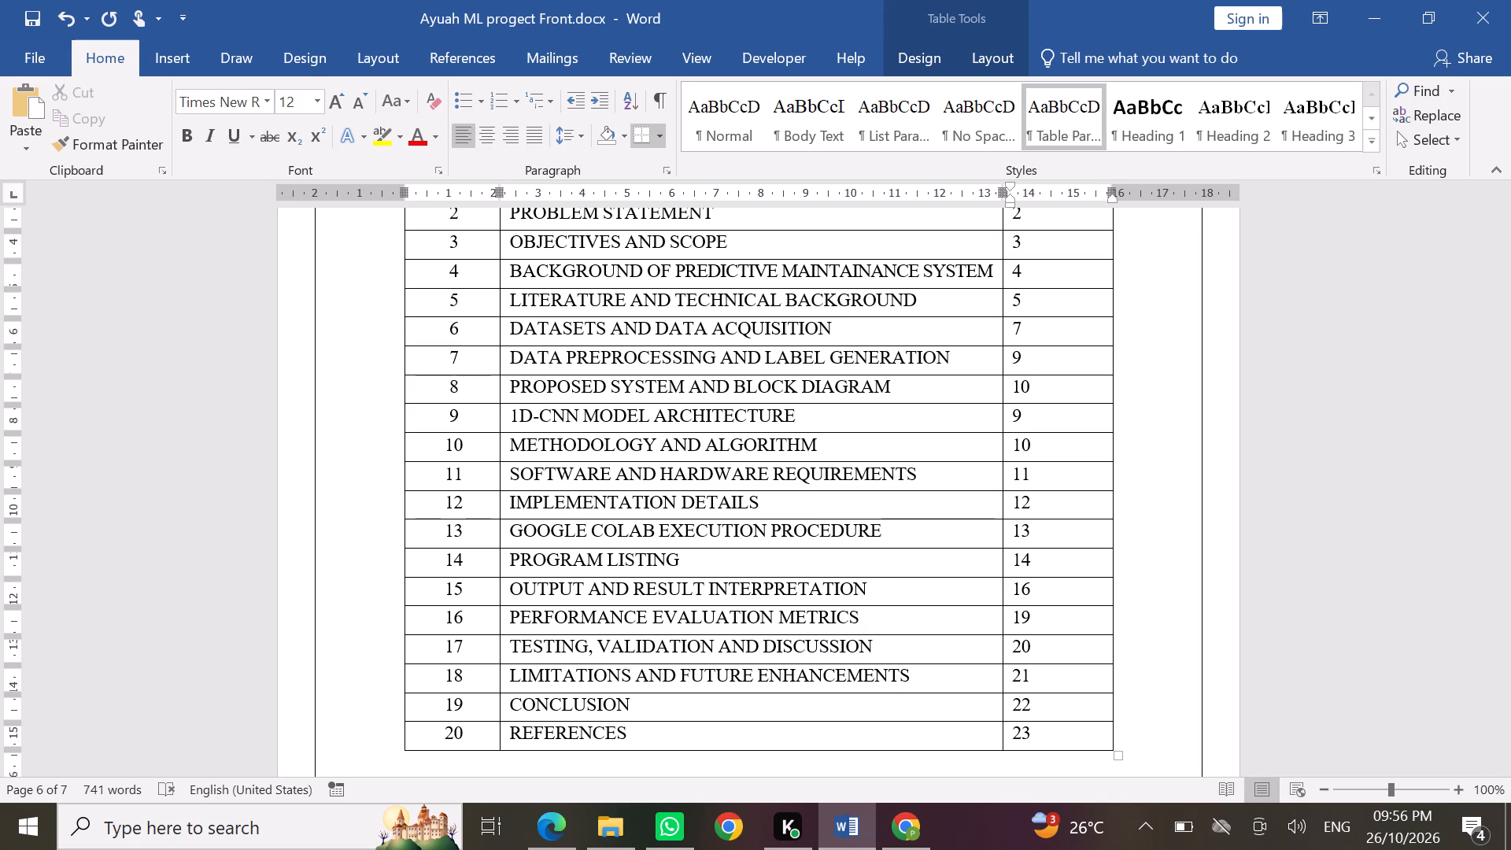
Check section 9's heading in the PDF and replace 1D-CNN with MACHINE LEARNING in row 9's title in the Word index table.
key("alt+Tab")
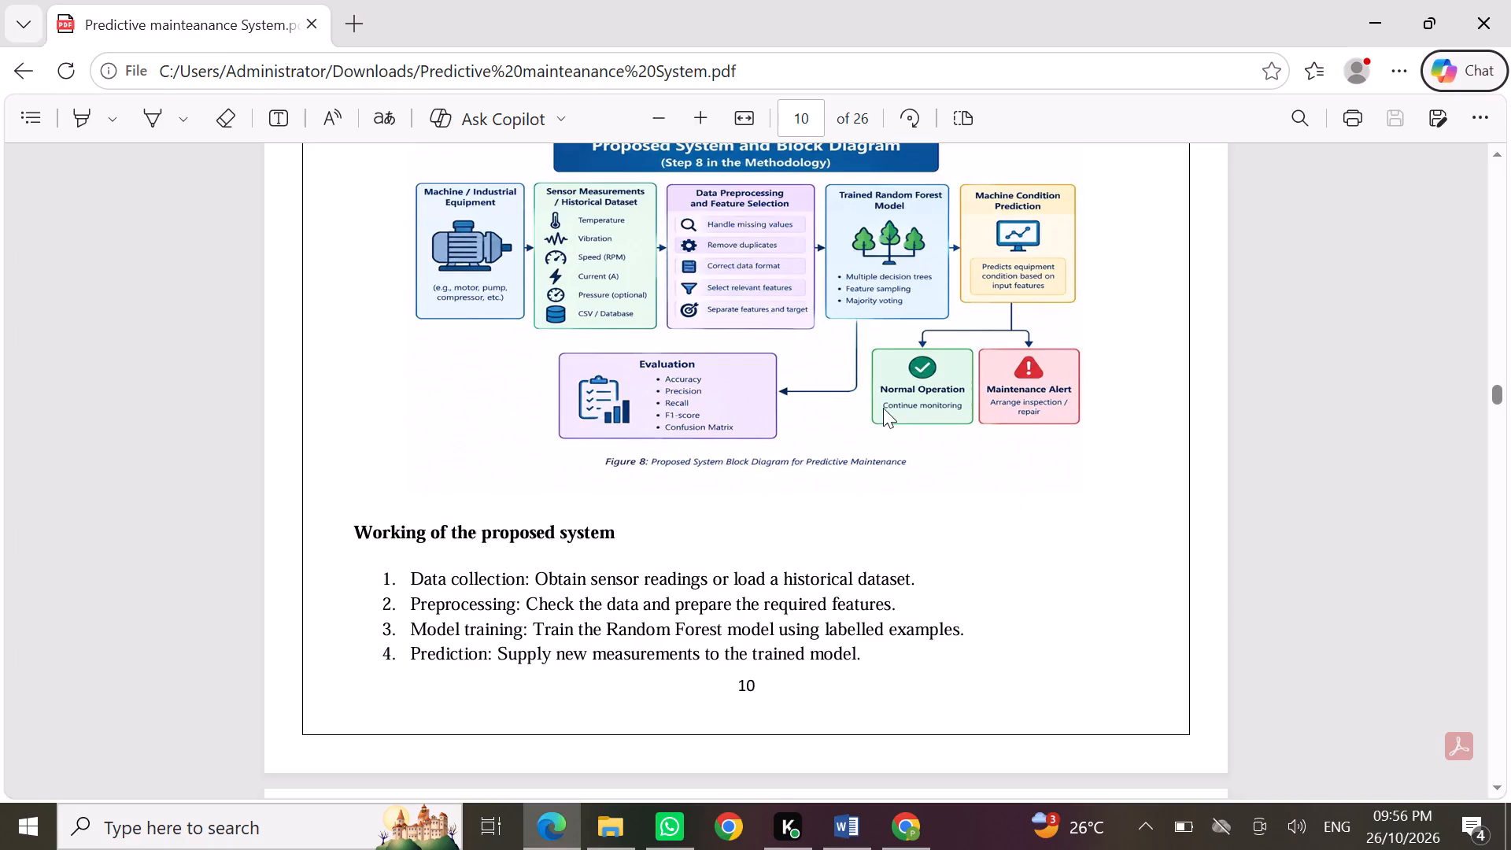
scroll(798, 437, "down", 5)
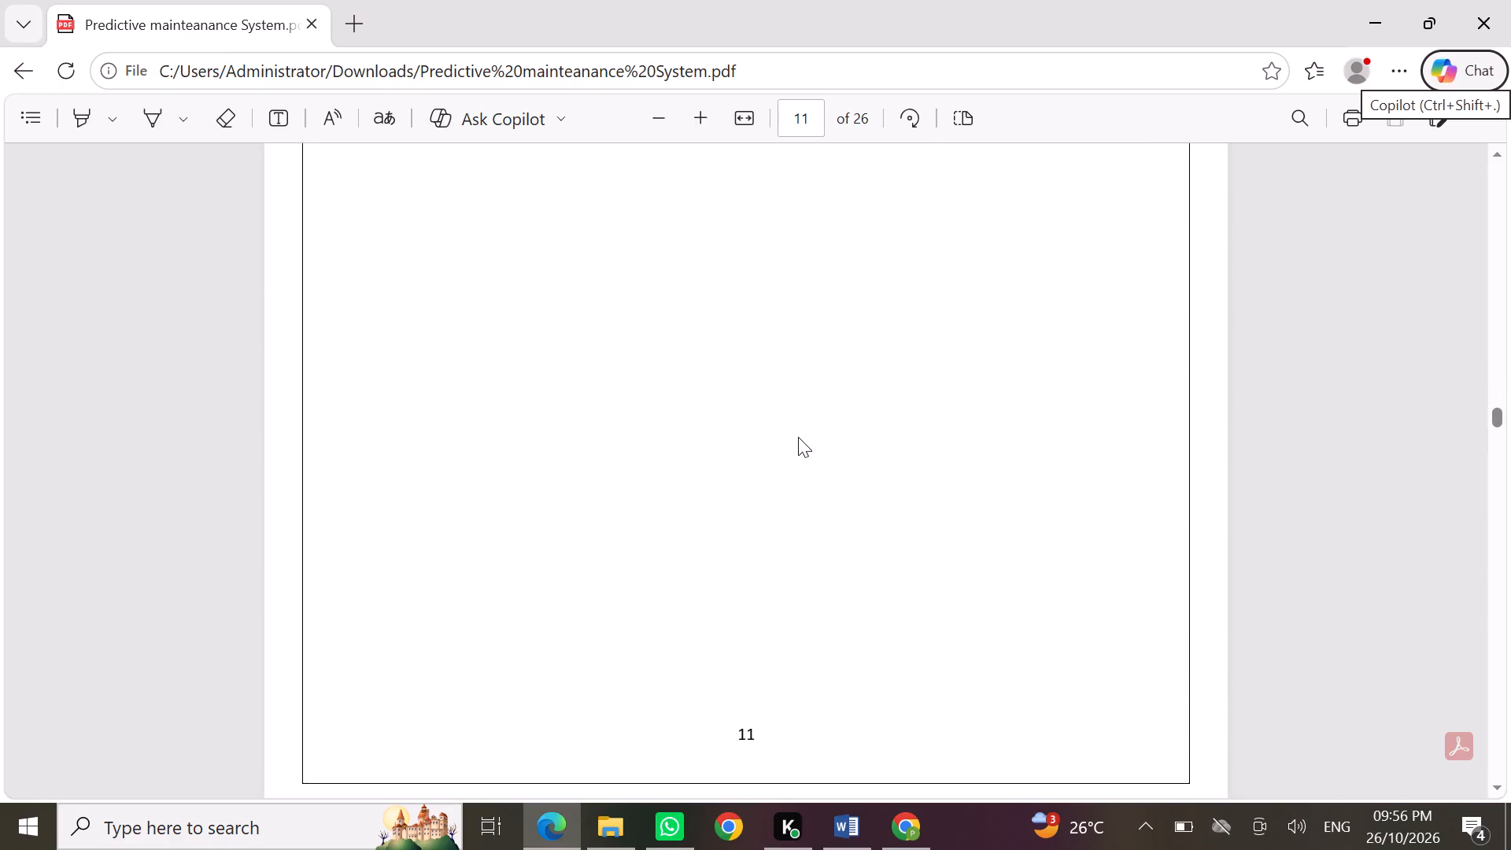
scroll(798, 437, "down", 7)
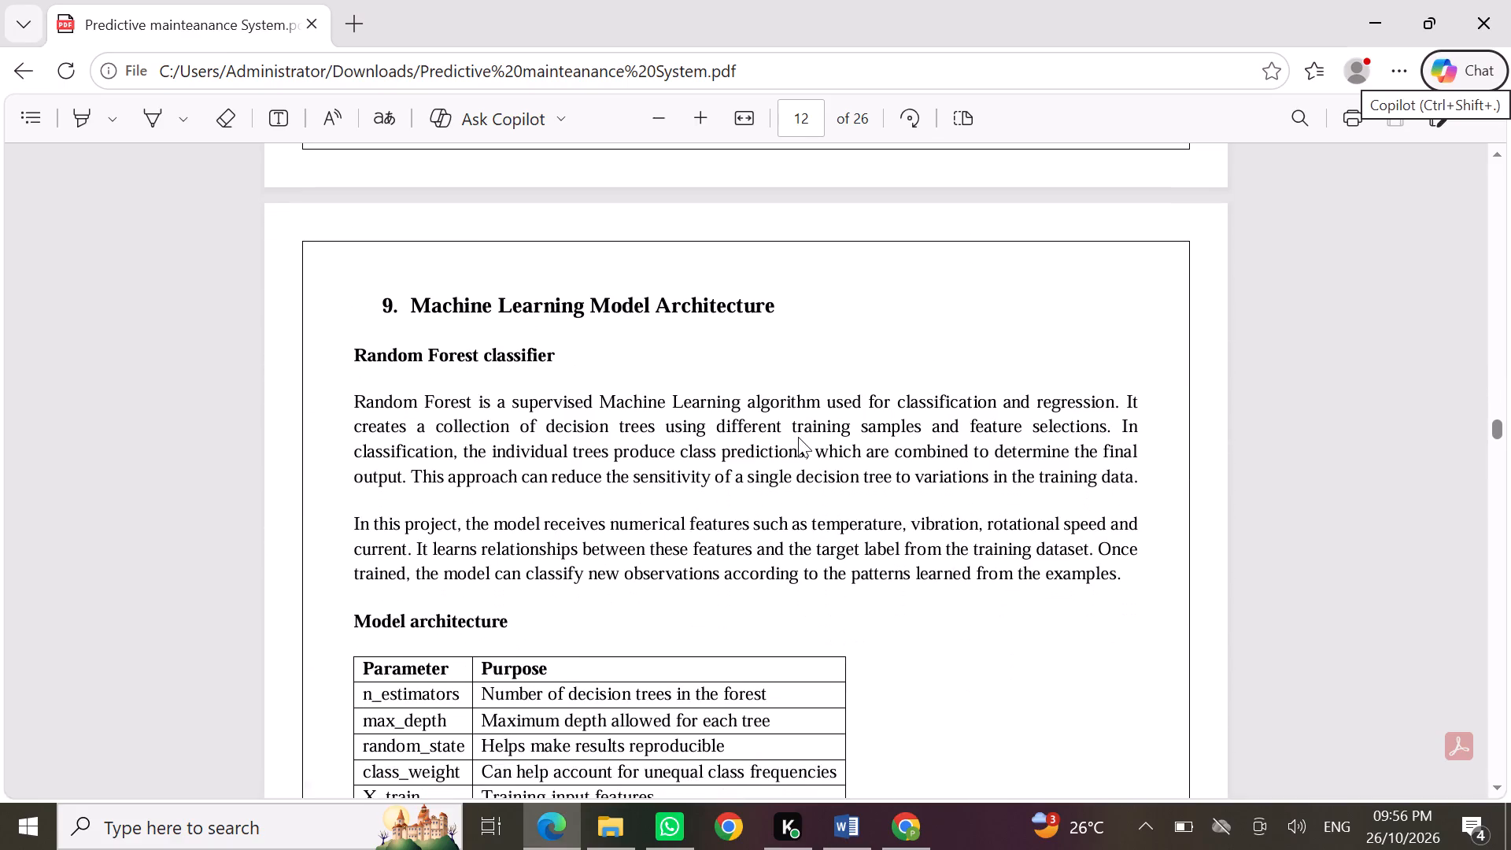
scroll(798, 437, "up", 1)
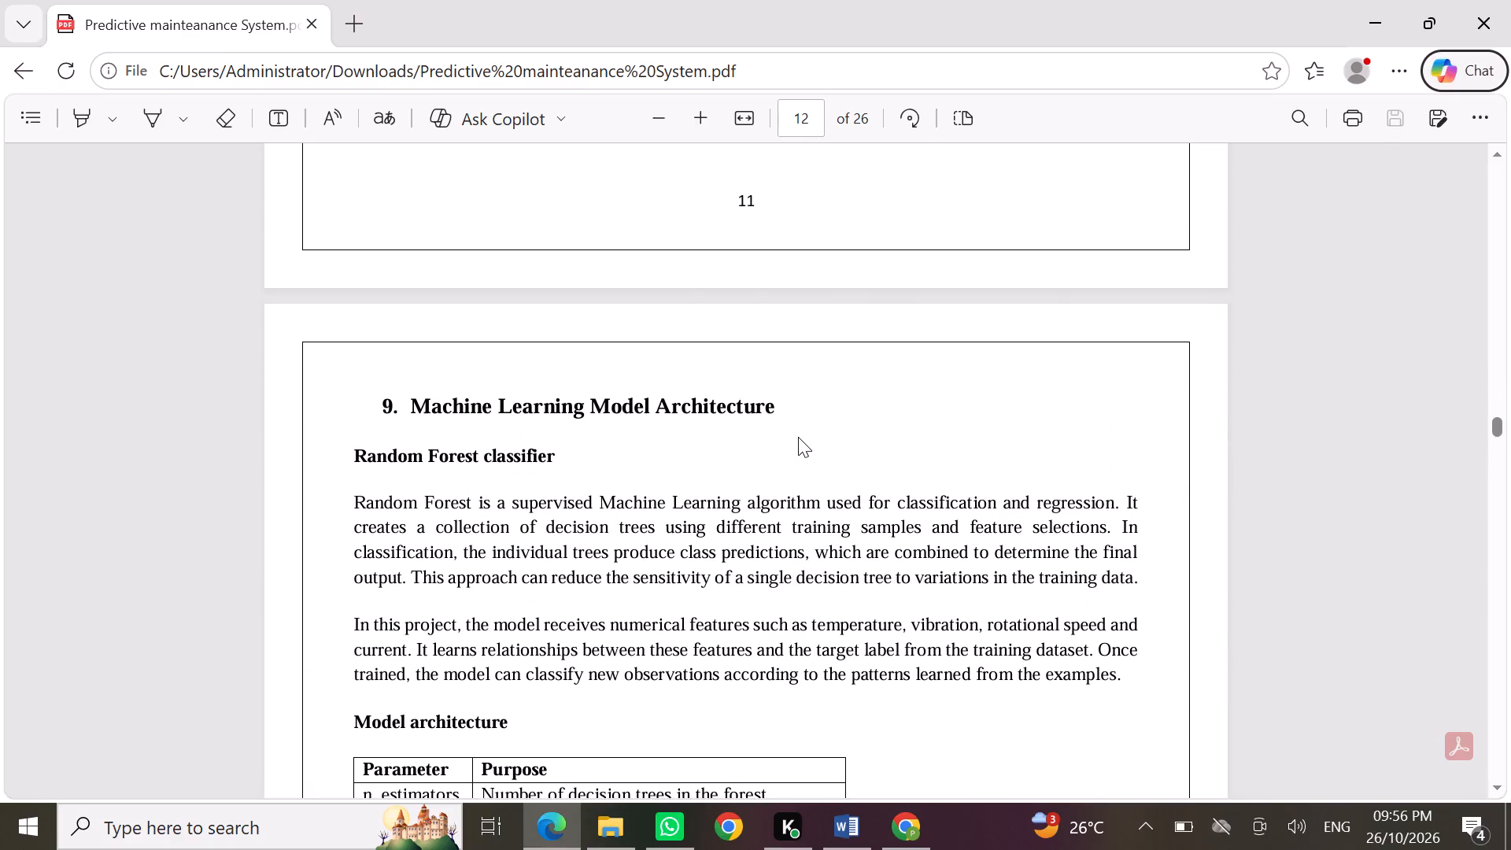
key("alt+Tab")
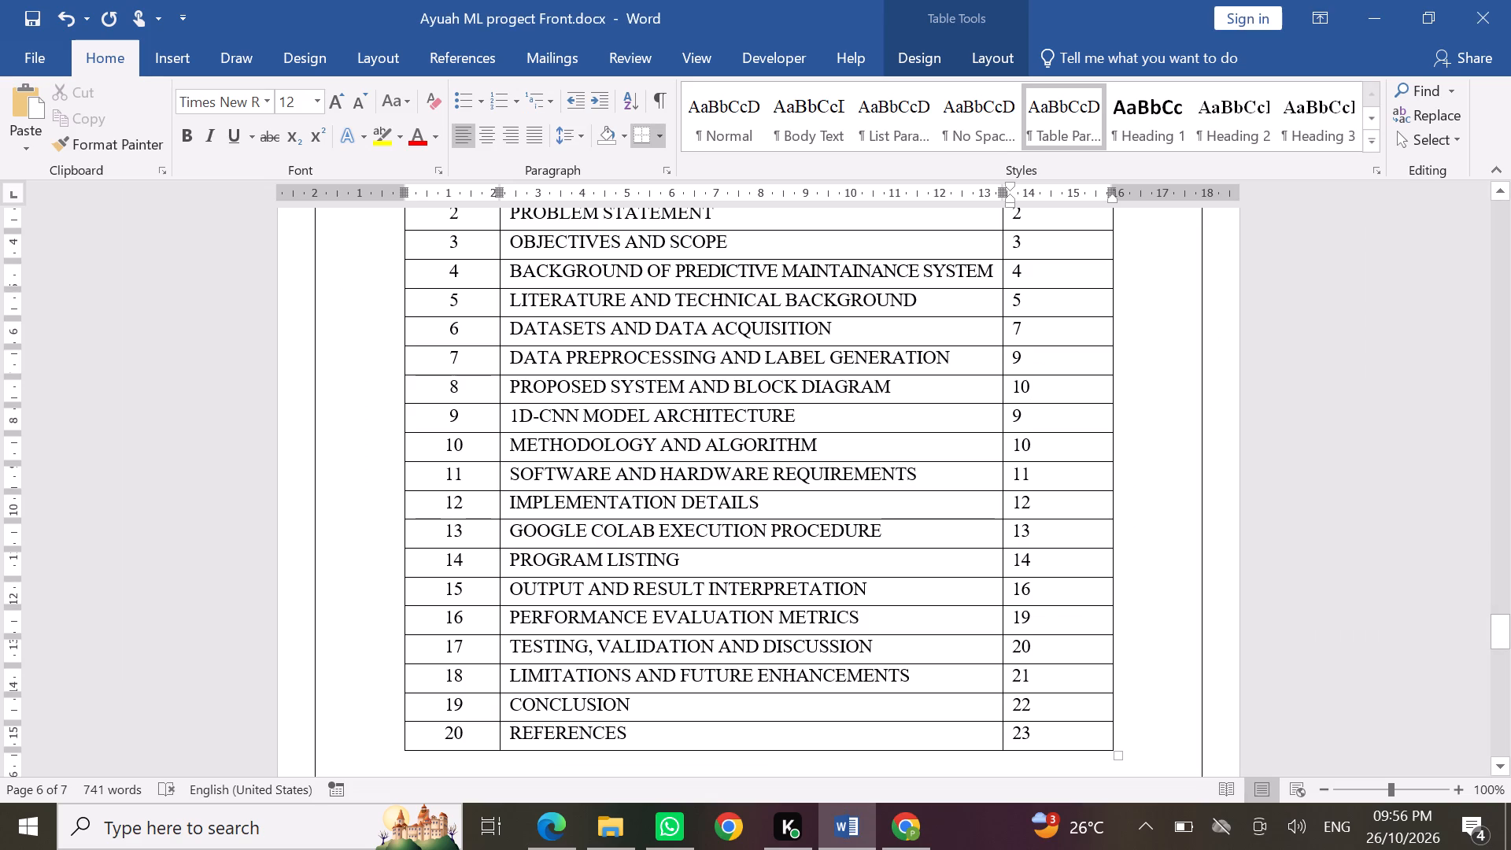
left_click(585, 410)
key("BackSpace")
key("BackSpace")
key("BackSpace")
key("BackSpace")
key("BackSpace")
key("BackSpace")
key("BackSpace")
key("BackSpace")
key("BackSpace")
key("BackSpace")
key("BackSpace")
key("BackSpace")
key("BackSpace")
key("BackSpace")
key("BackSpace")
key("BackSpace")
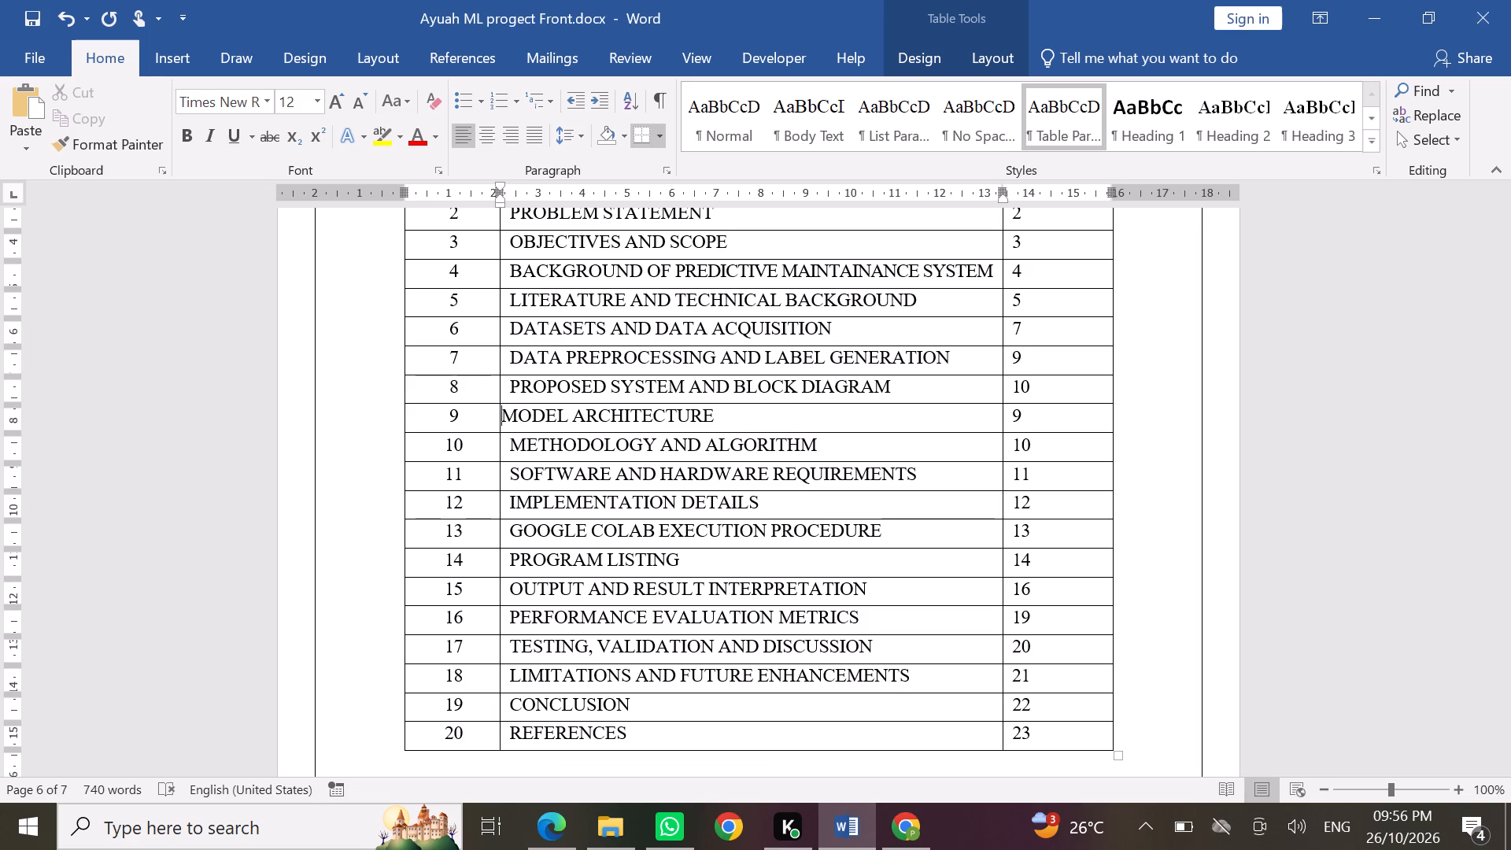
type("MACHINE")
key("space")
type("LE")
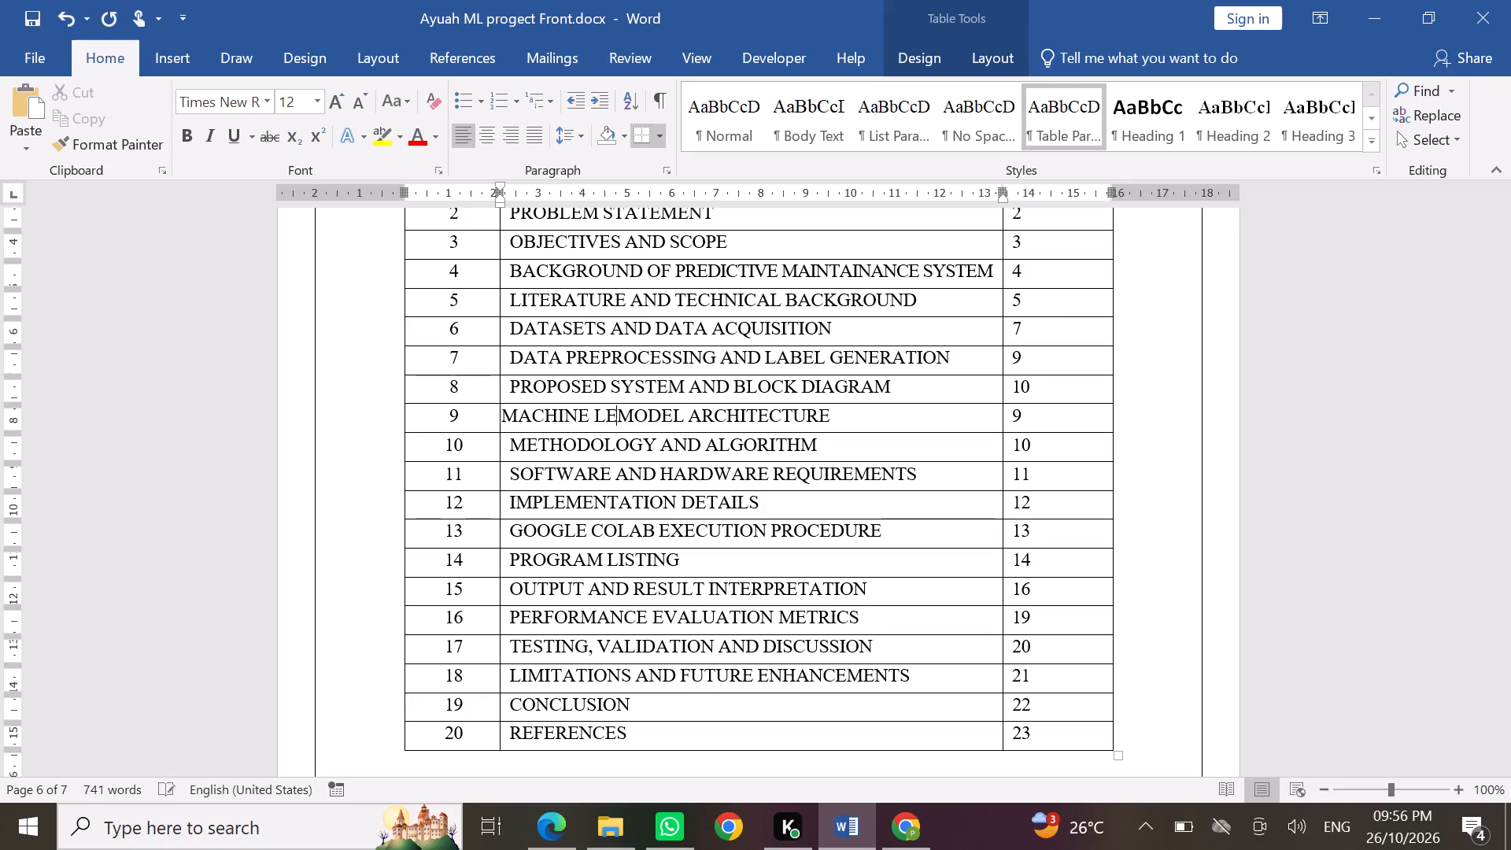
type("ARNING")
key("space")
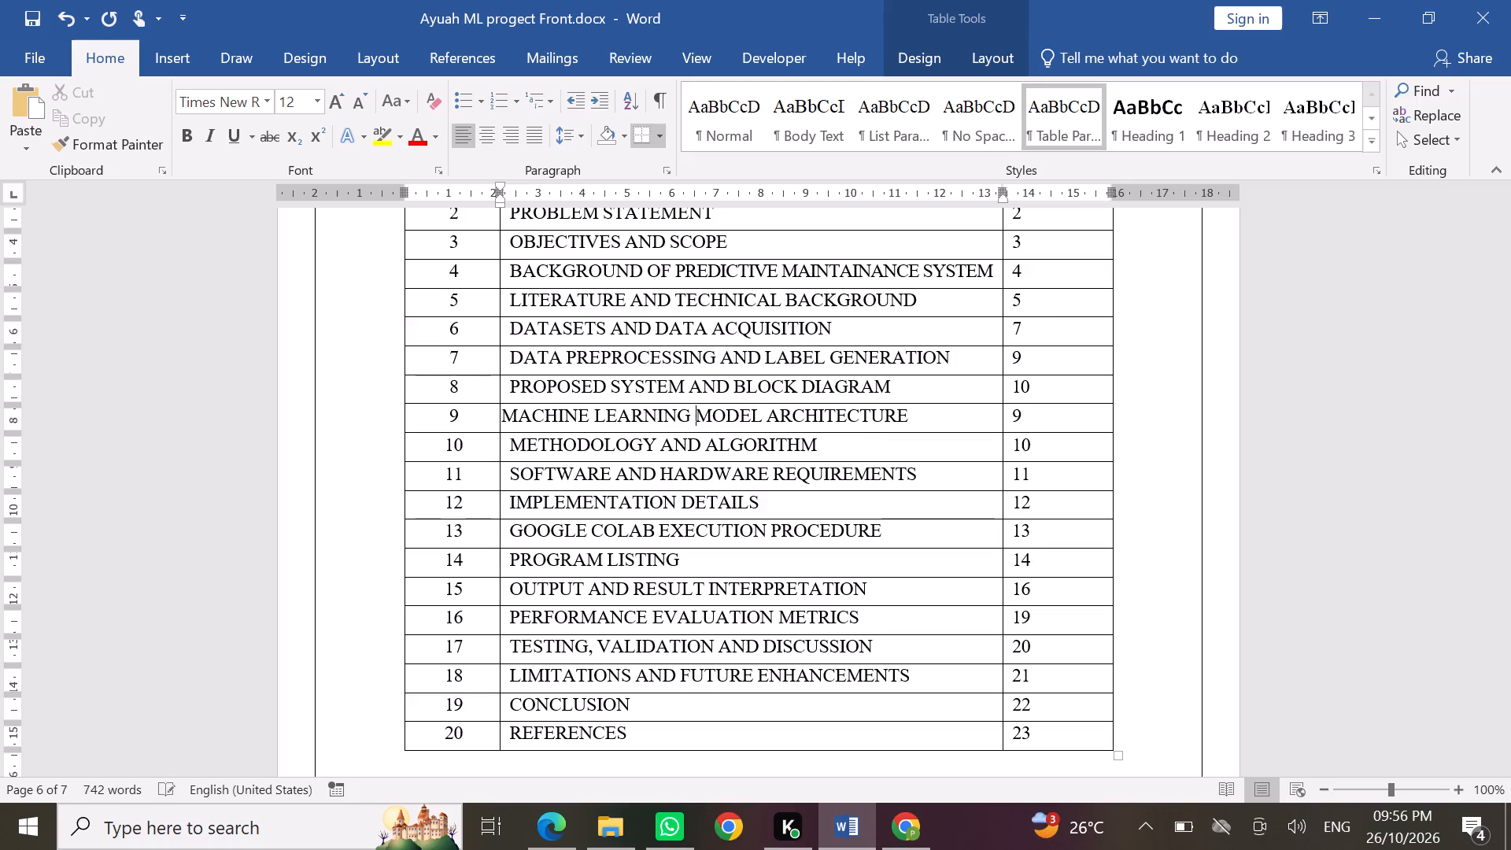
Recheck section 9's page in the PDF and set row 9's page number to 12 in the Word index table.
left_click(1040, 416)
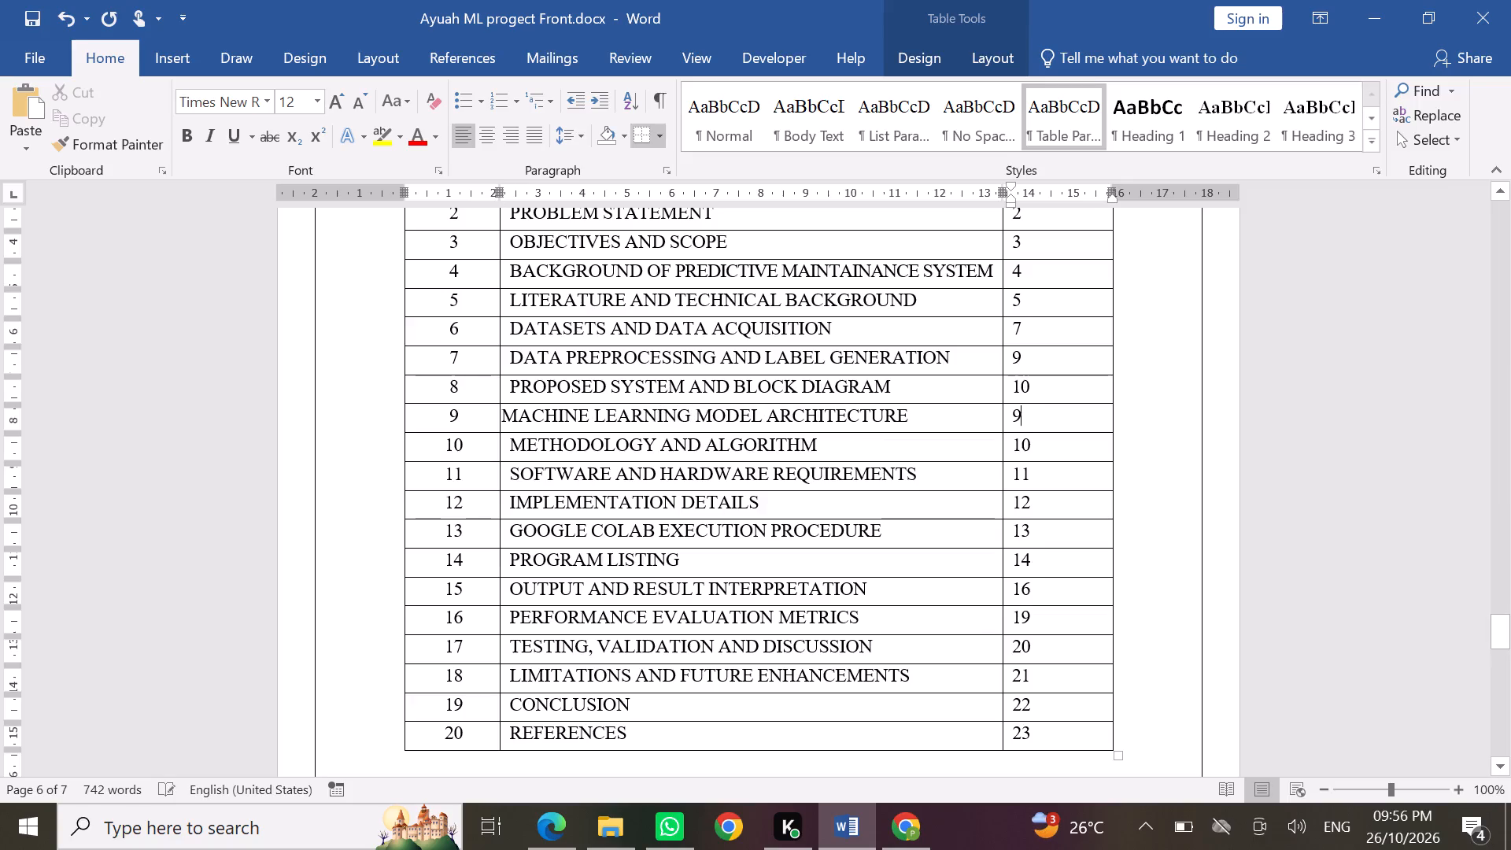
key("alt+Tab")
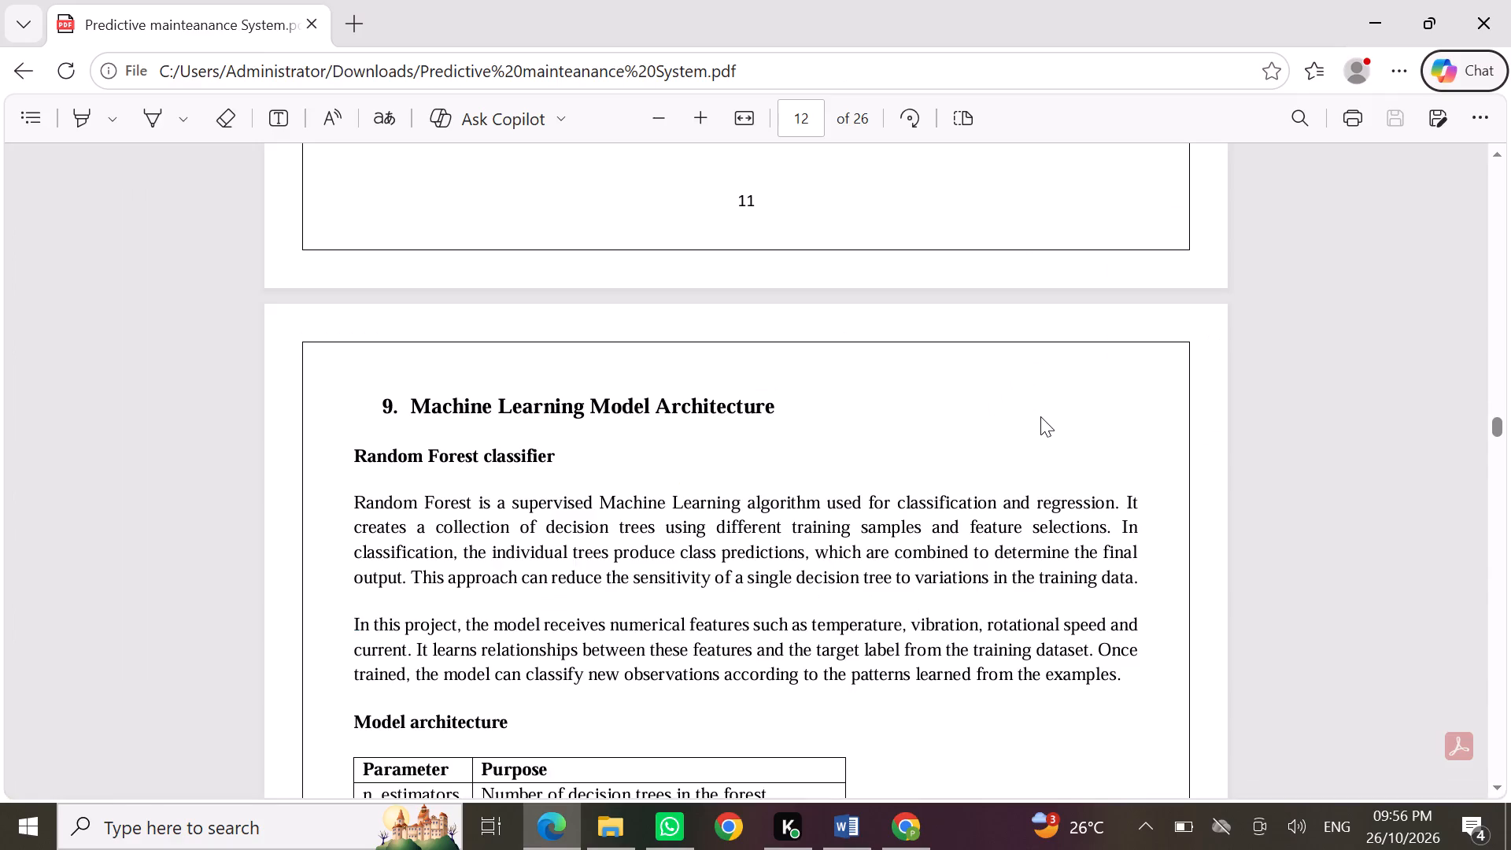
key("alt+Tab")
left_click(1043, 416)
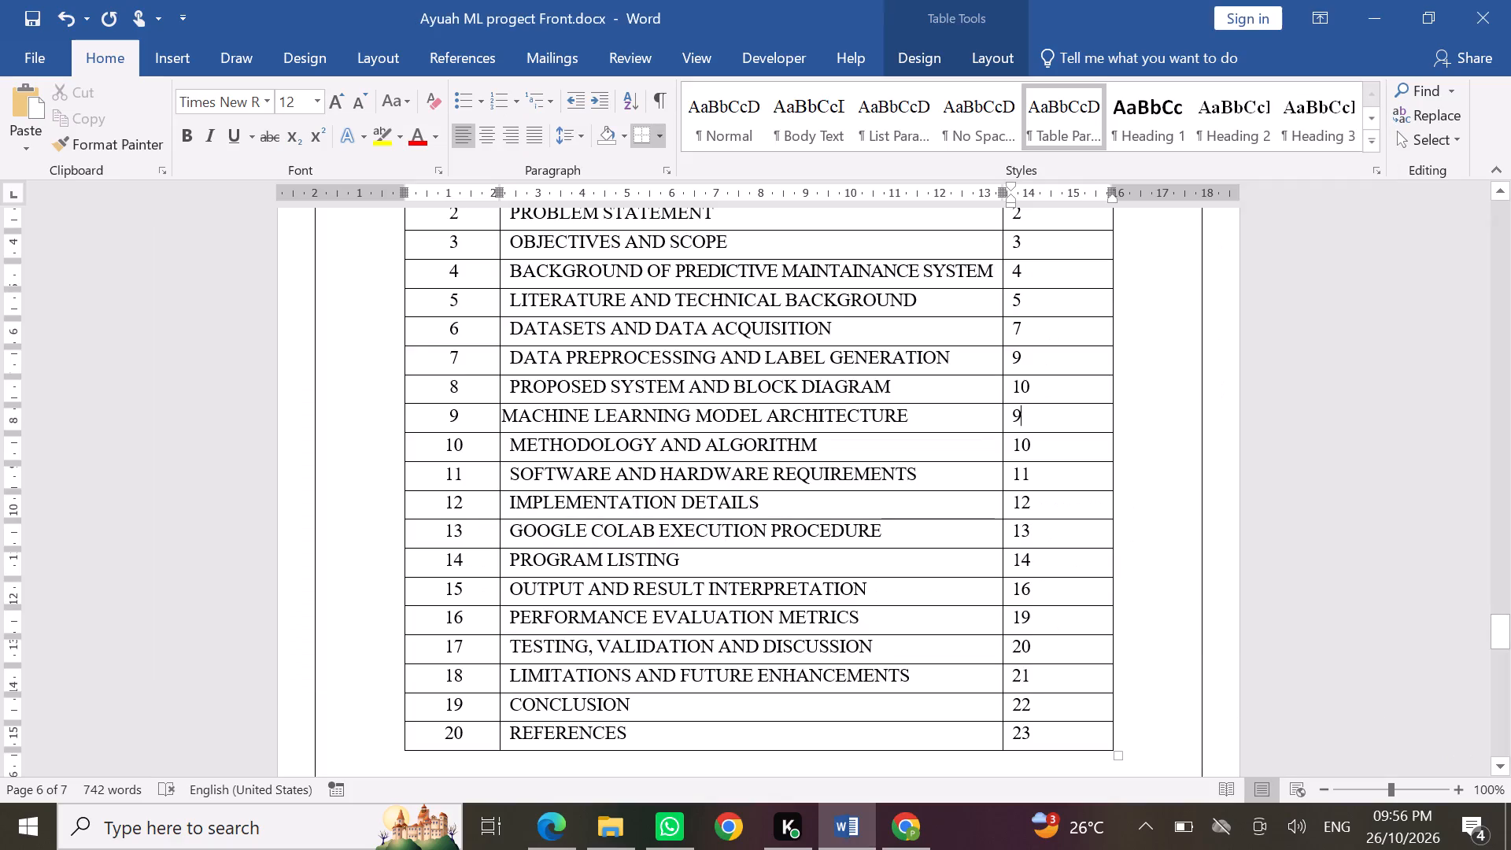
key("BackSpace")
type("12")
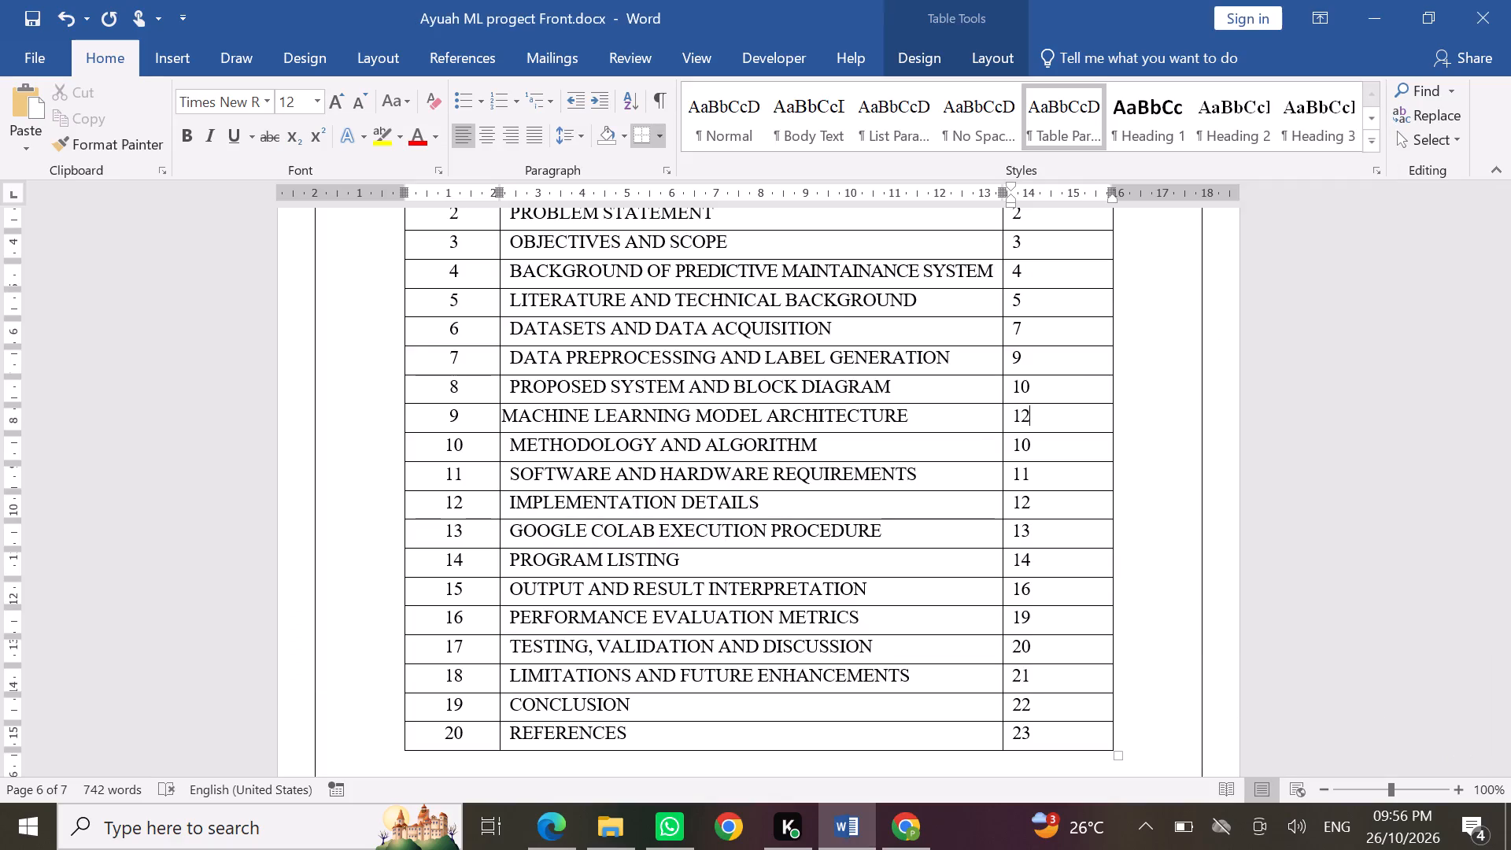
Locate the Methodology and Algorithm section in the PDF and set row 10's page number to 13 in the Word index table.
key("alt+Tab")
scroll(944, 443, "down", 1)
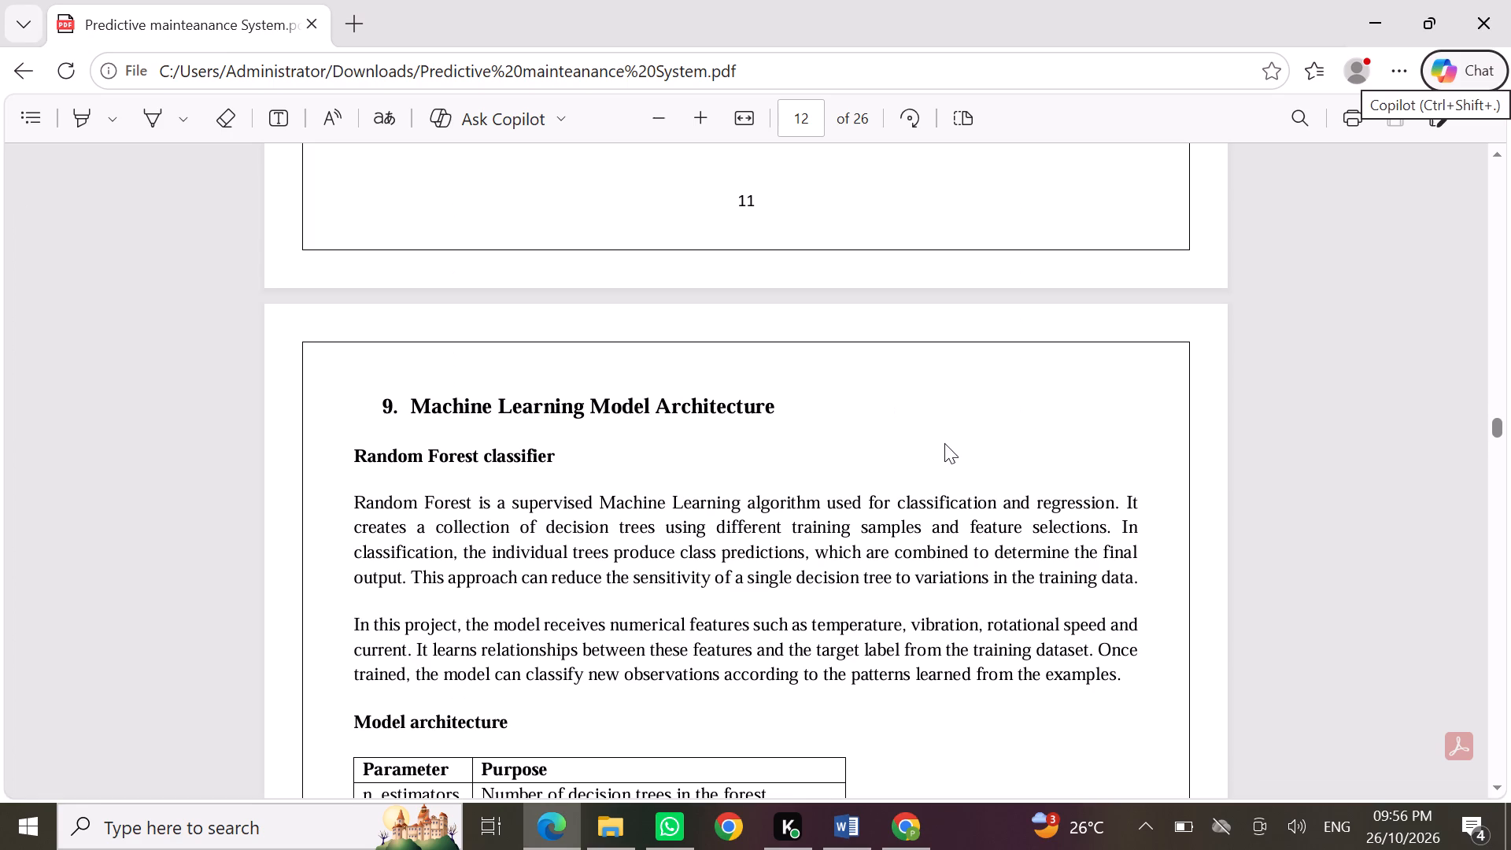
scroll(944, 443, "down", 6)
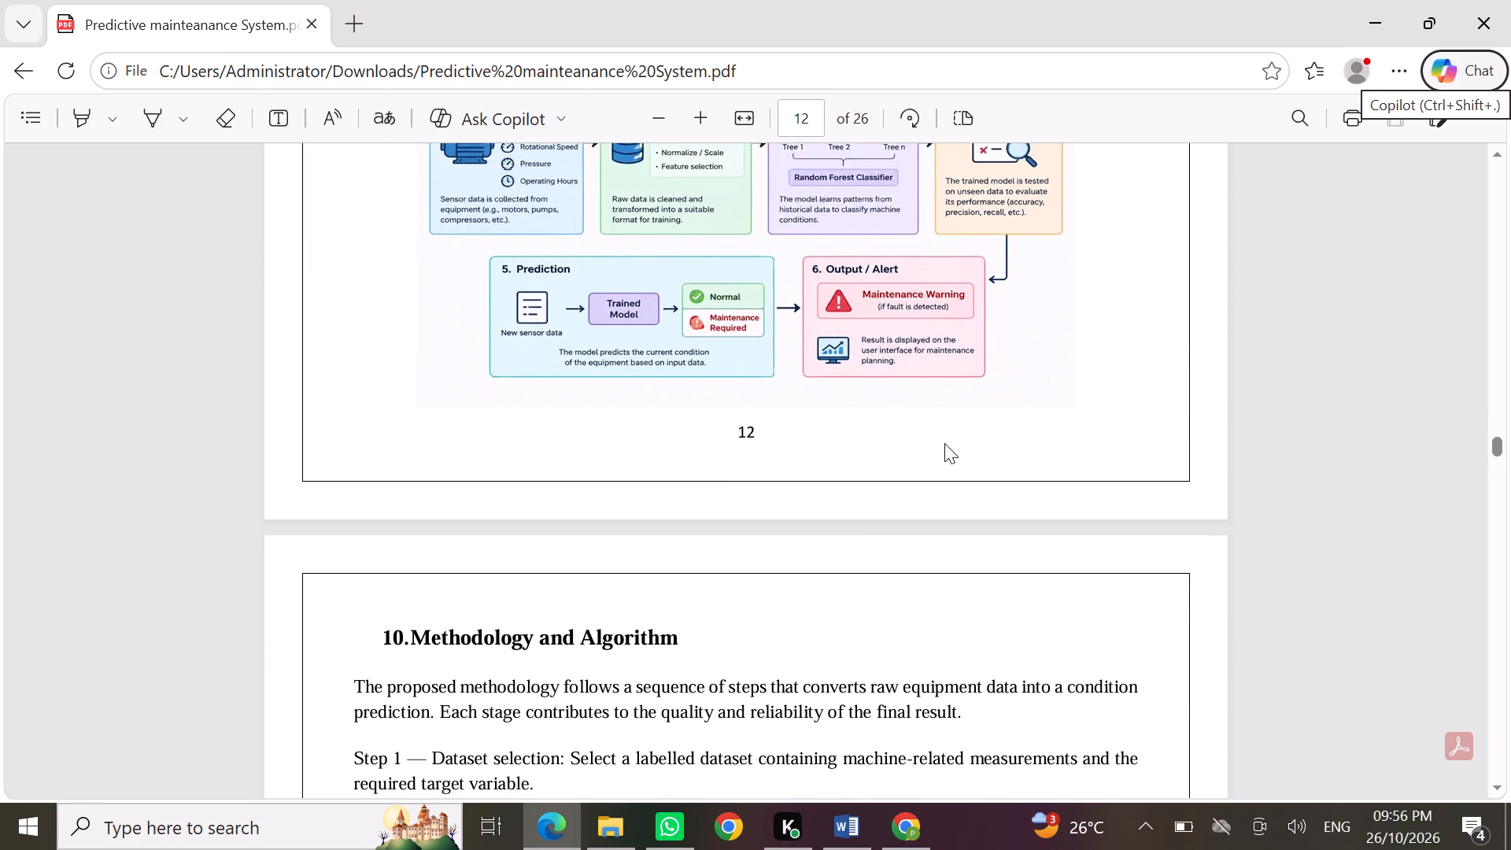
key("alt+Tab")
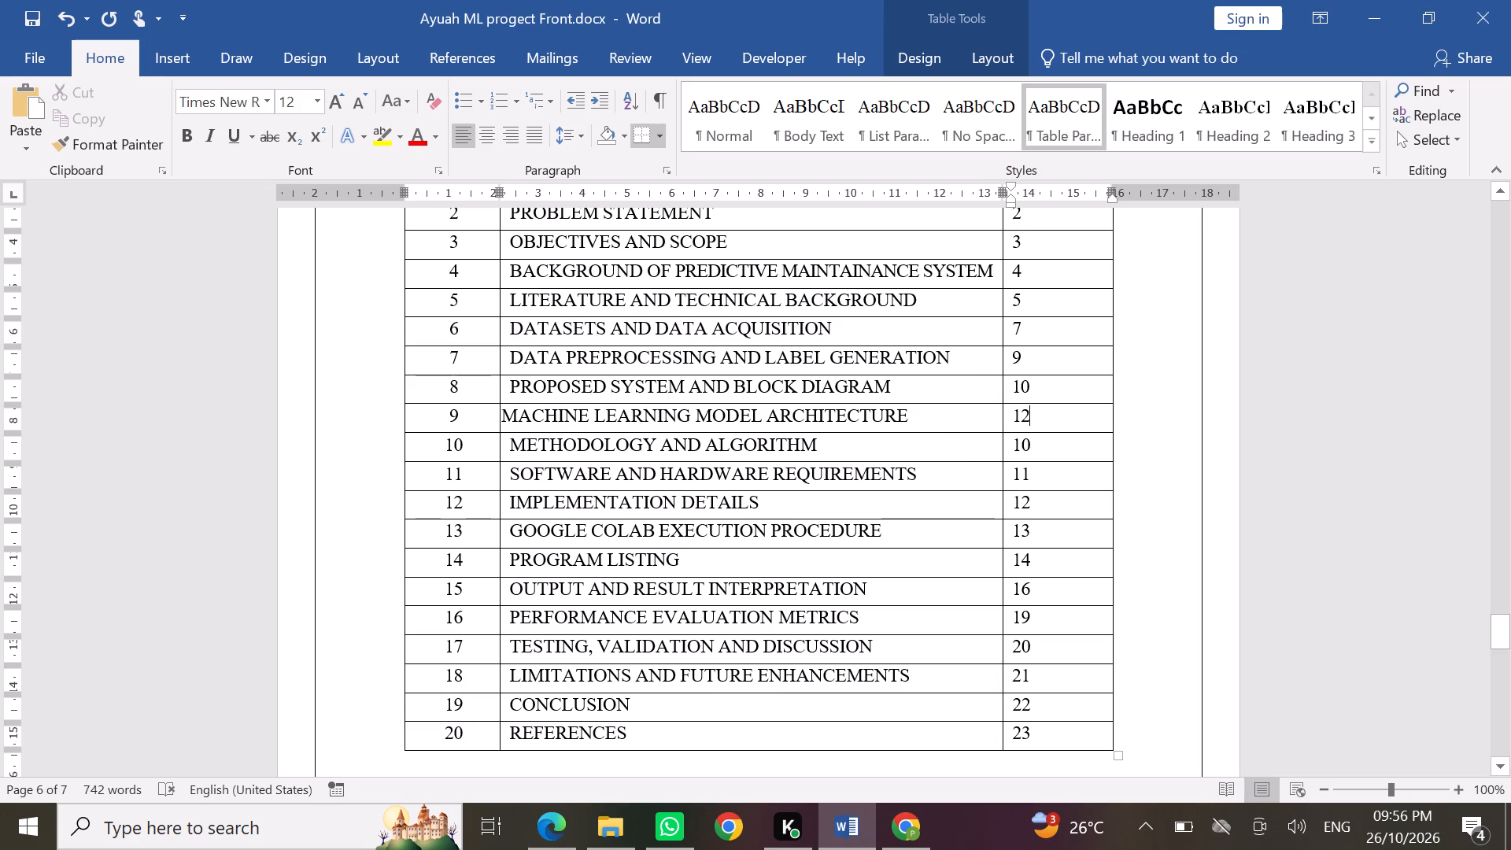
left_click(1047, 451)
key("BackSpace")
type("13")
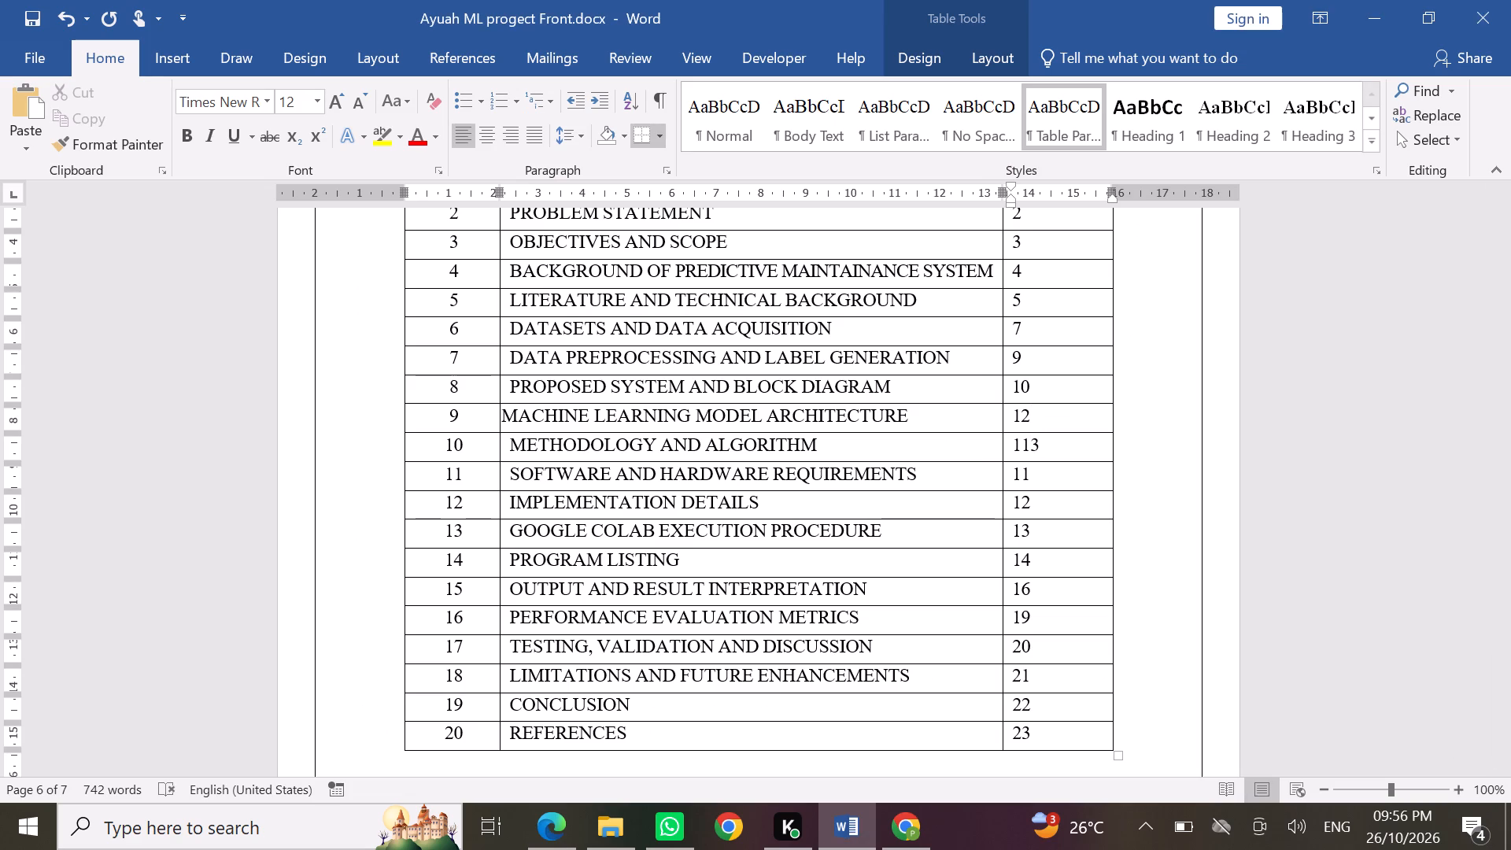
key("BackSpace")
key("BackSpace")
key("3")
Locate the Software and Hardware Requirements section in the PDF and set row 11's page number to 14 in the Word index table.
key("alt+Tab")
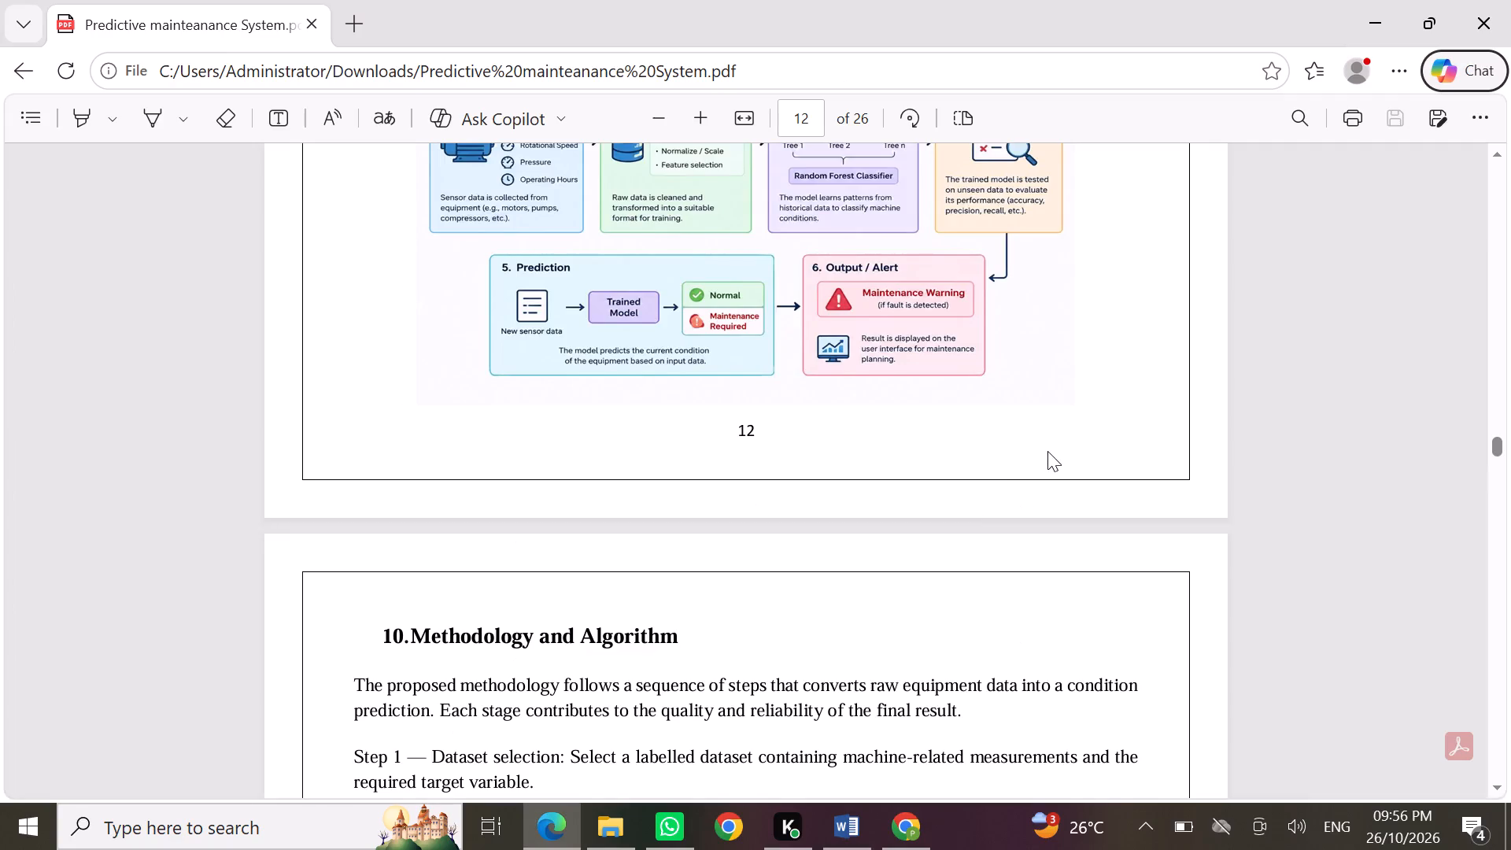
scroll(948, 531, "down", 6)
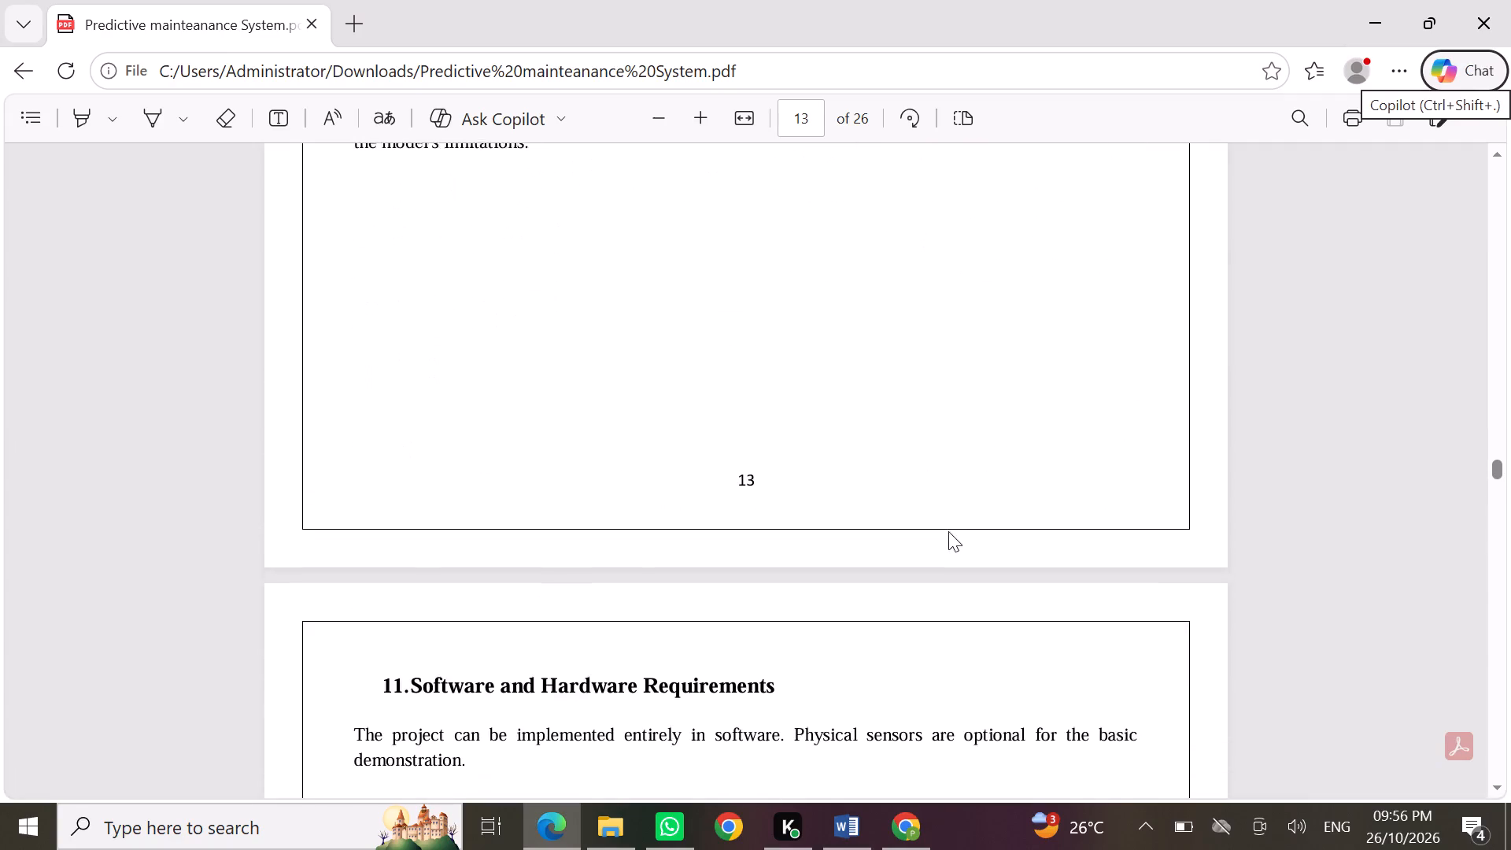
scroll(948, 531, "down", 6)
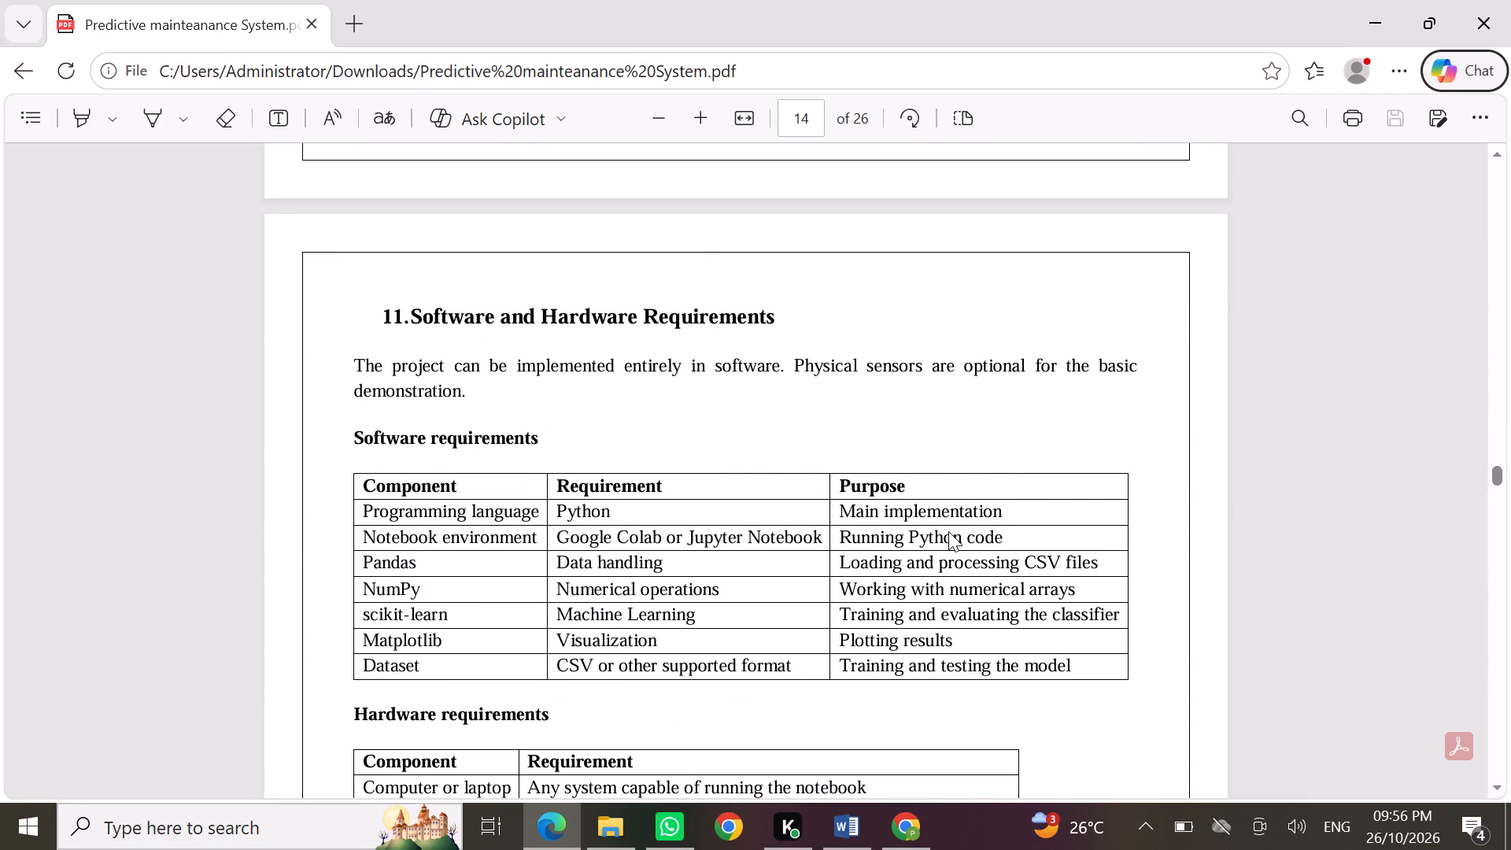
key("alt+Tab")
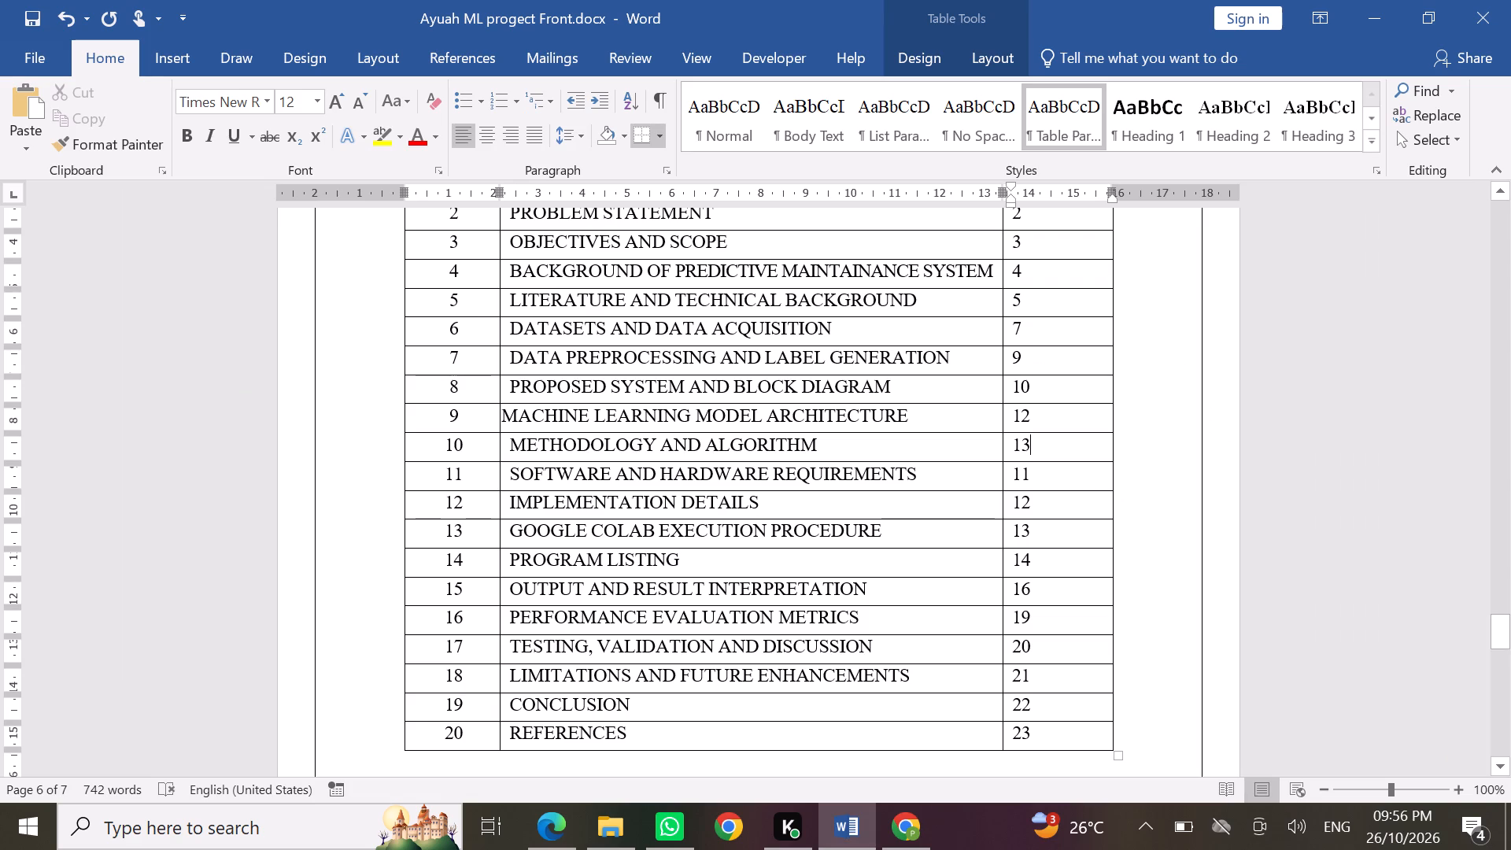
key("alt+Tab")
scroll(966, 495, "up", 1)
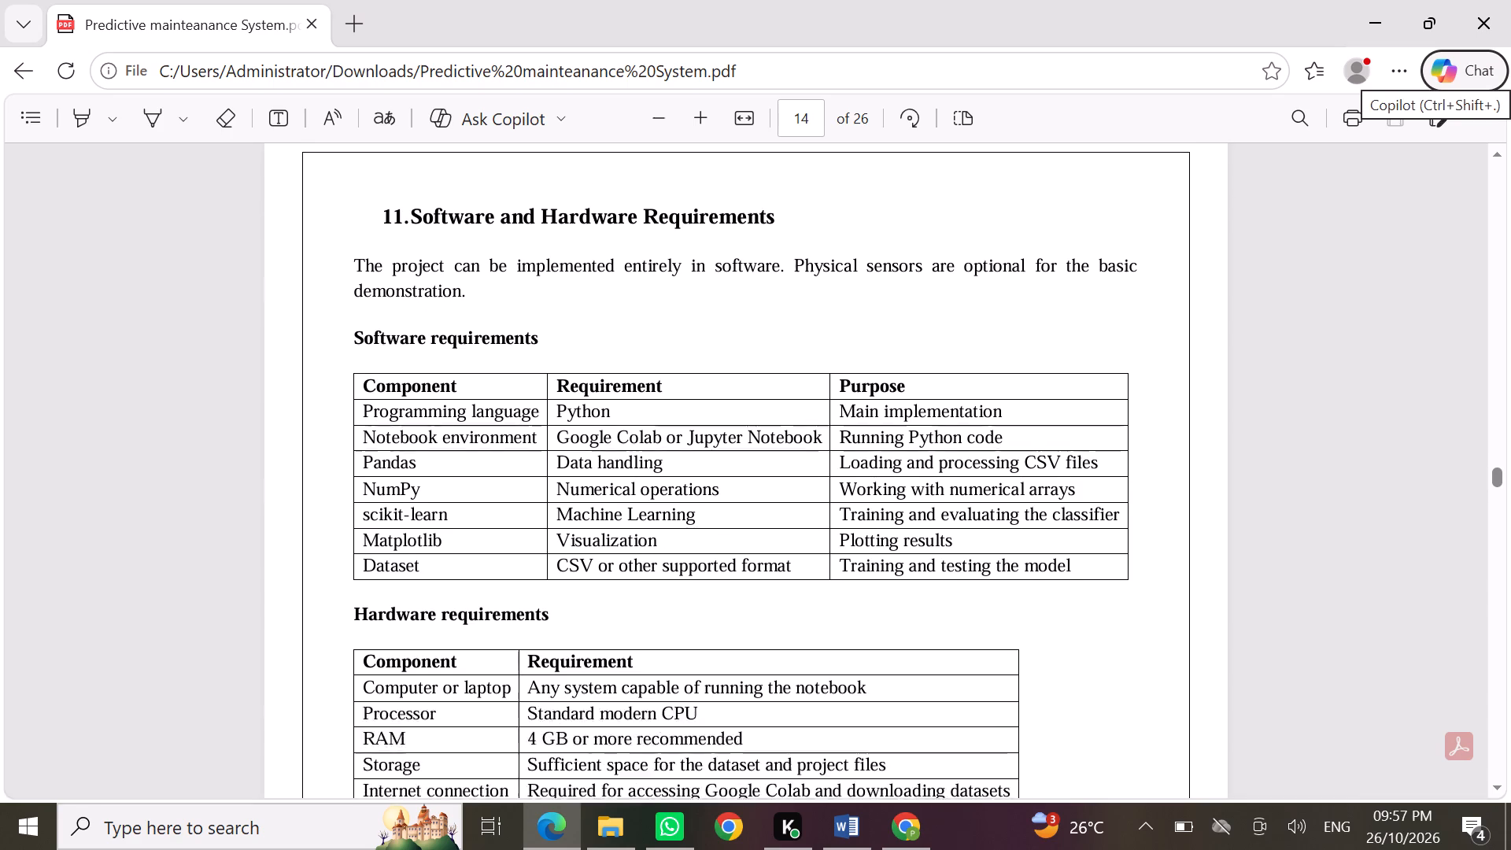
scroll(966, 495, "up", 1)
scroll(966, 495, "right", 1)
scroll(966, 495, "down", 1)
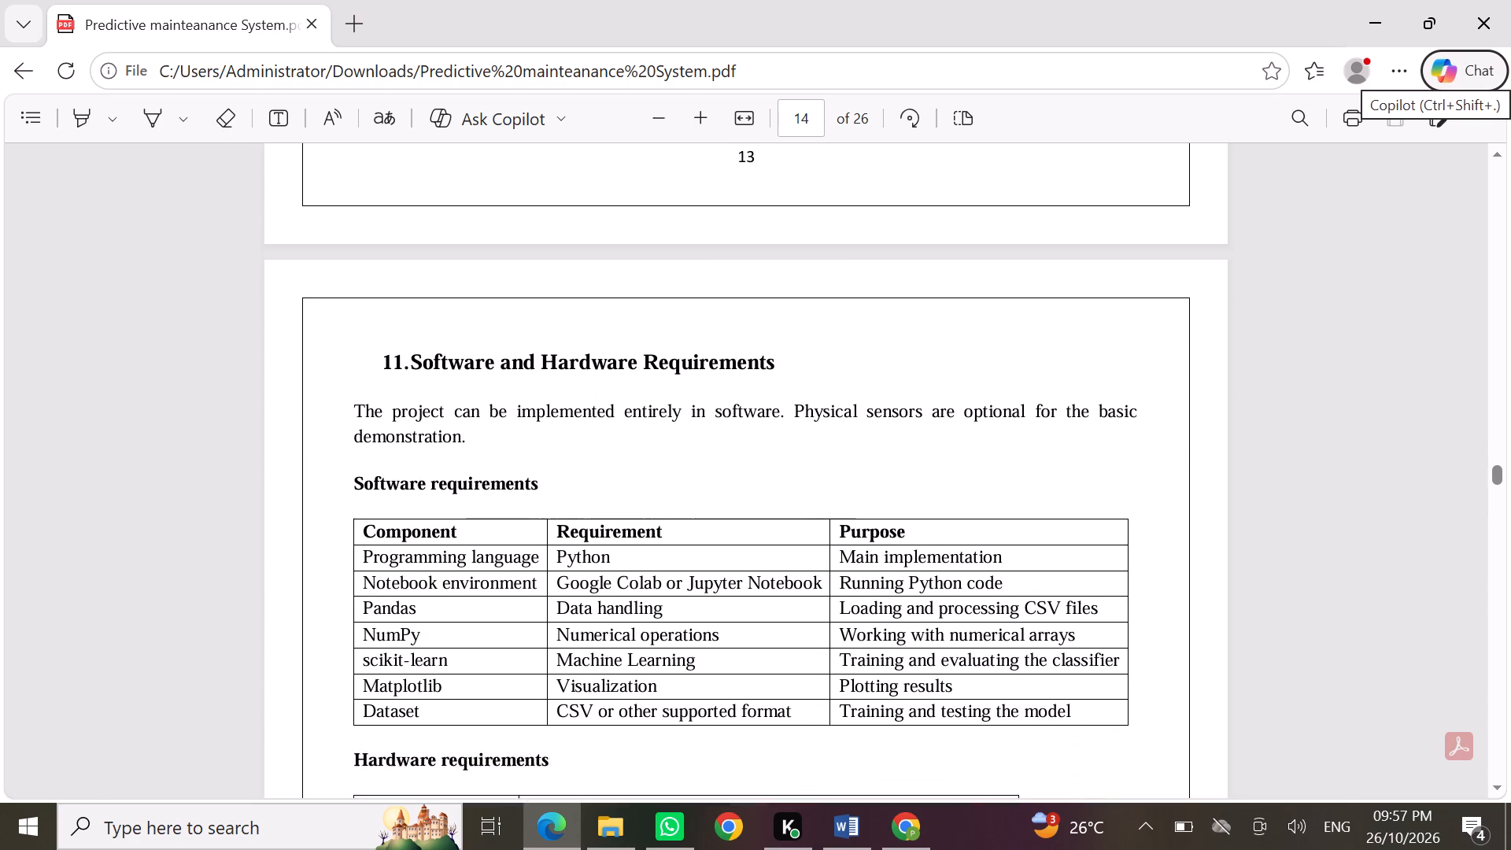
scroll(966, 495, "down", 1)
key("alt+Tab")
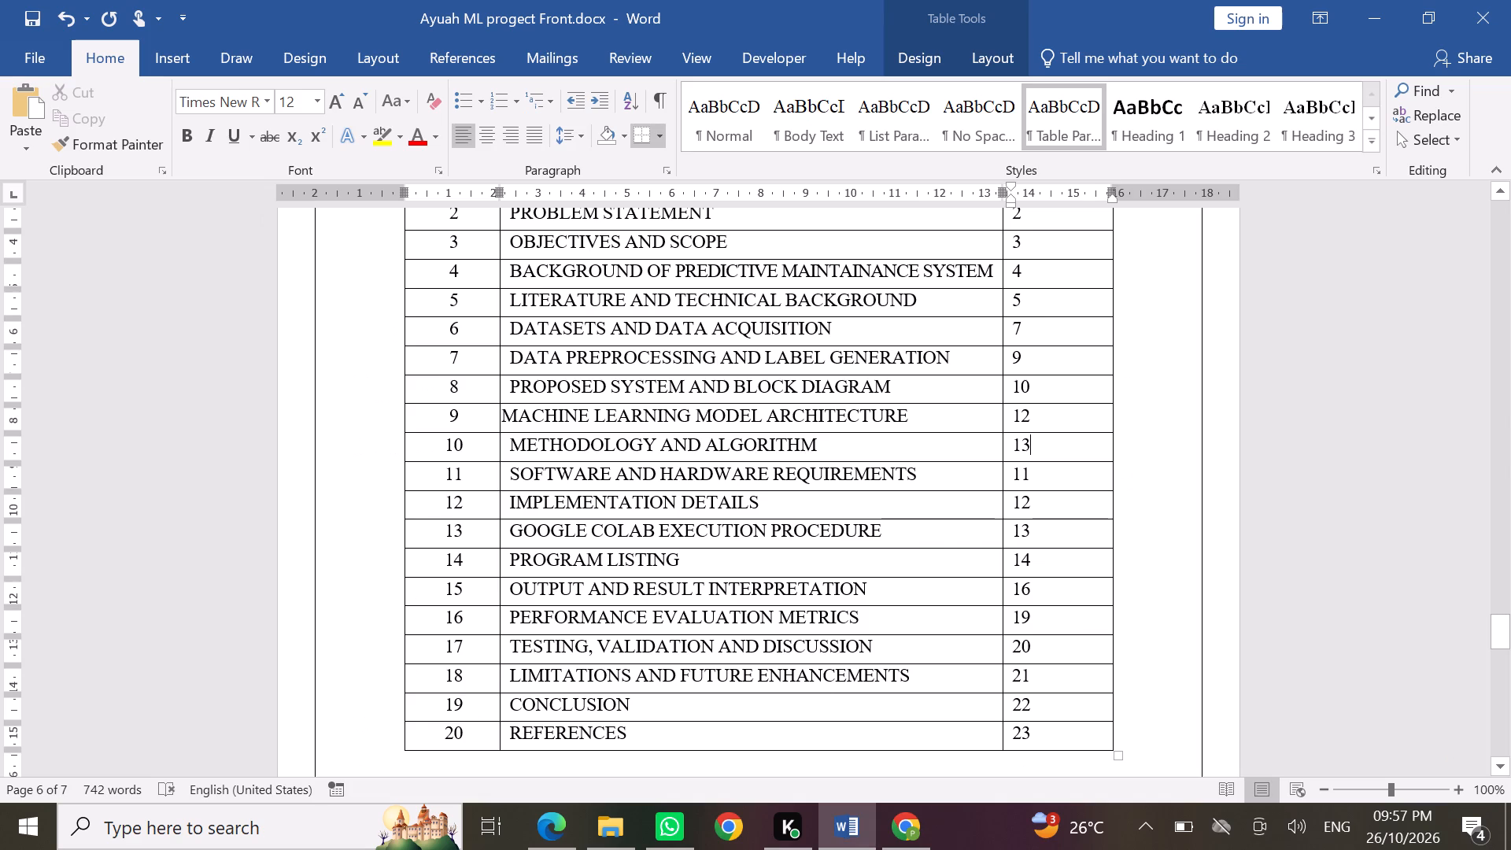
left_click(1043, 474)
key("BackSpace")
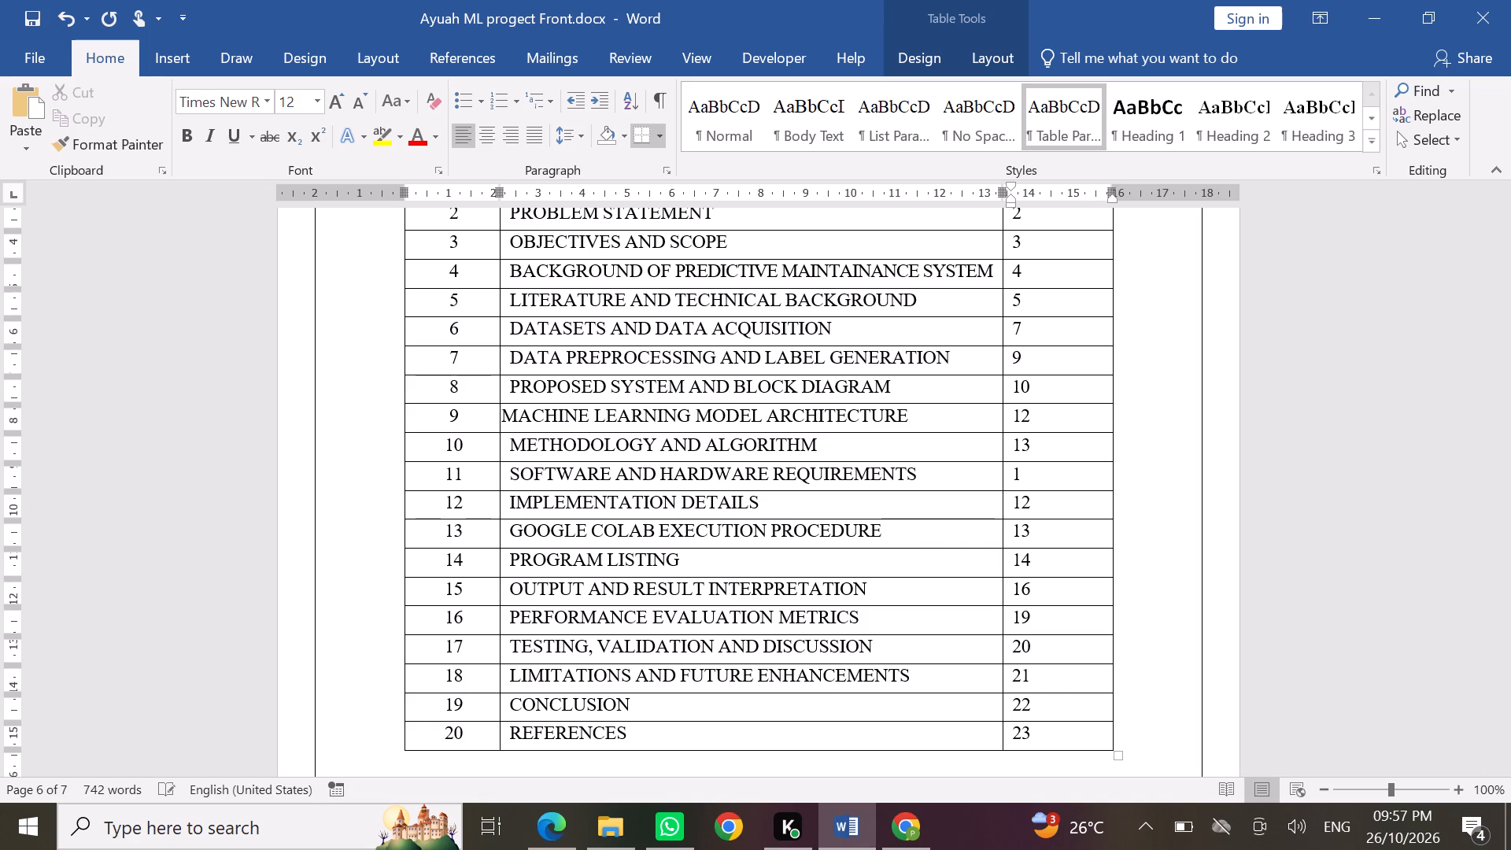
key("4")
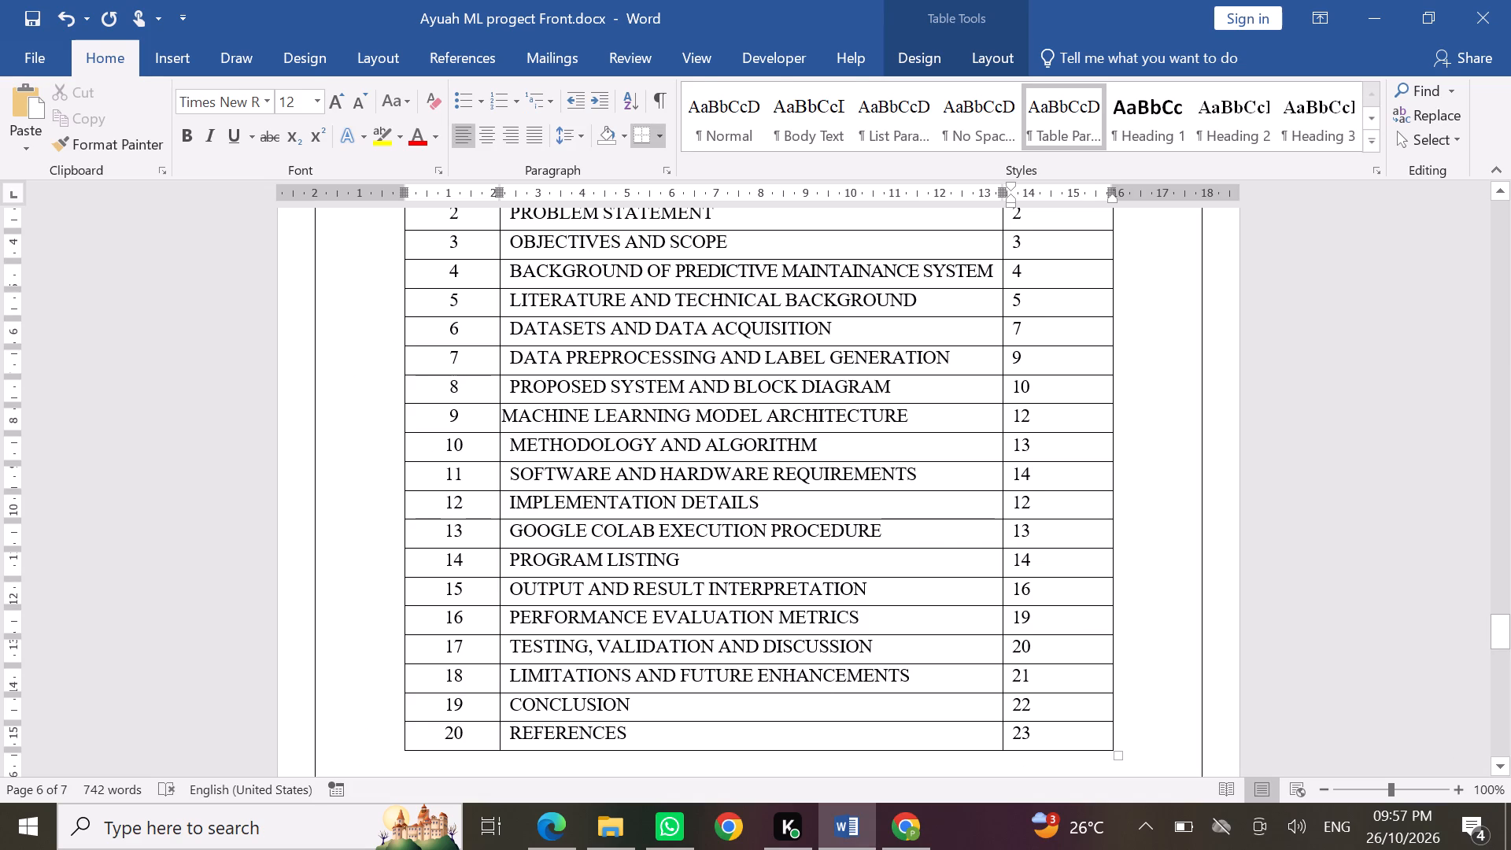
Locate the Implementation Details section in the PDF and set row 12's page number to 15 in the Word index table.
key("alt+Tab")
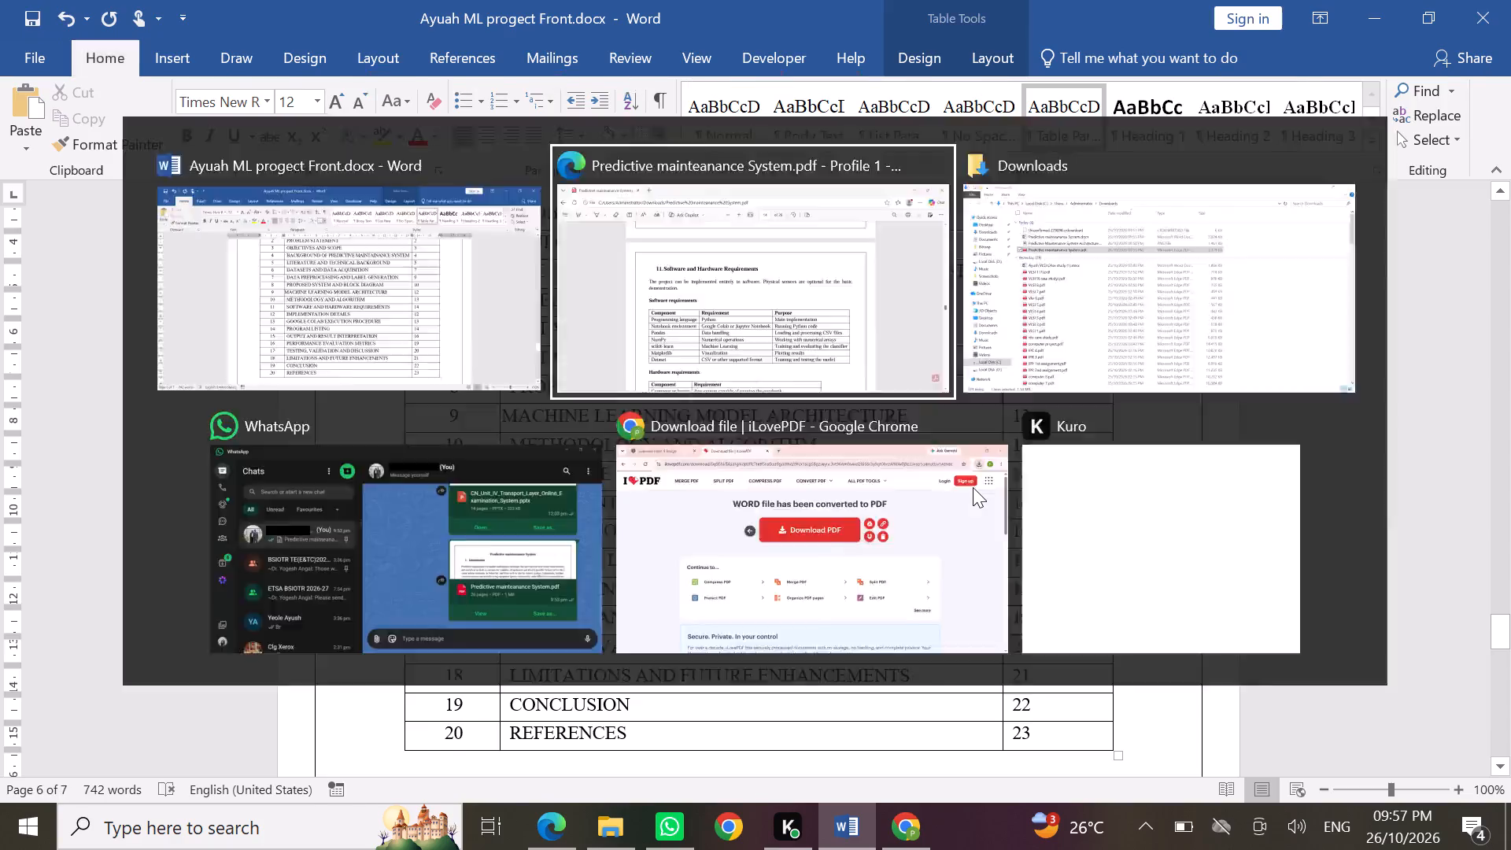
scroll(851, 560, "down", 4)
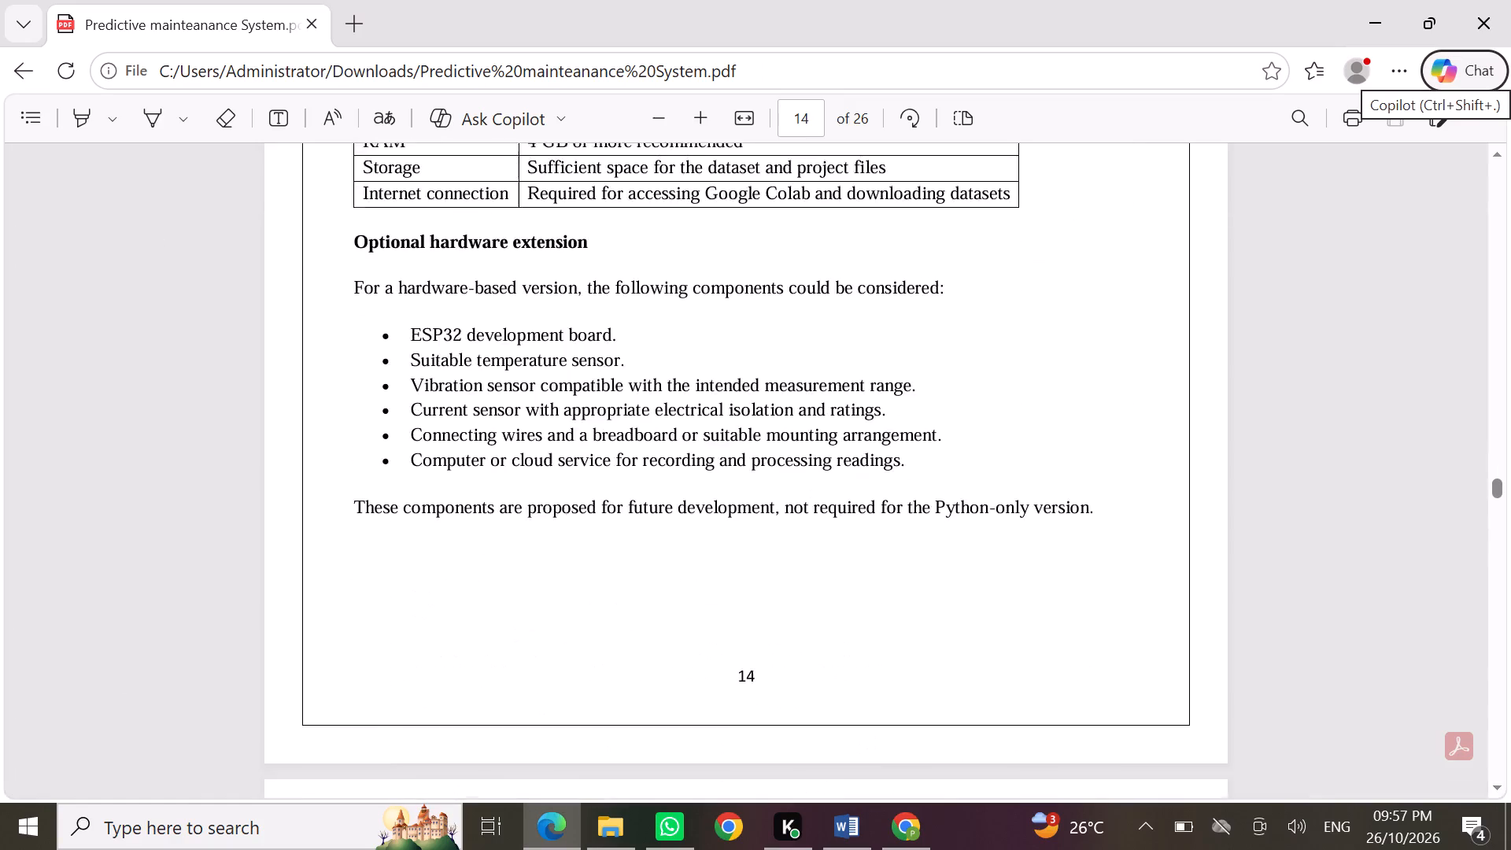
scroll(851, 560, "down", 4)
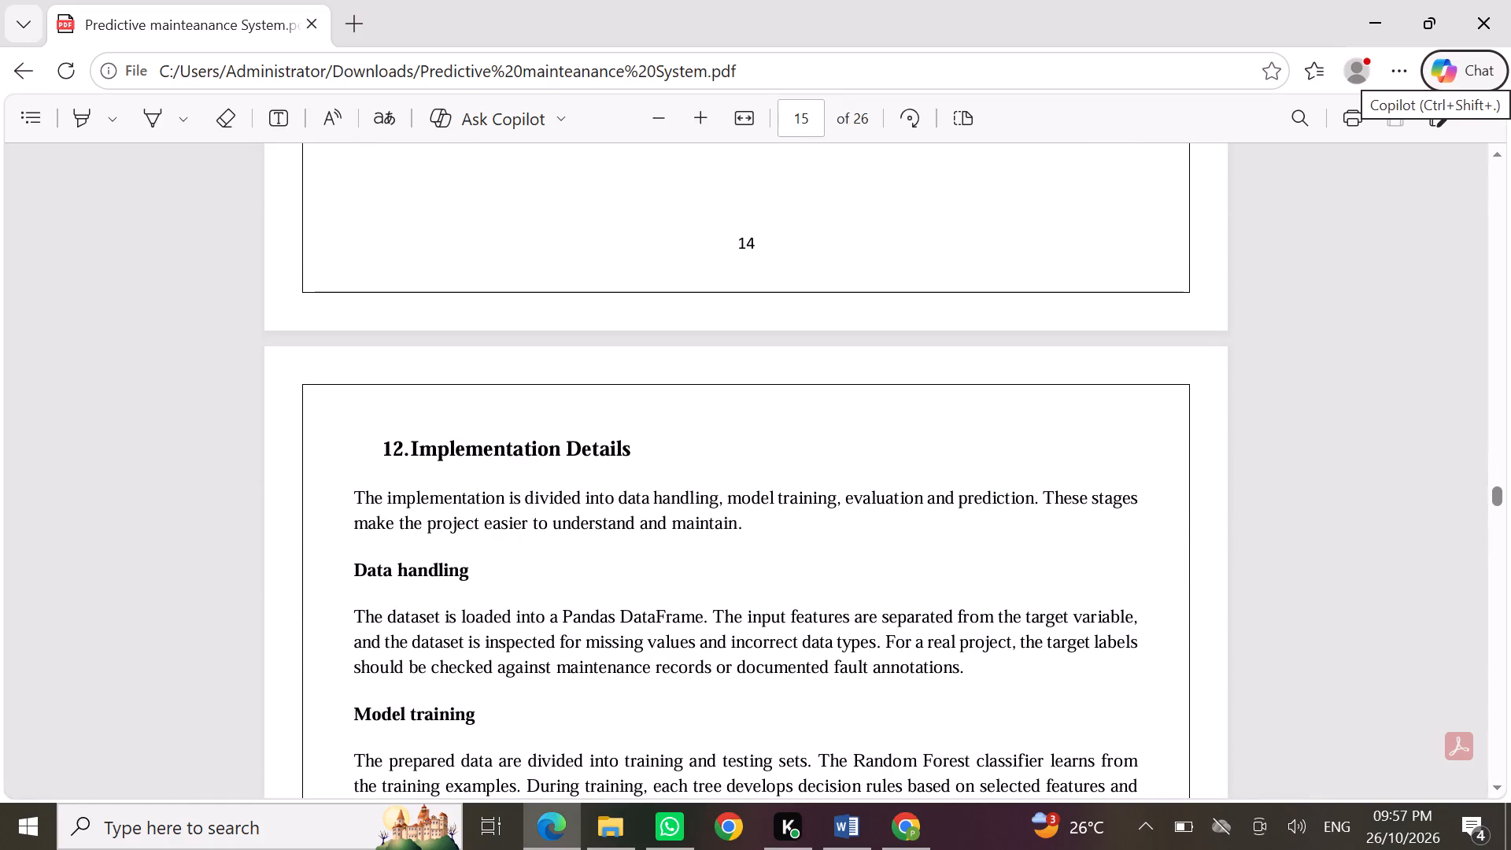
key("alt+Tab")
key("alt+Tab")
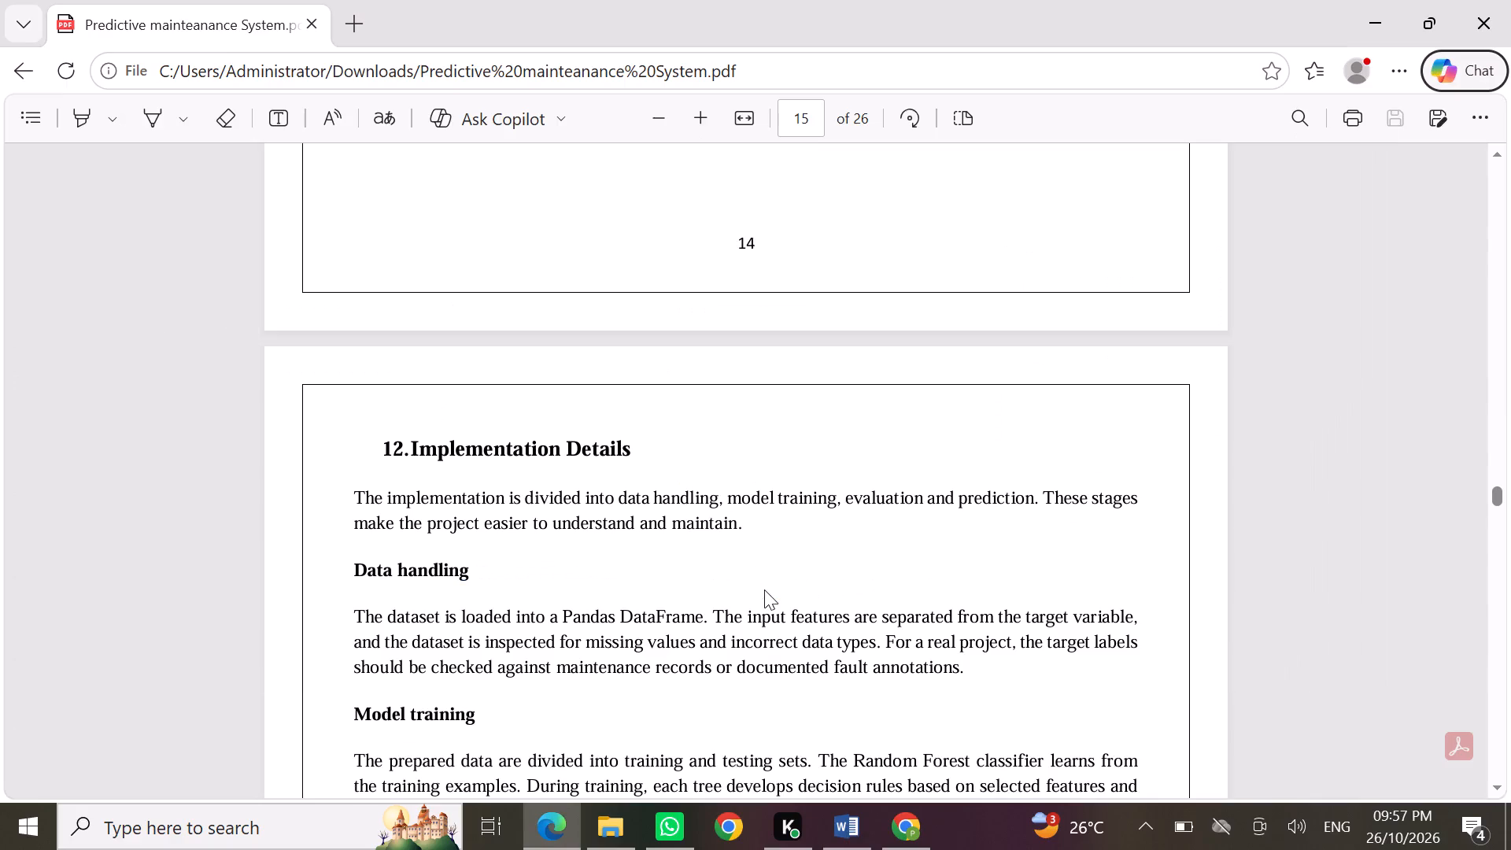
scroll(726, 634, "down", 4)
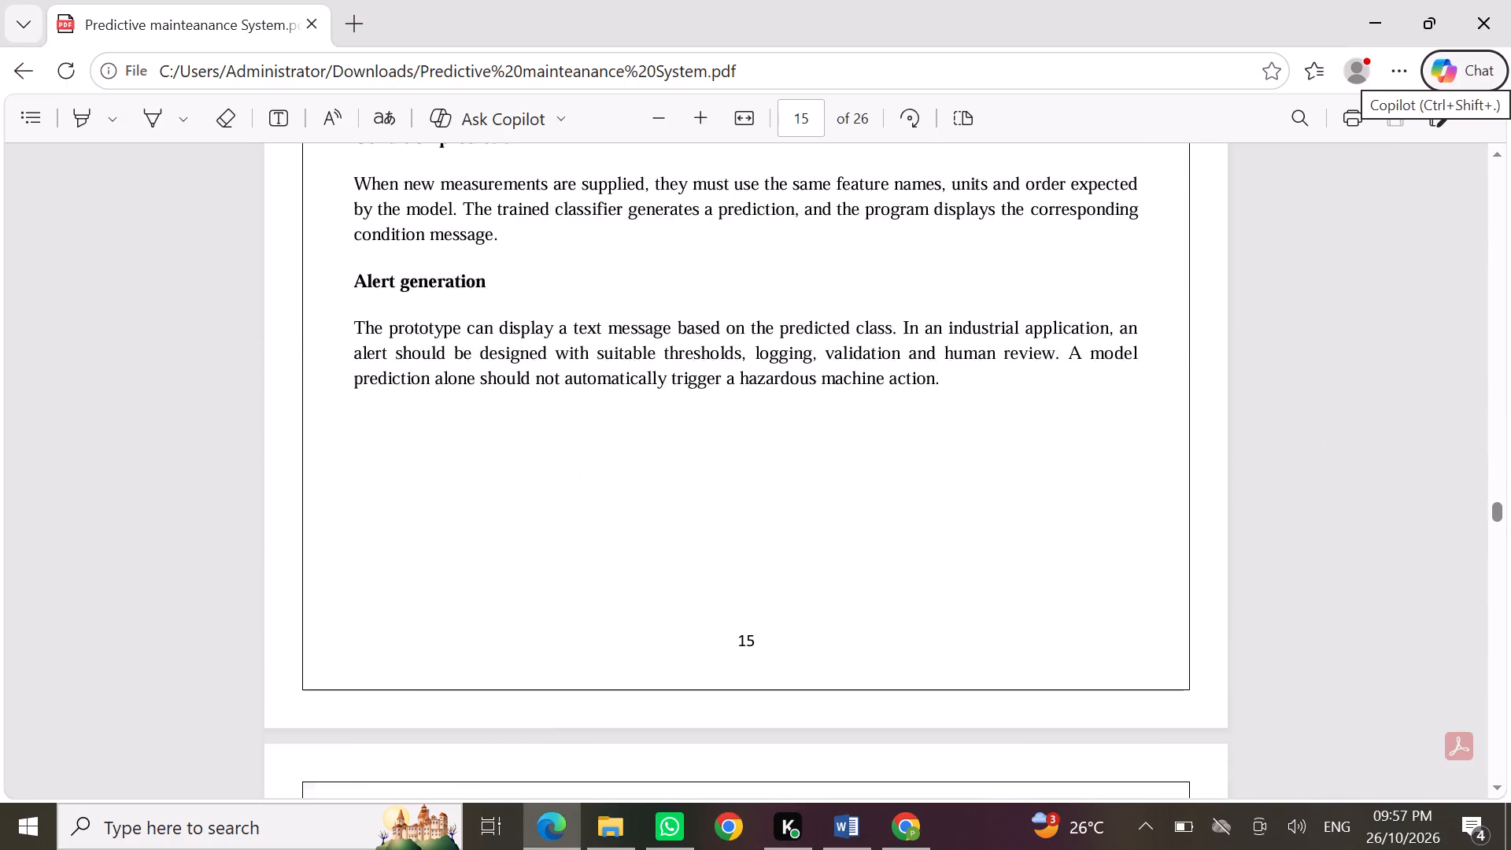
scroll(726, 634, "down", 5)
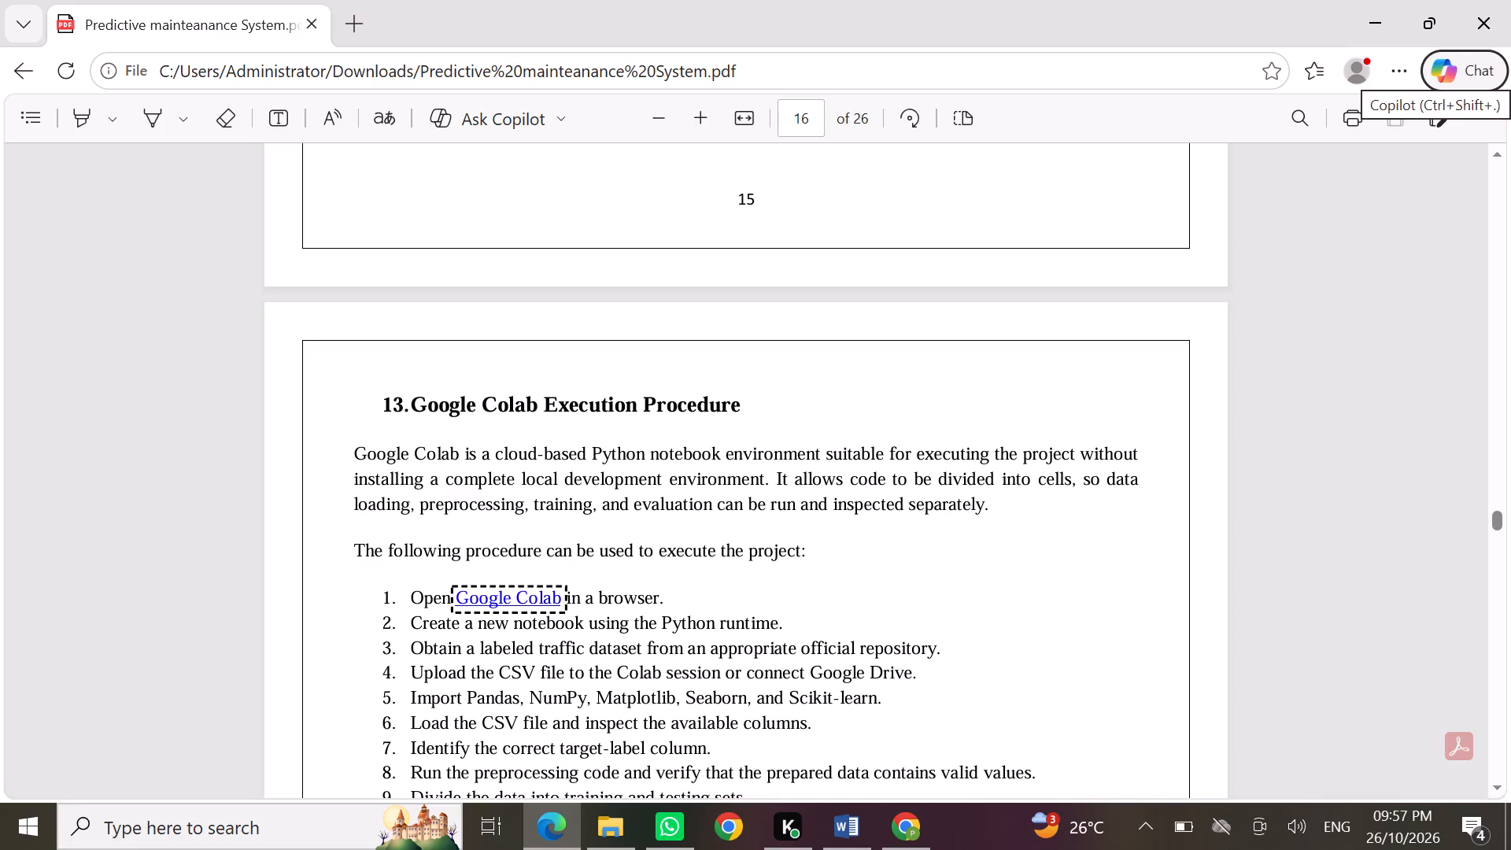
key("alt+Tab")
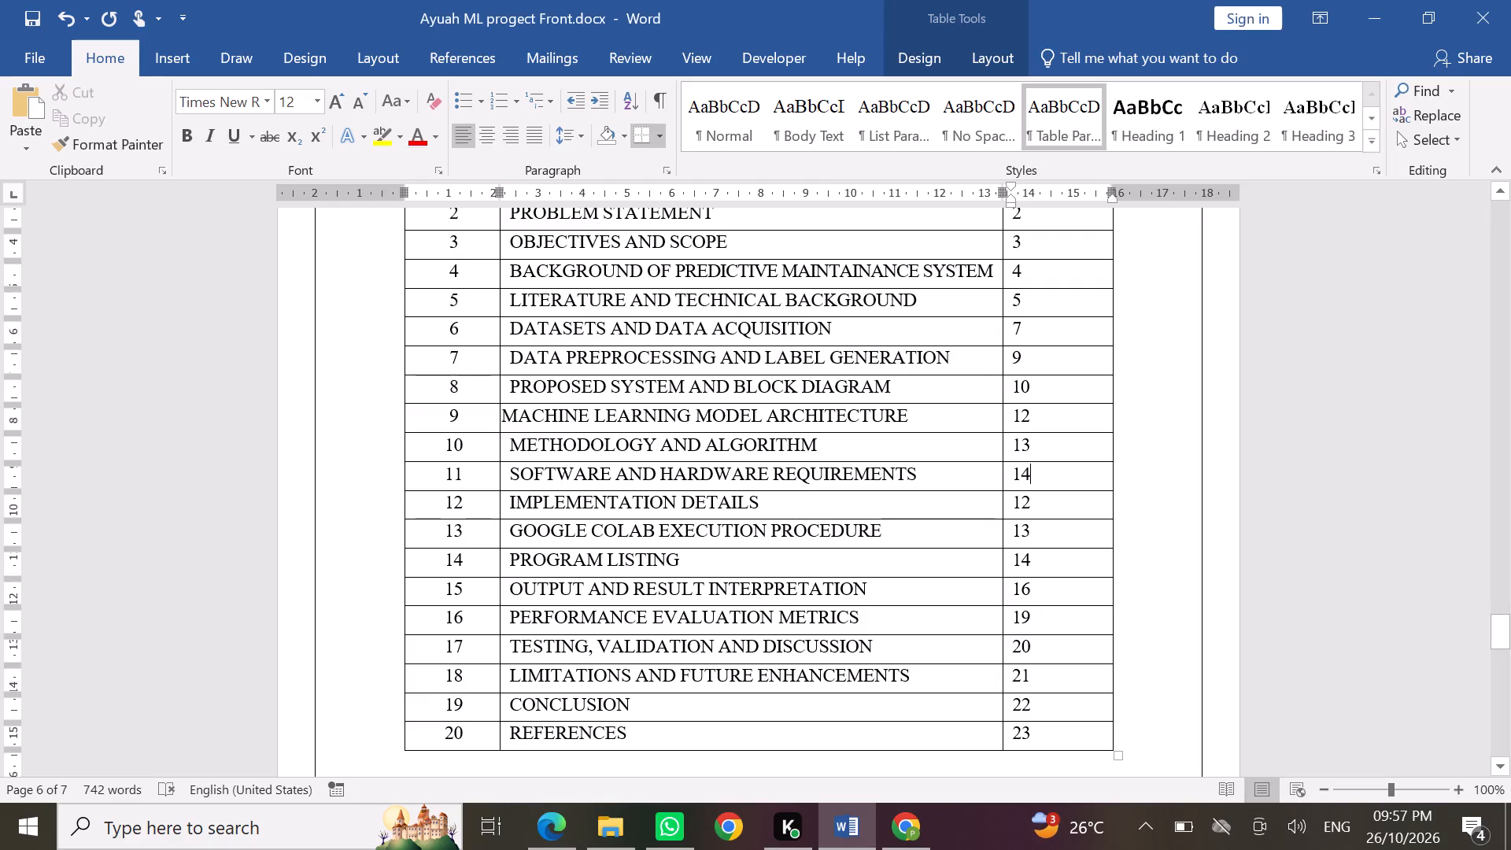
key("alt+Tab")
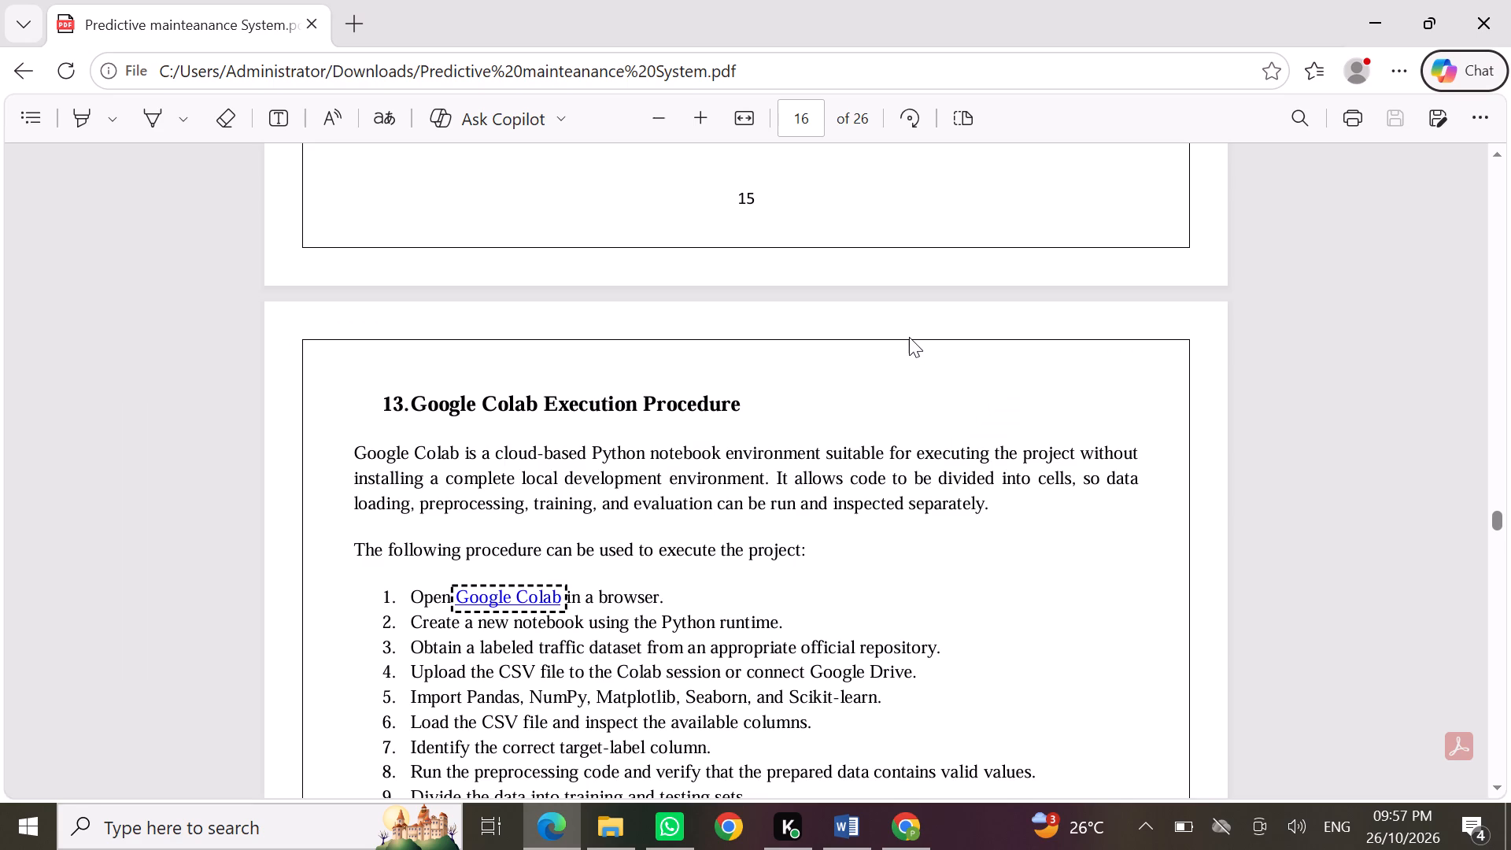
scroll(909, 337, "up", 9)
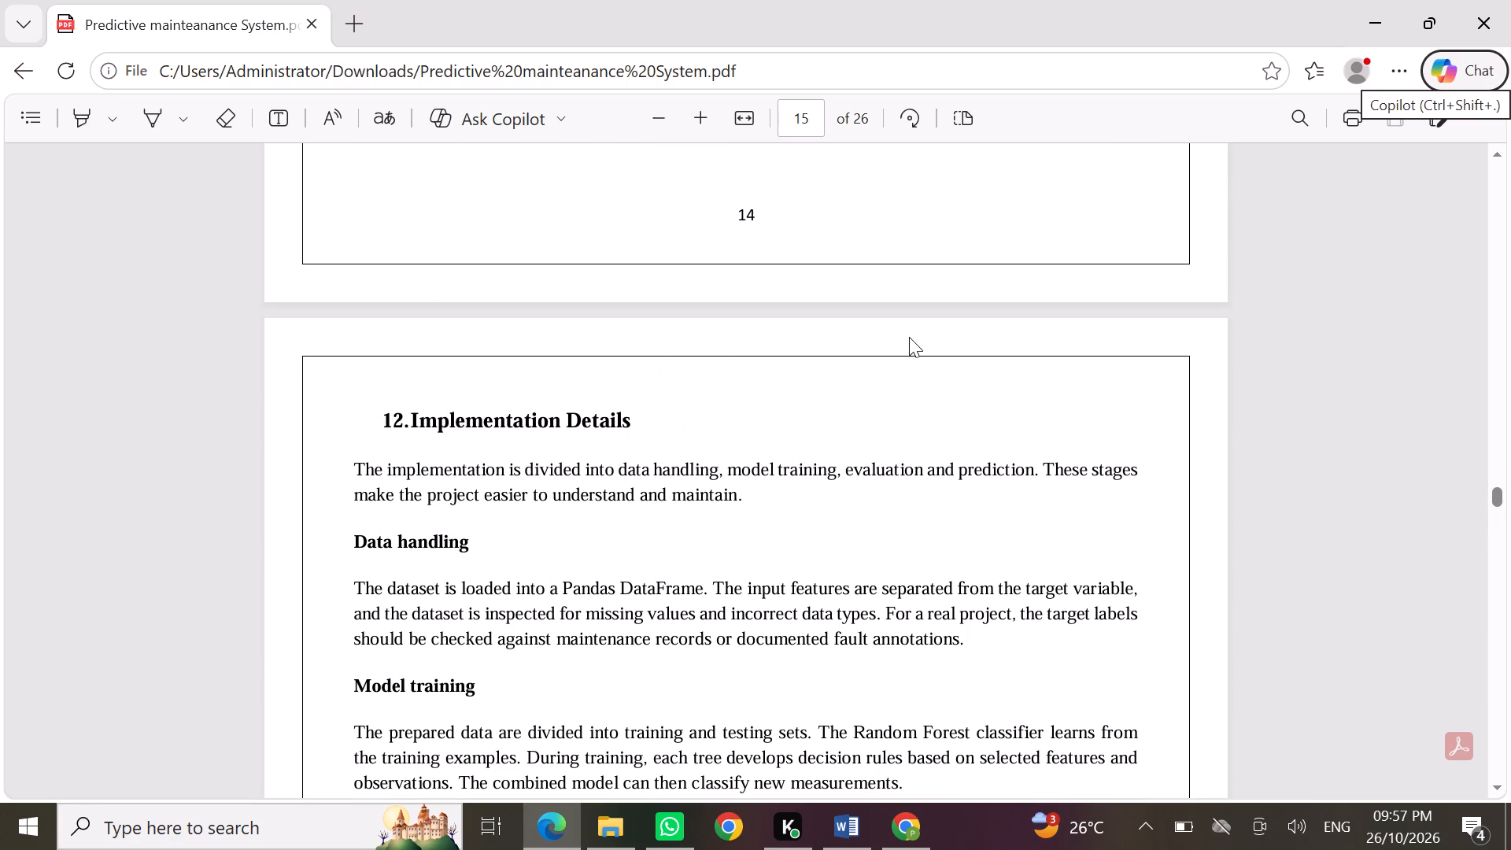
scroll(909, 337, "up", 1)
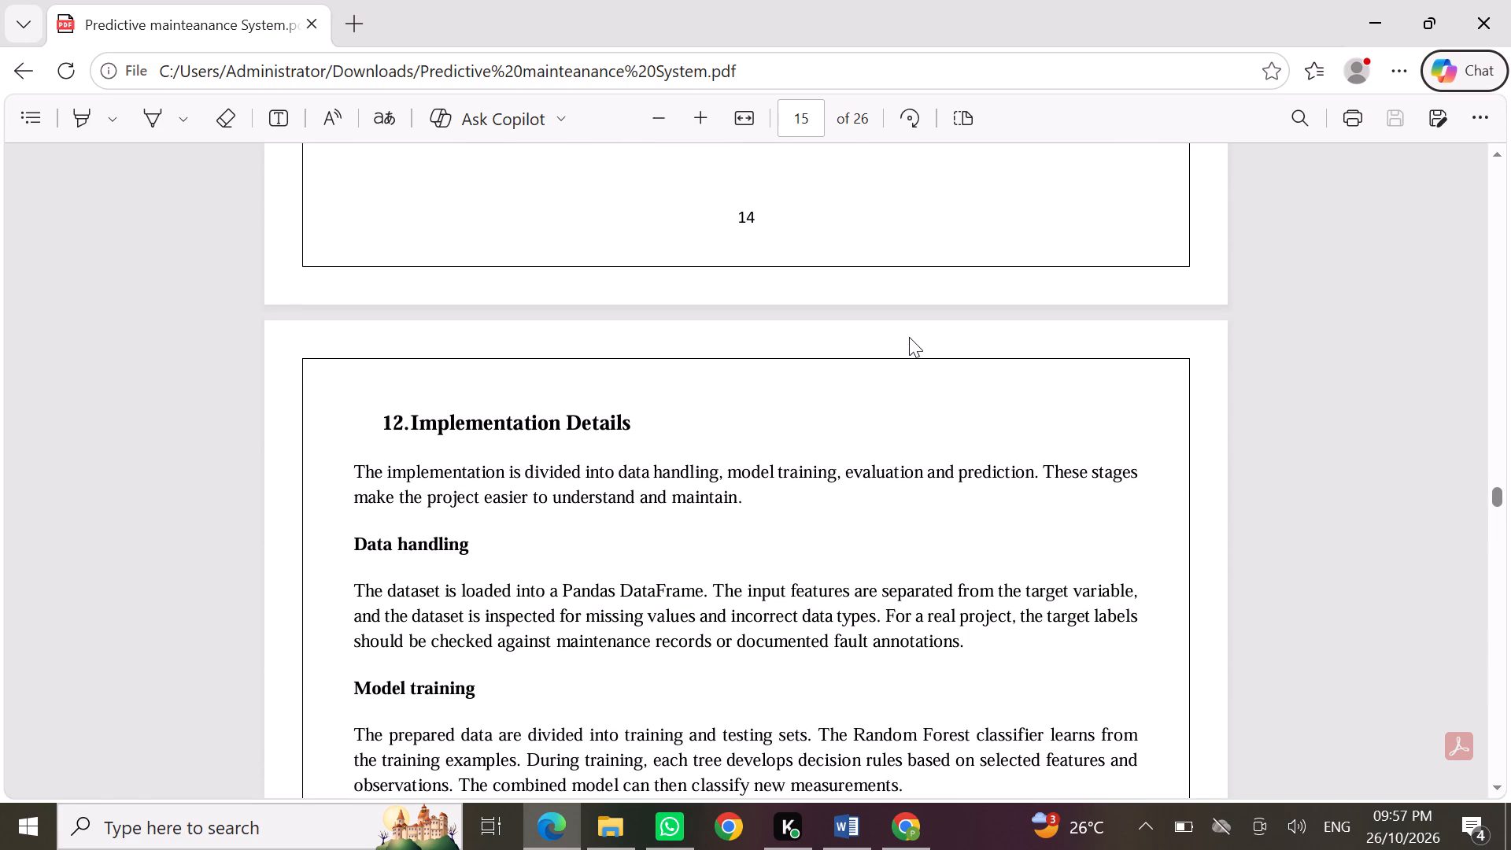
key("alt+Tab")
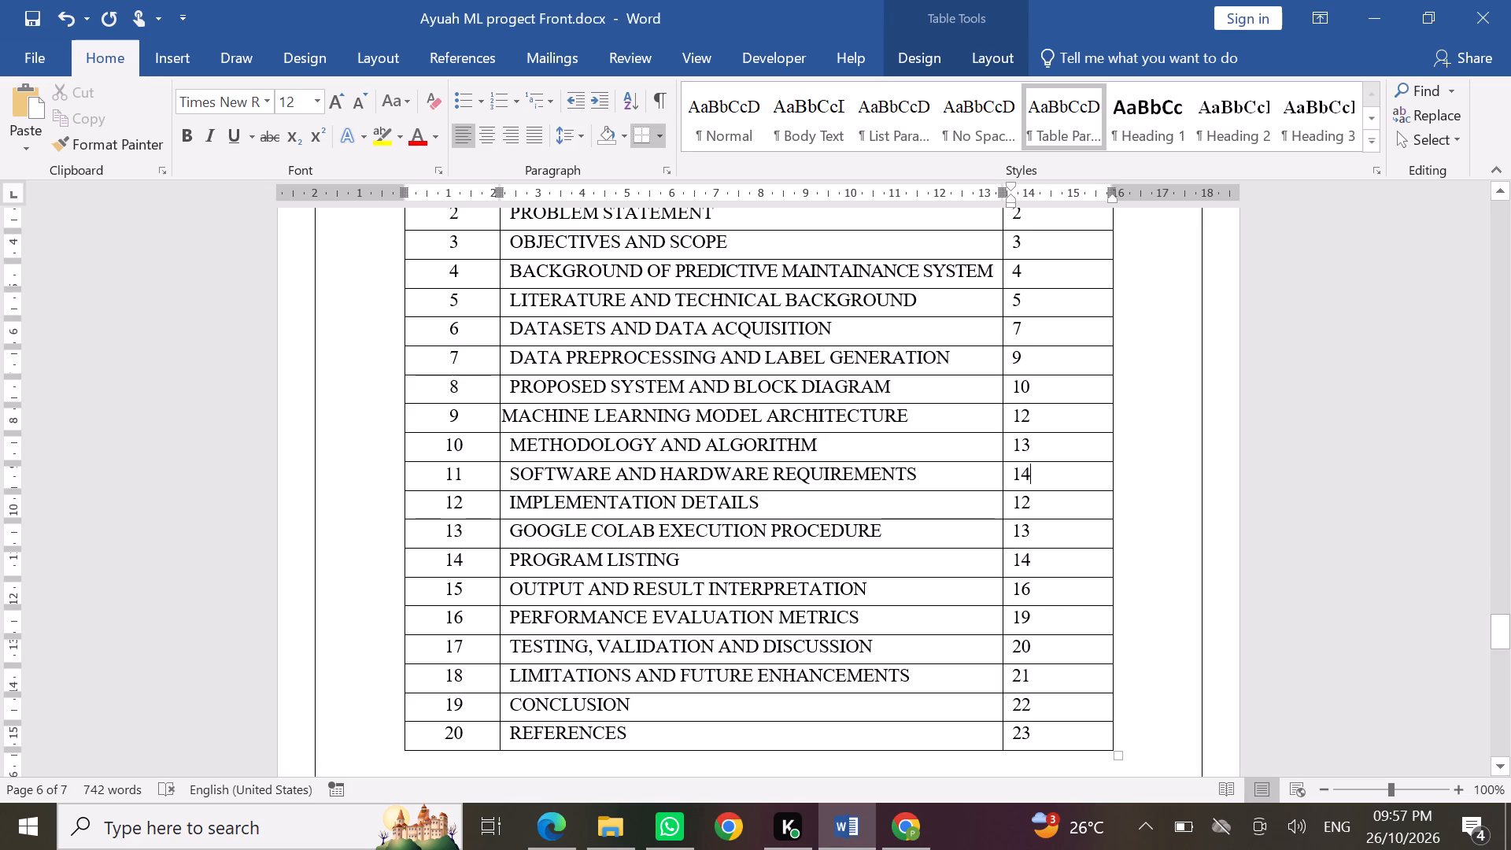
left_click(1047, 504)
key("BackSpace")
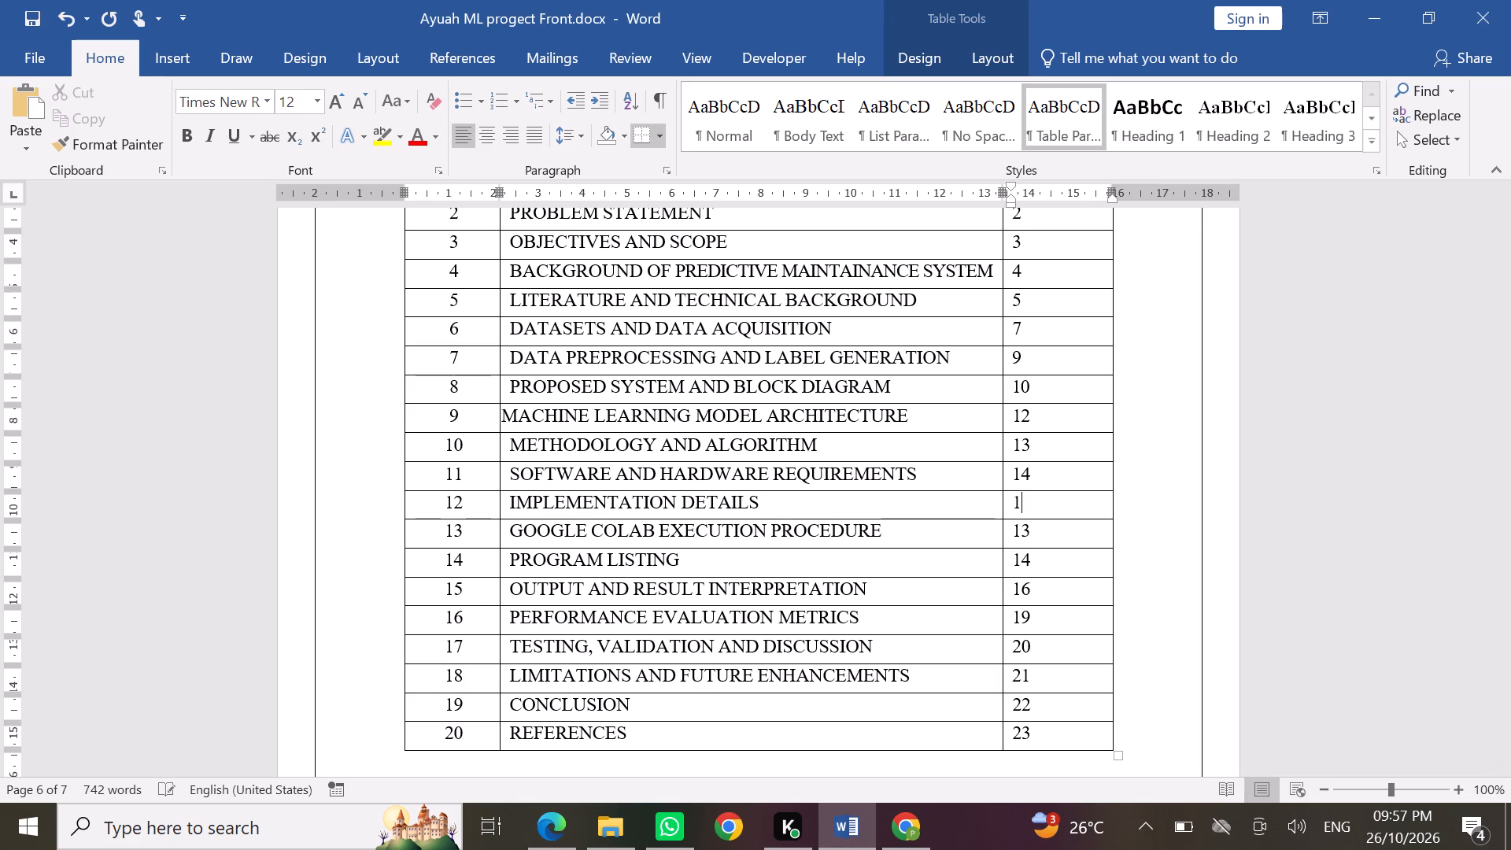
key("5")
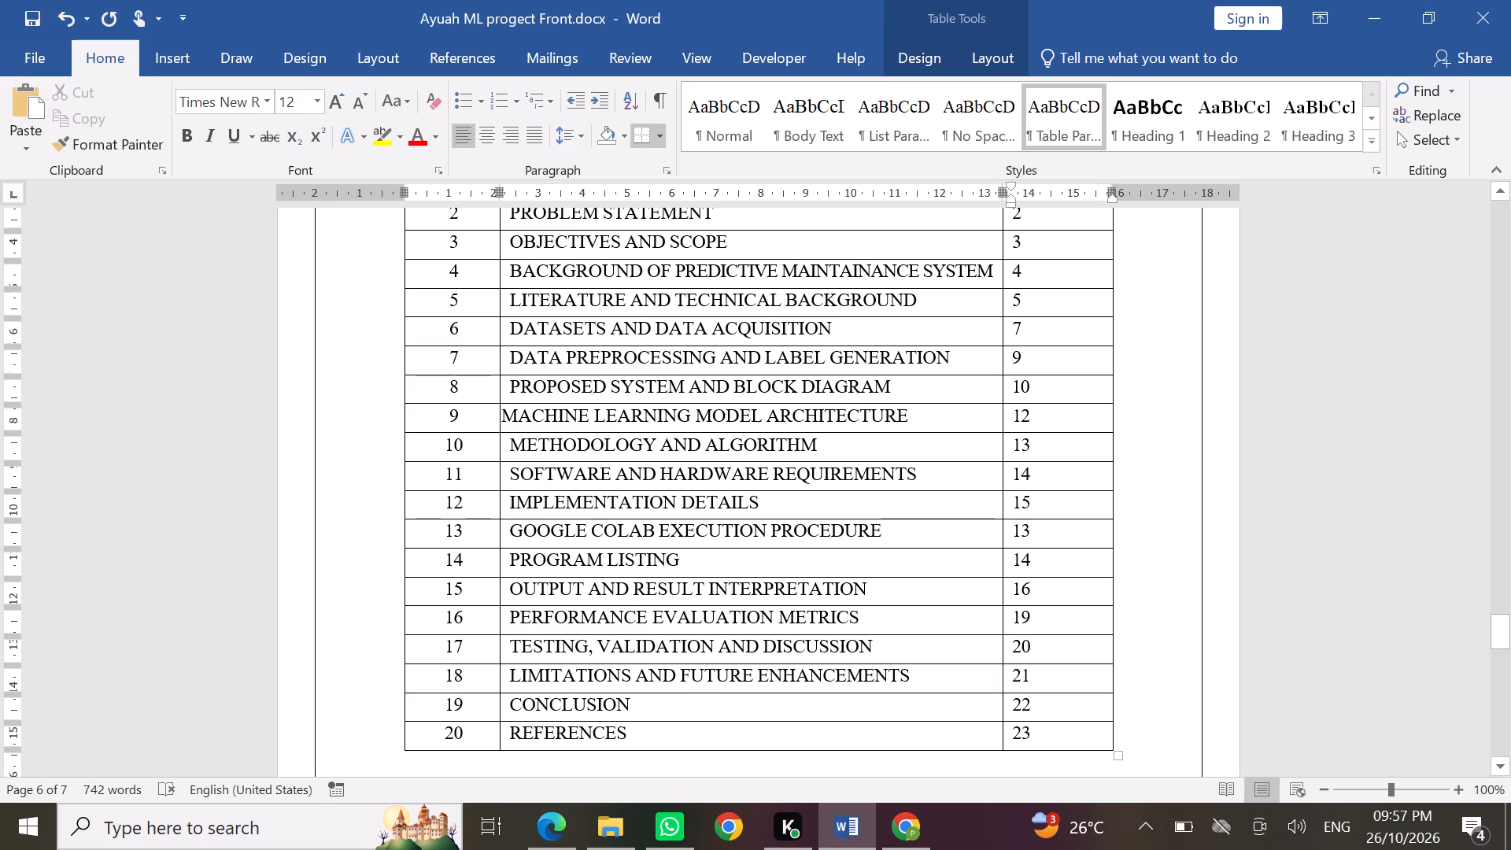
Locate the Google Colab Execution Procedure section in the PDF and set row 13's page number to 16 in the Word index table.
key("alt+Tab")
scroll(880, 633, "down", 3)
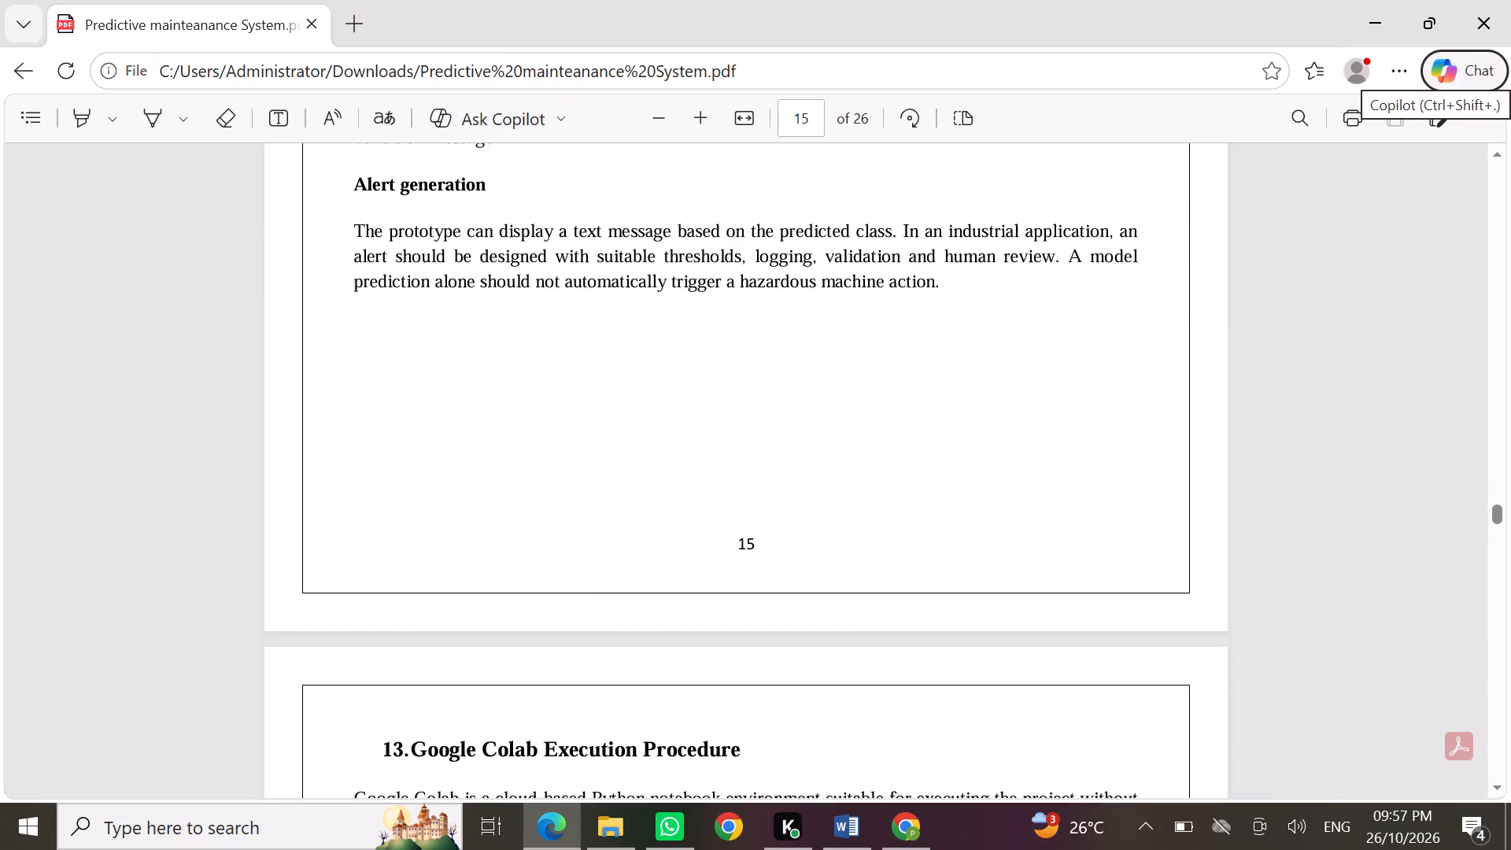
scroll(880, 633, "down", 5)
key("alt+Tab")
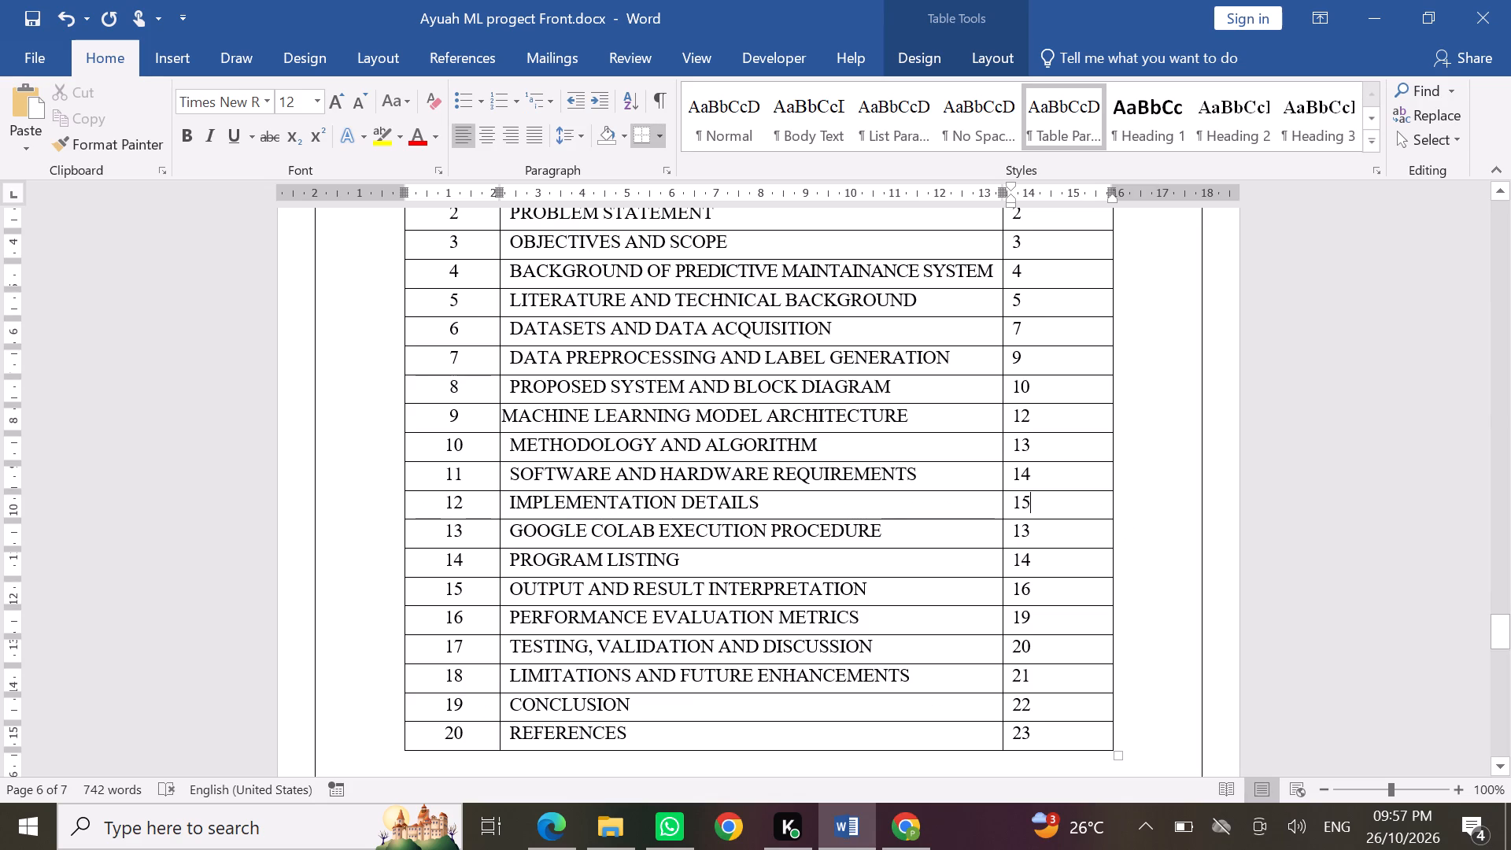
left_click(1044, 532)
key("BackSpace")
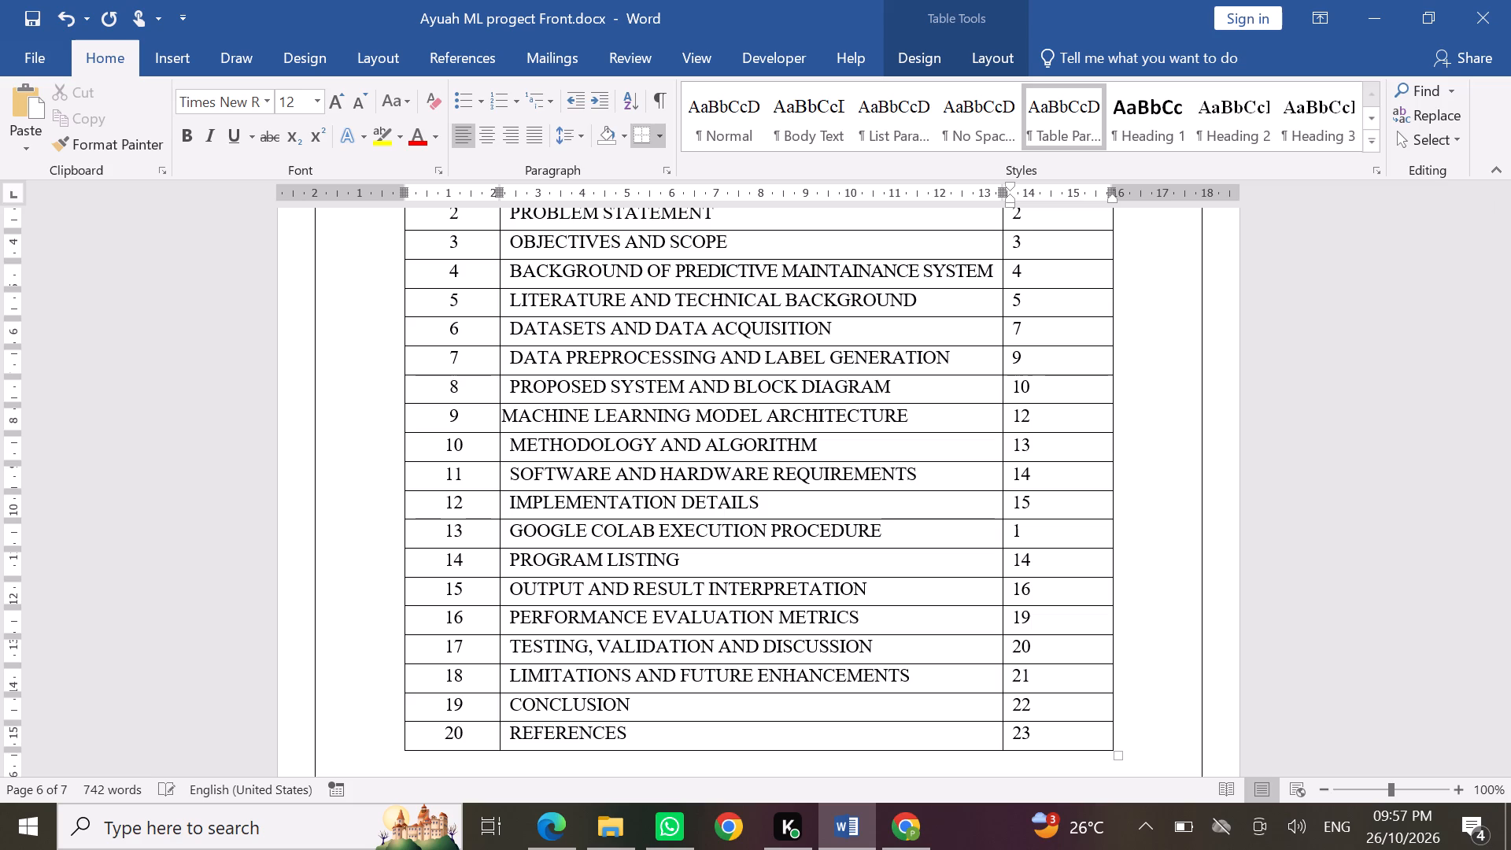
key("alt+Tab")
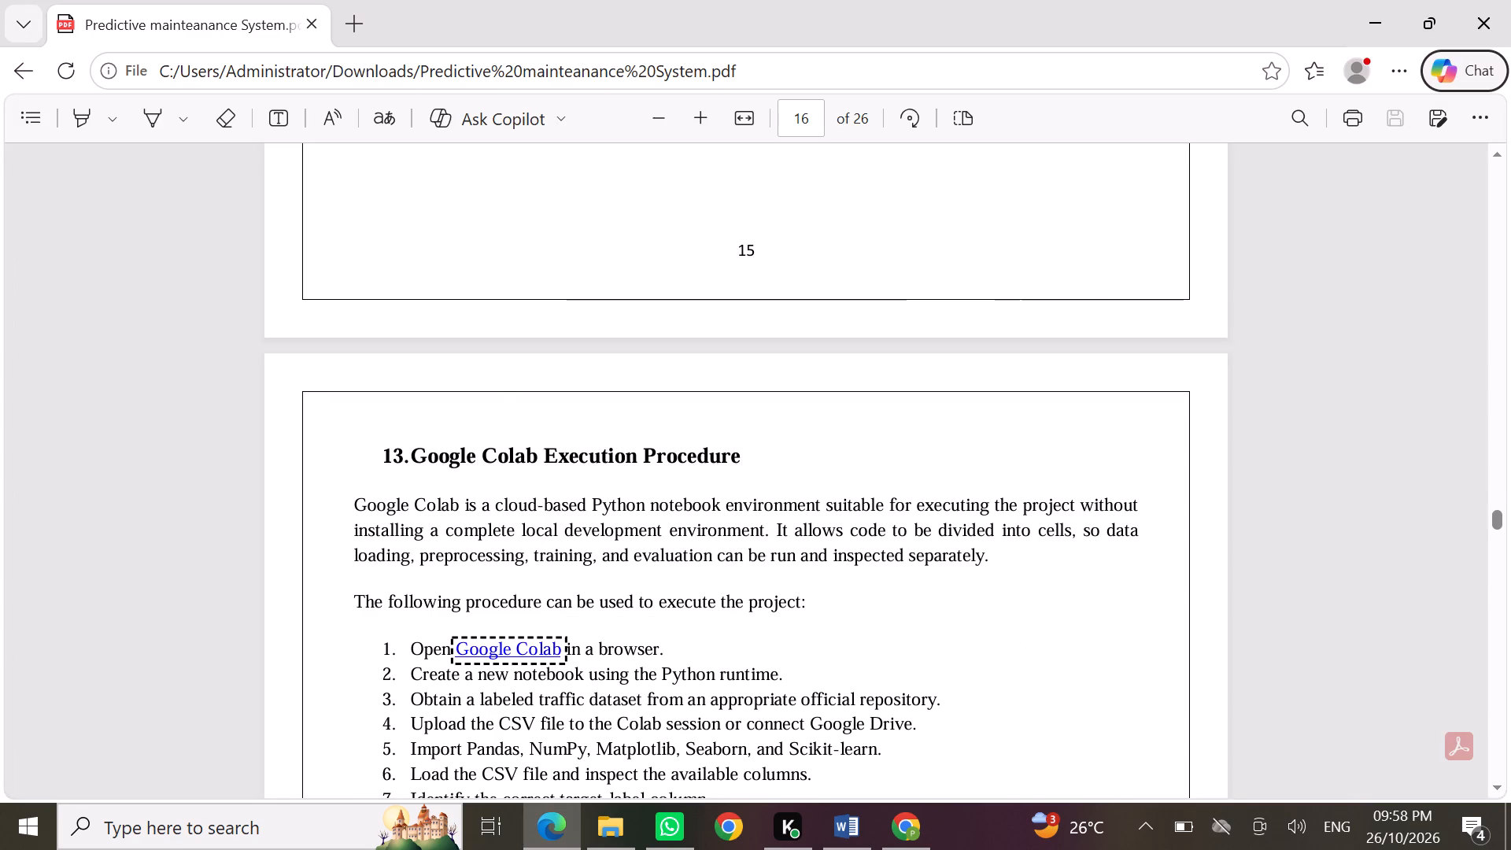
scroll(958, 546, "down", 1)
key("alt+Tab")
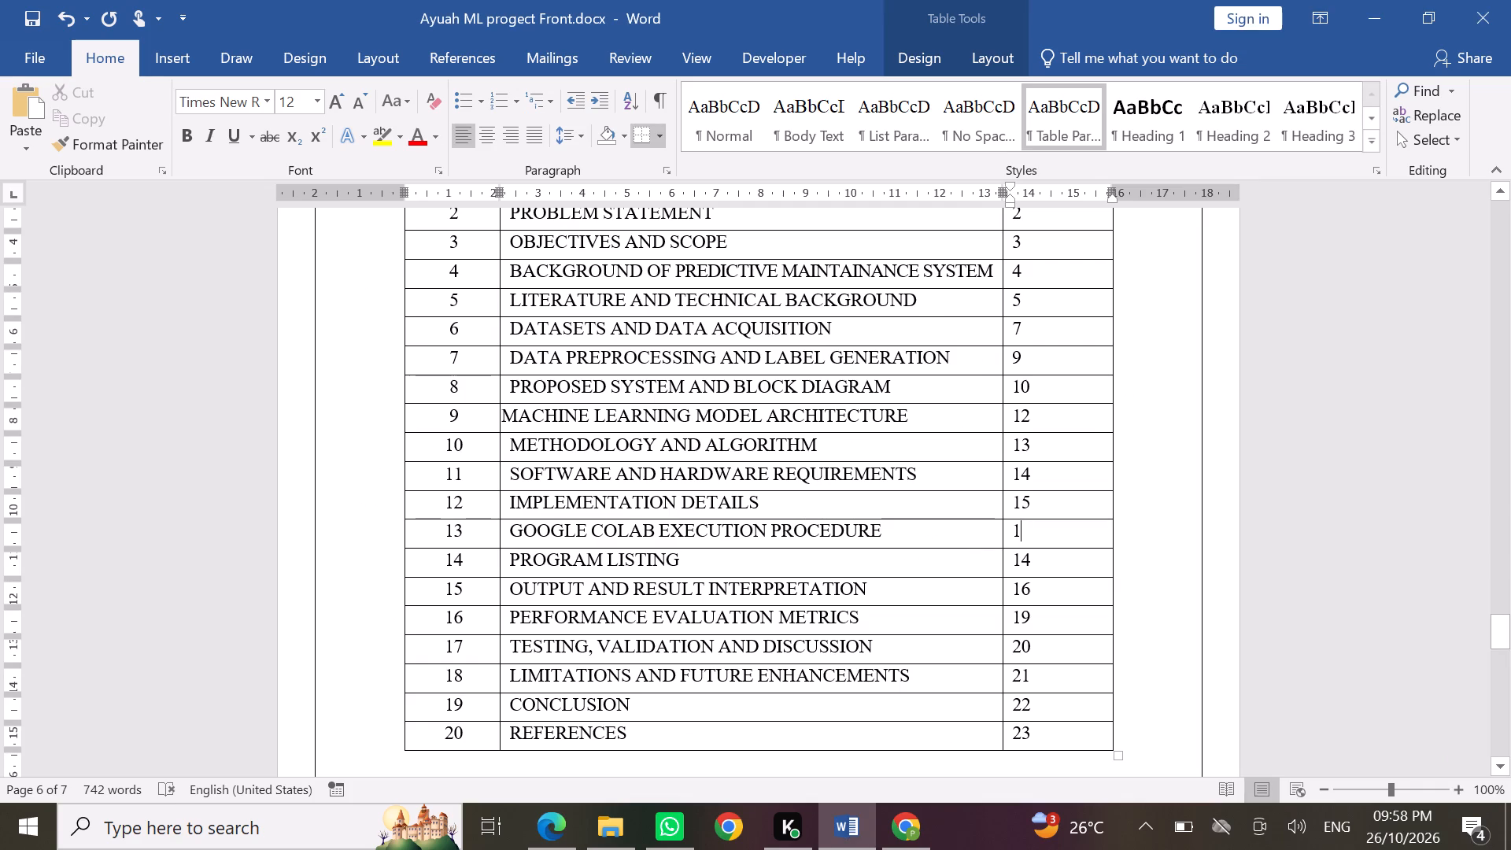
key("6")
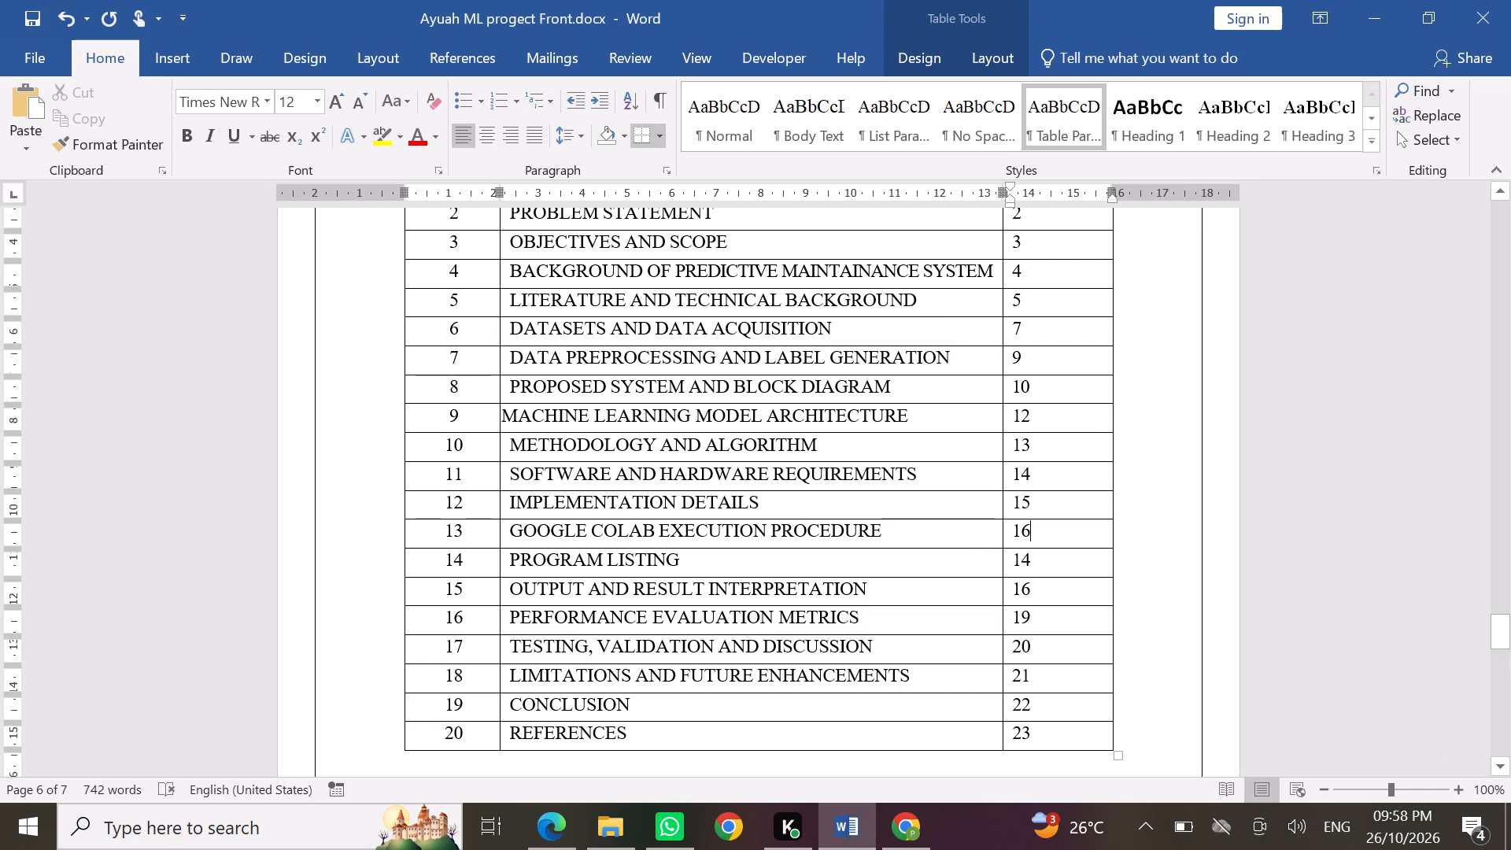
Locate the Program Listing section in the PDF and set row 14's page number to 17 in the Word index table.
left_click(939, 573)
key("alt+Tab")
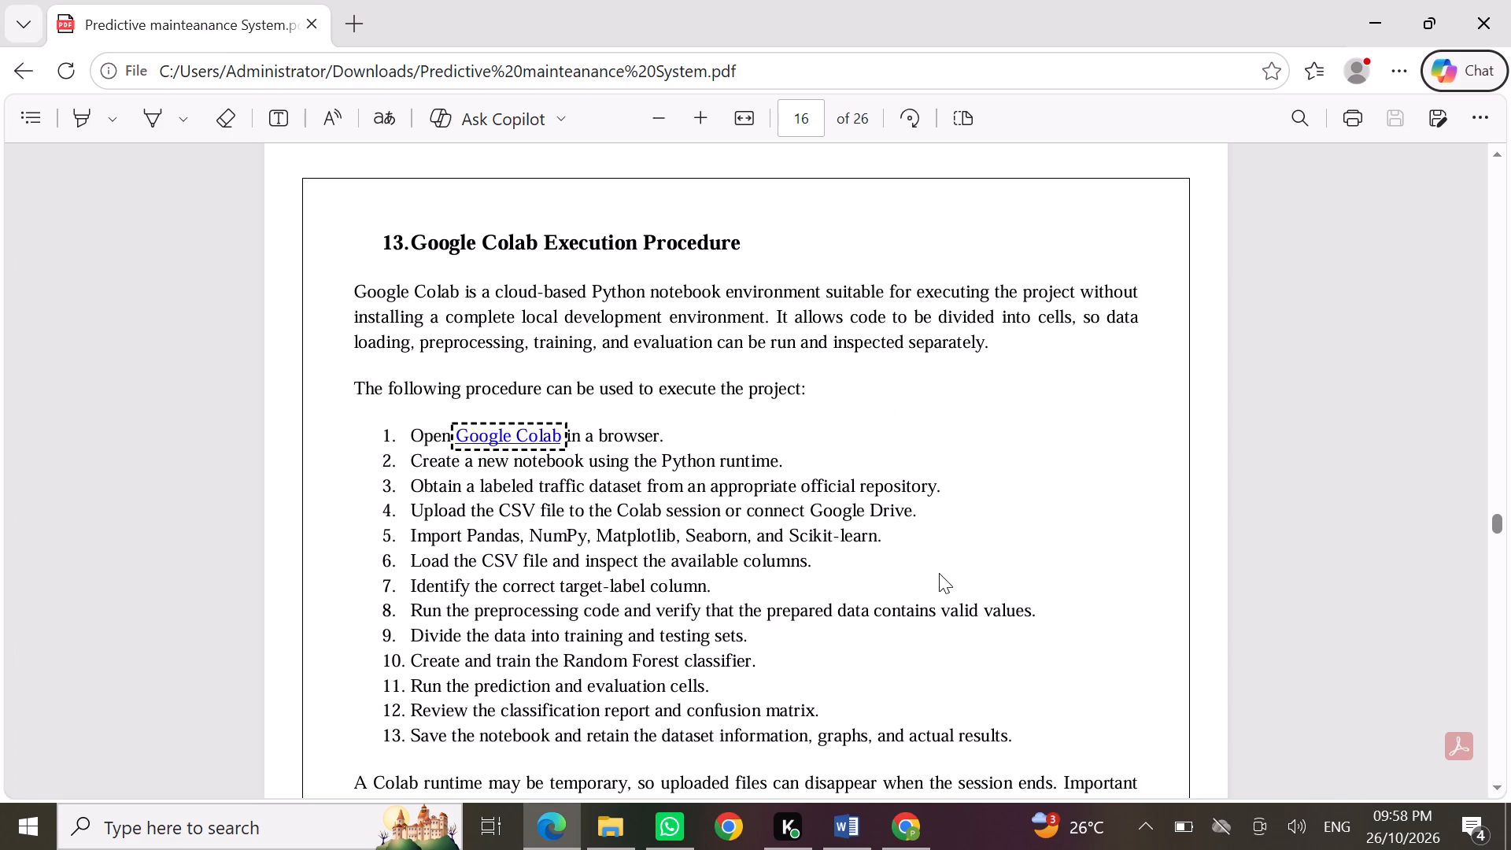
scroll(836, 575, "down", 5)
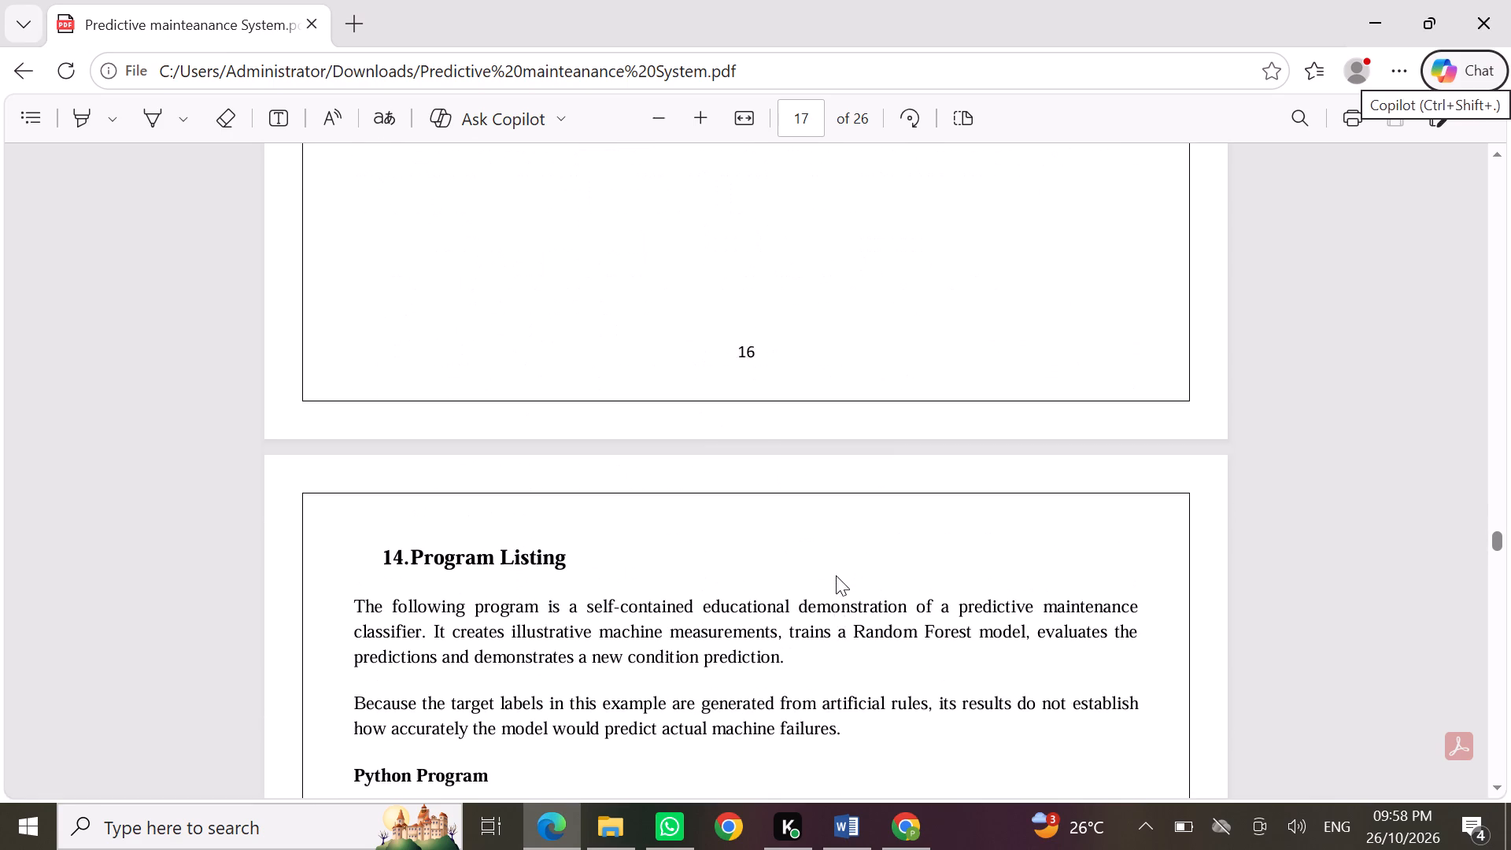
scroll(836, 575, "down", 2)
key("alt+Tab")
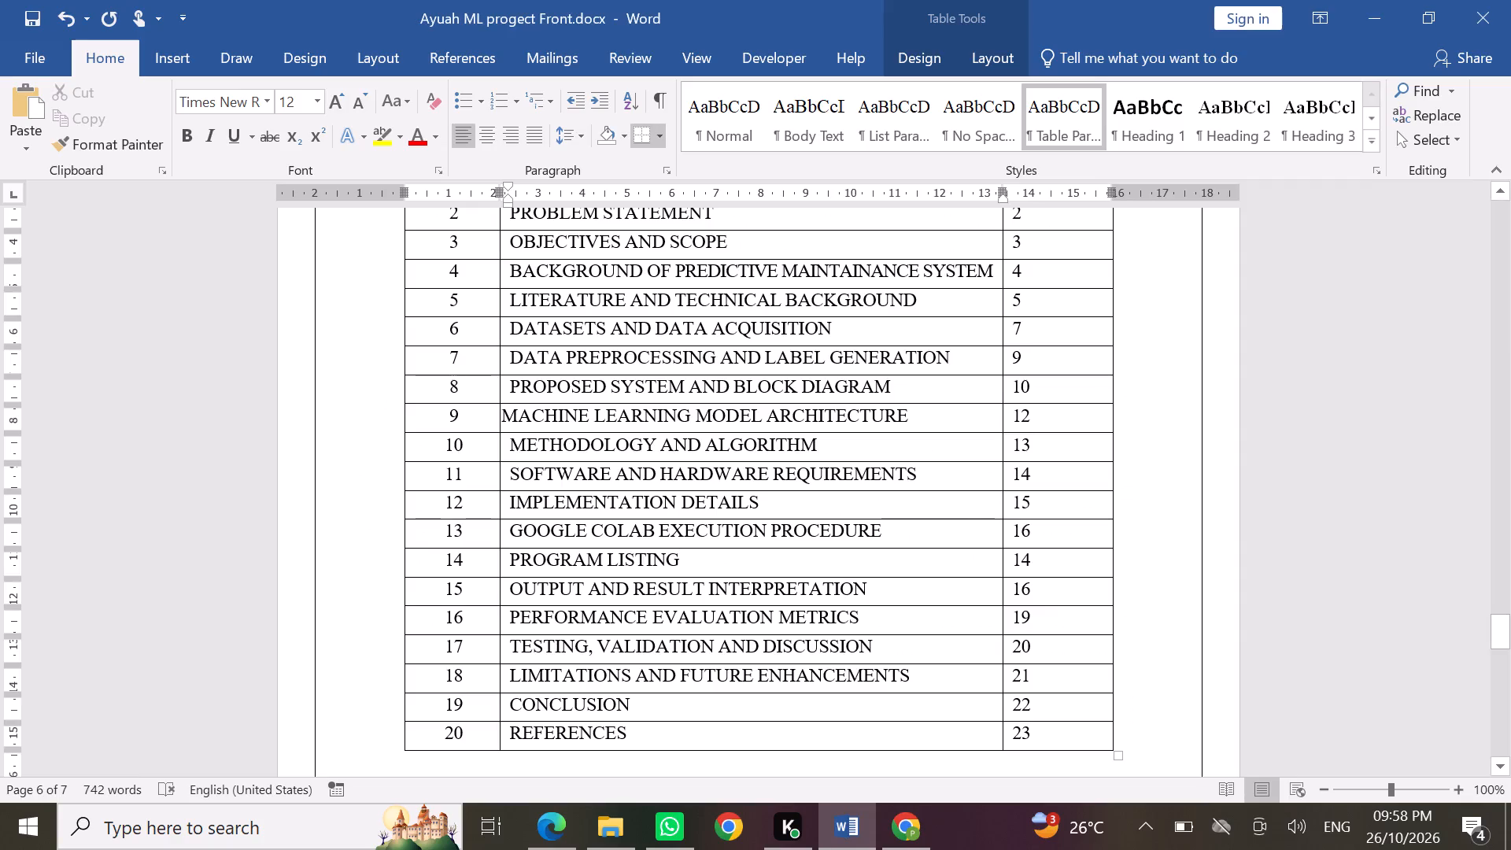
key("alt+Tab")
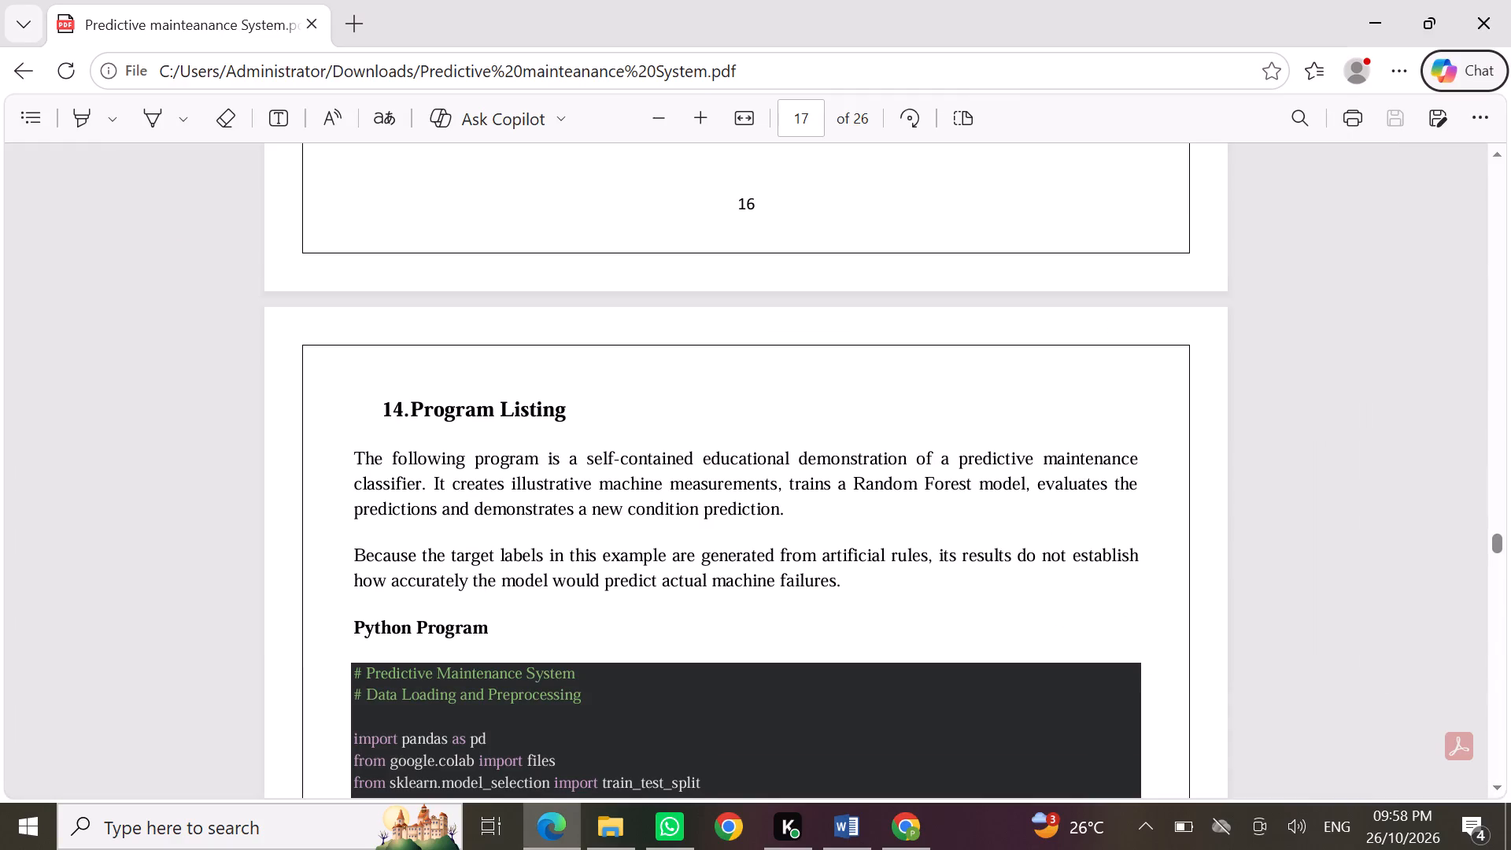
scroll(793, 559, "down", 1)
key("alt+Tab")
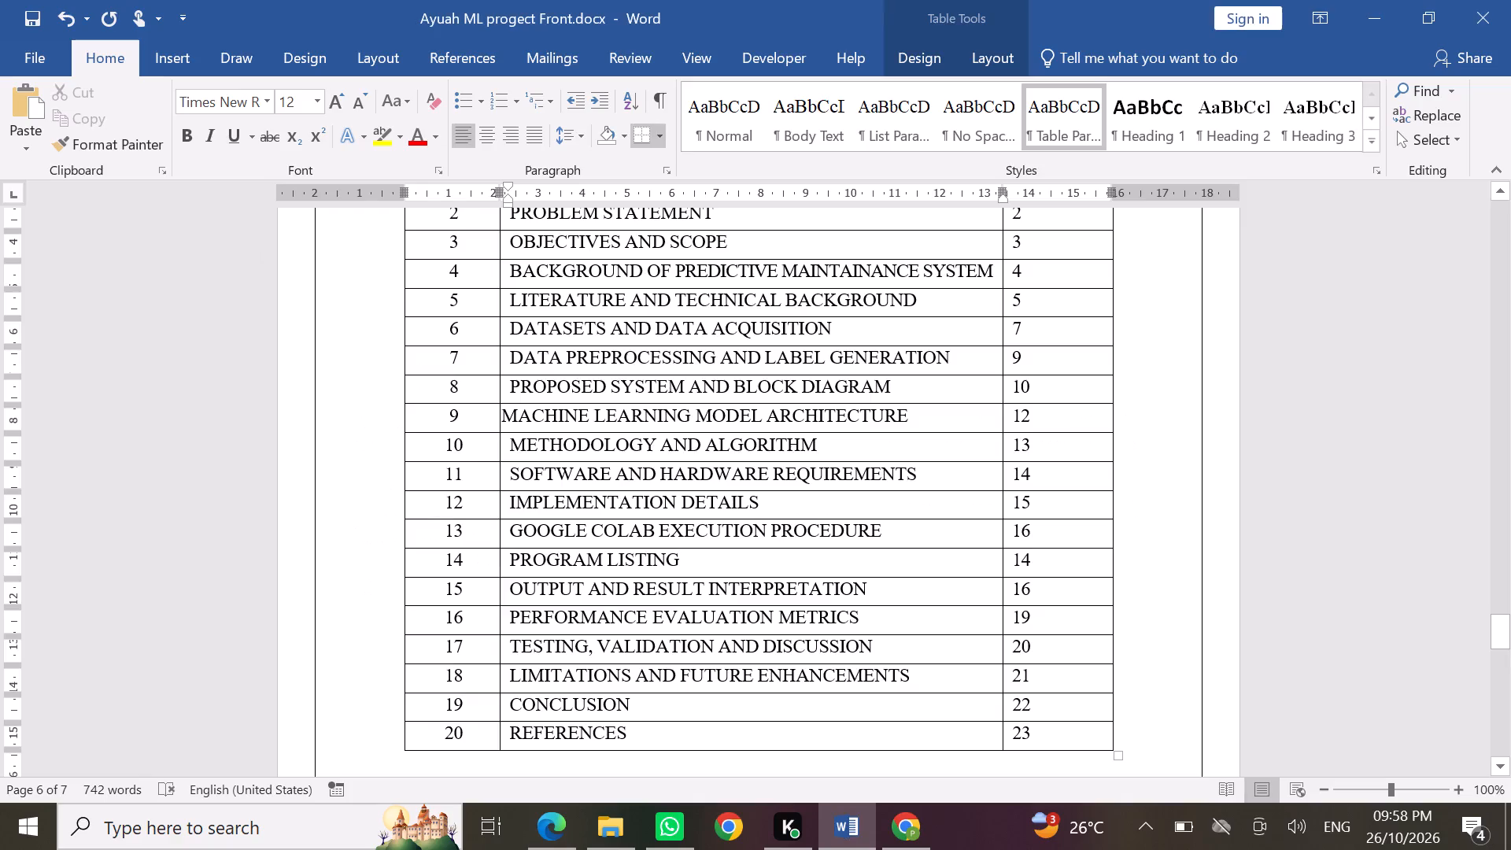
left_click(1044, 564)
key("BackSpace")
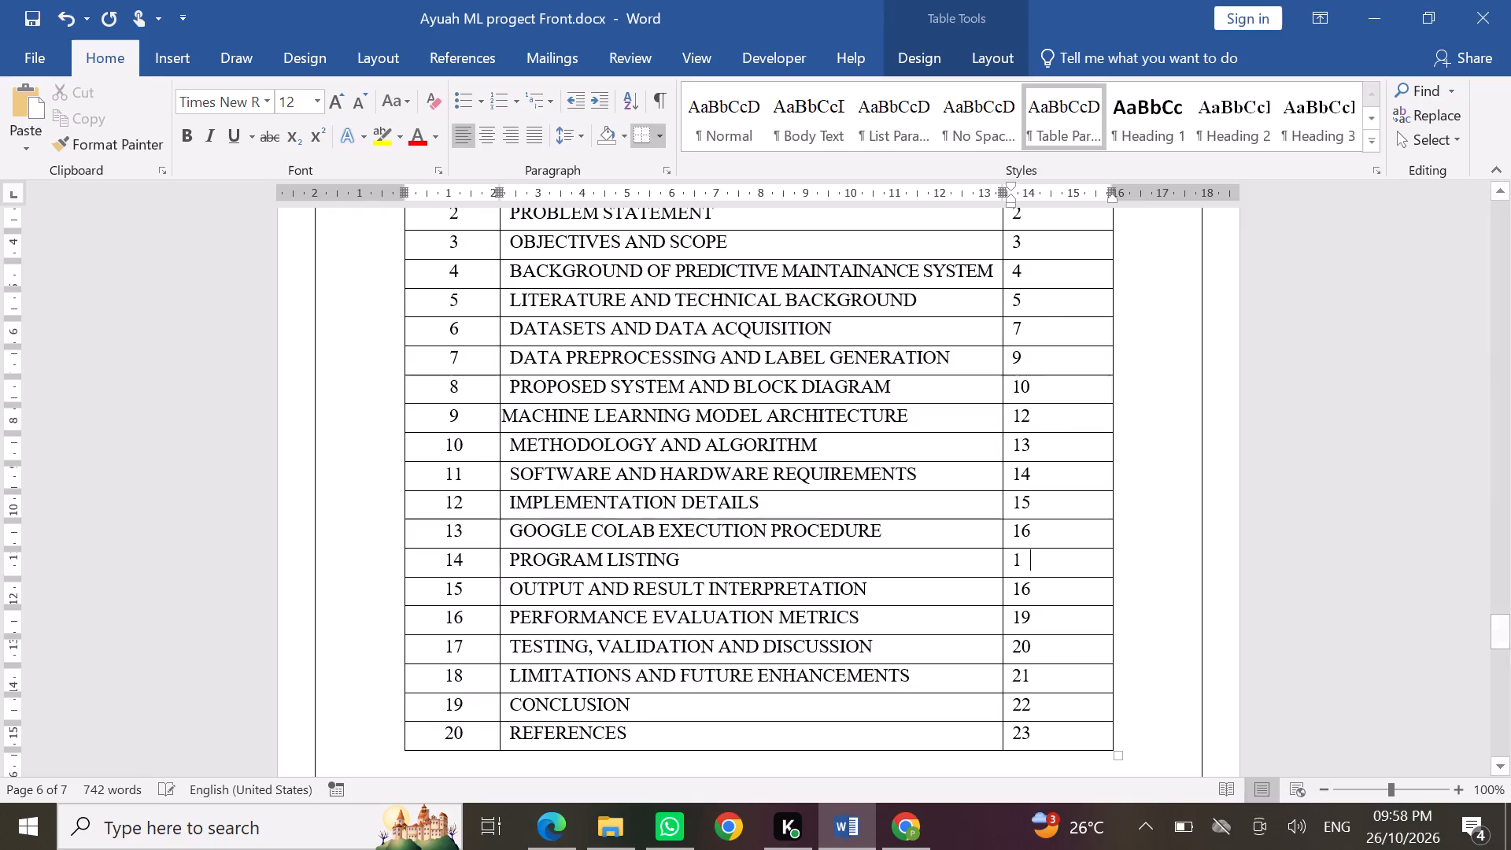
type("17")
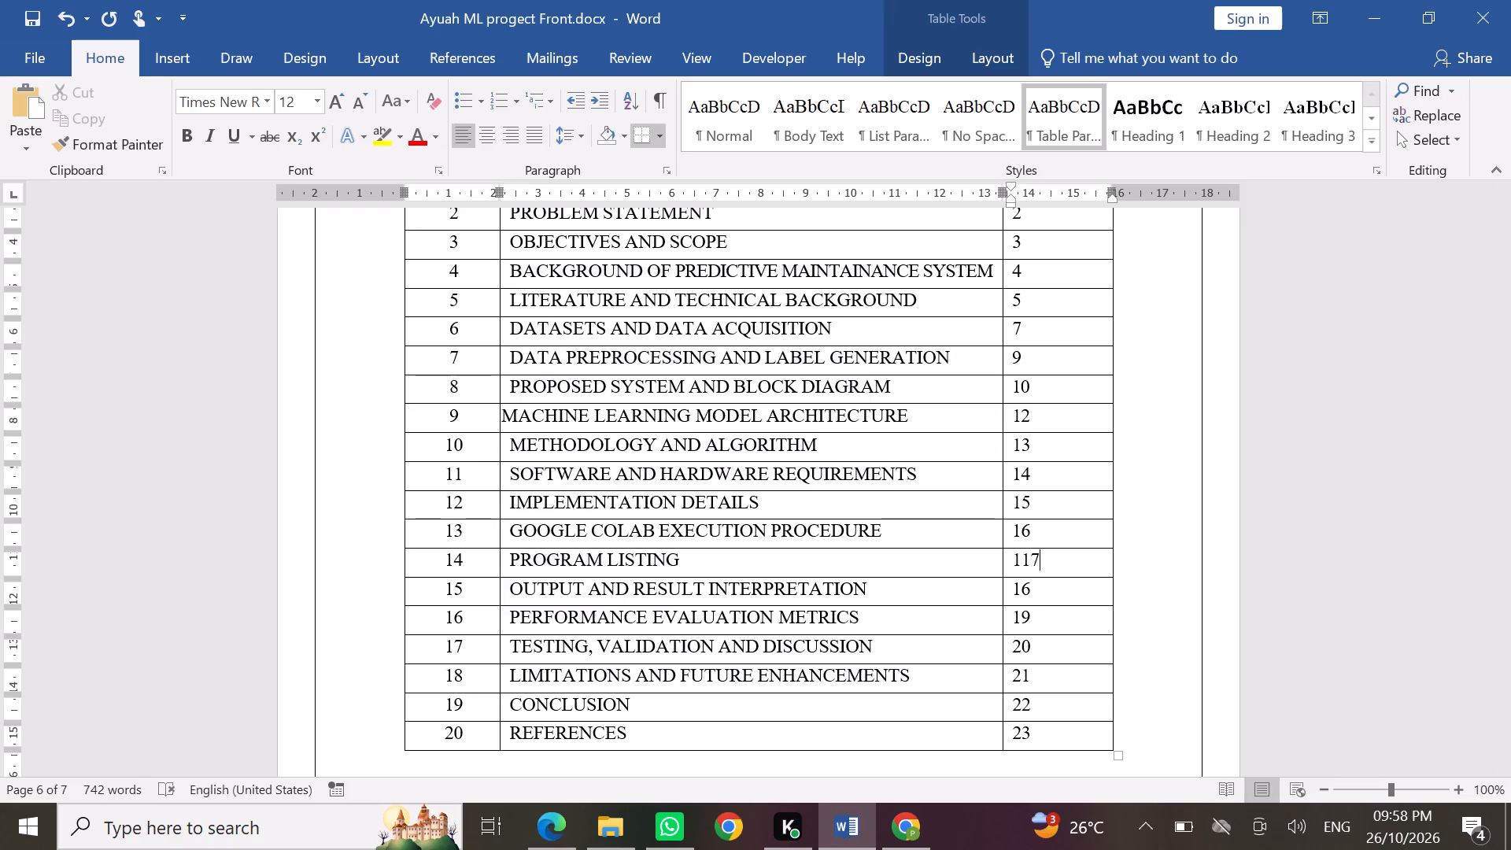
key("Left")
key("BackSpace")
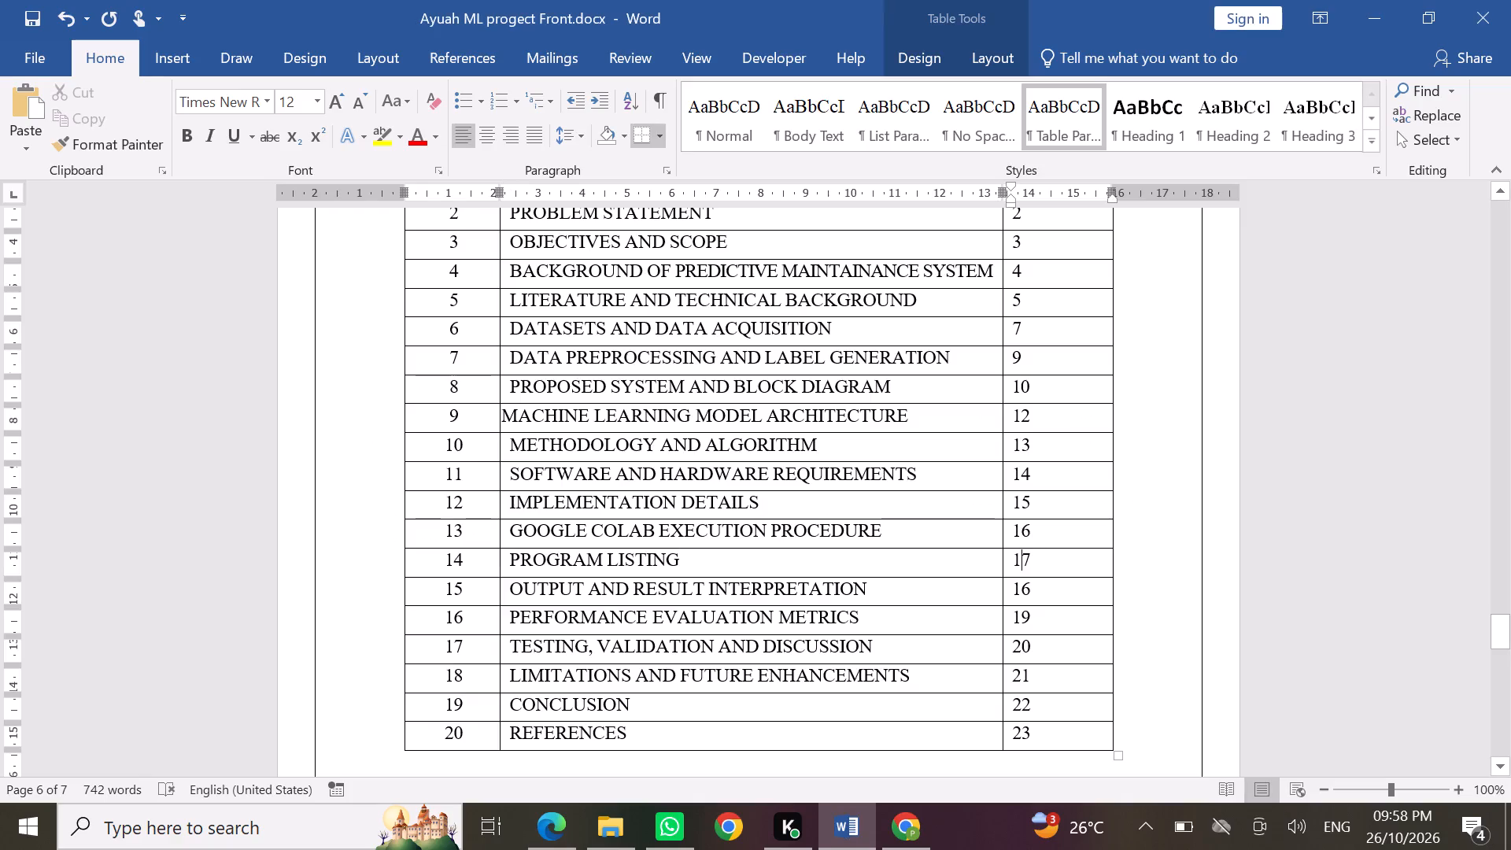
Locate the Output and Result Interpretation section in the PDF and set row 15's page number to 20 in the Word index table.
left_click(926, 580)
key("alt+Tab")
scroll(862, 597, "down", 2)
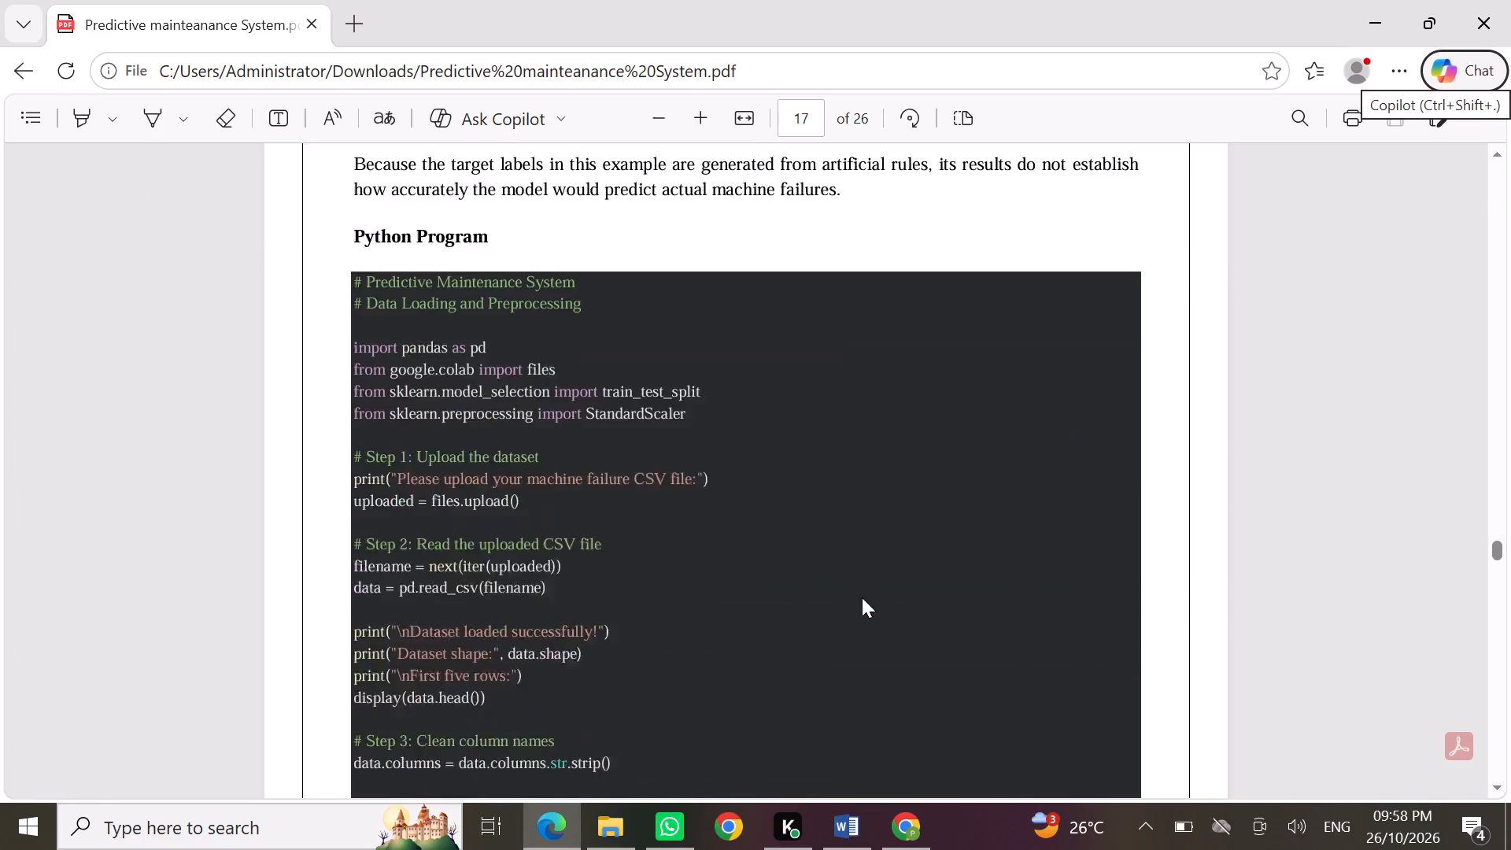
scroll(862, 597, "down", 10)
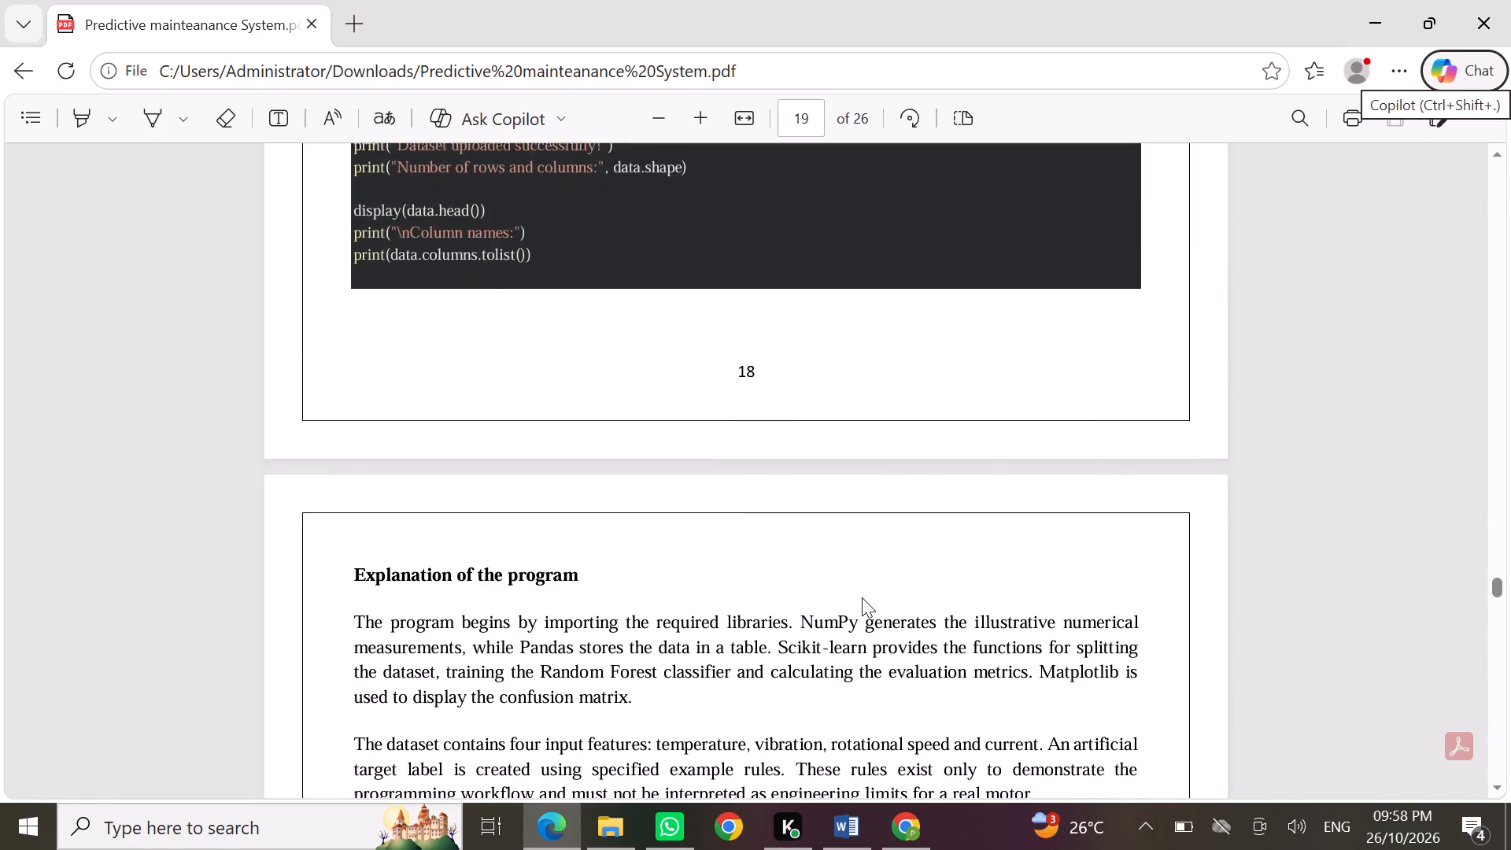
scroll(862, 597, "down", 10)
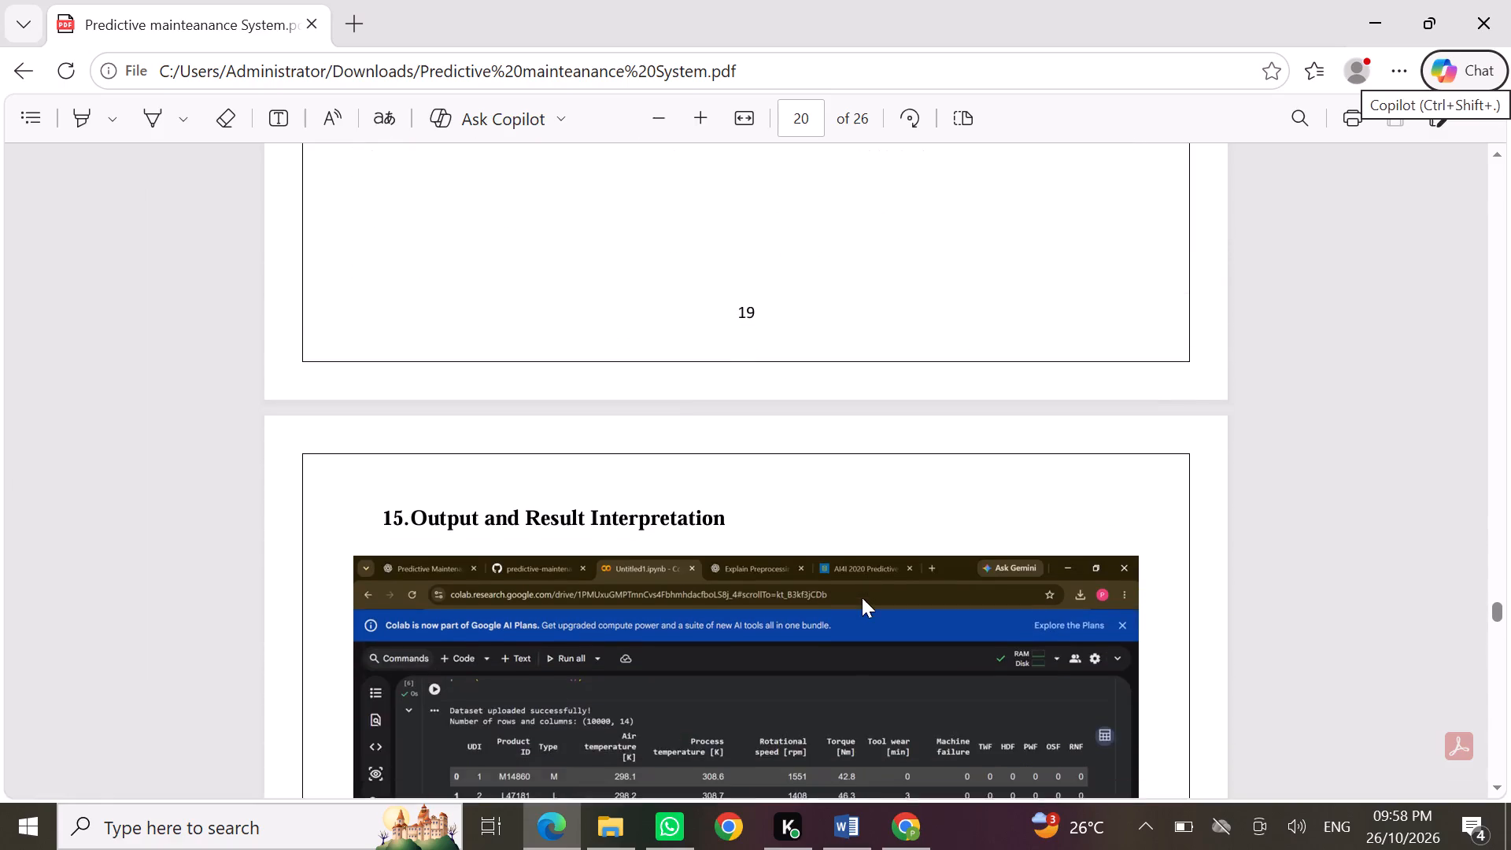
scroll(862, 597, "down", 2)
key("alt+Tab")
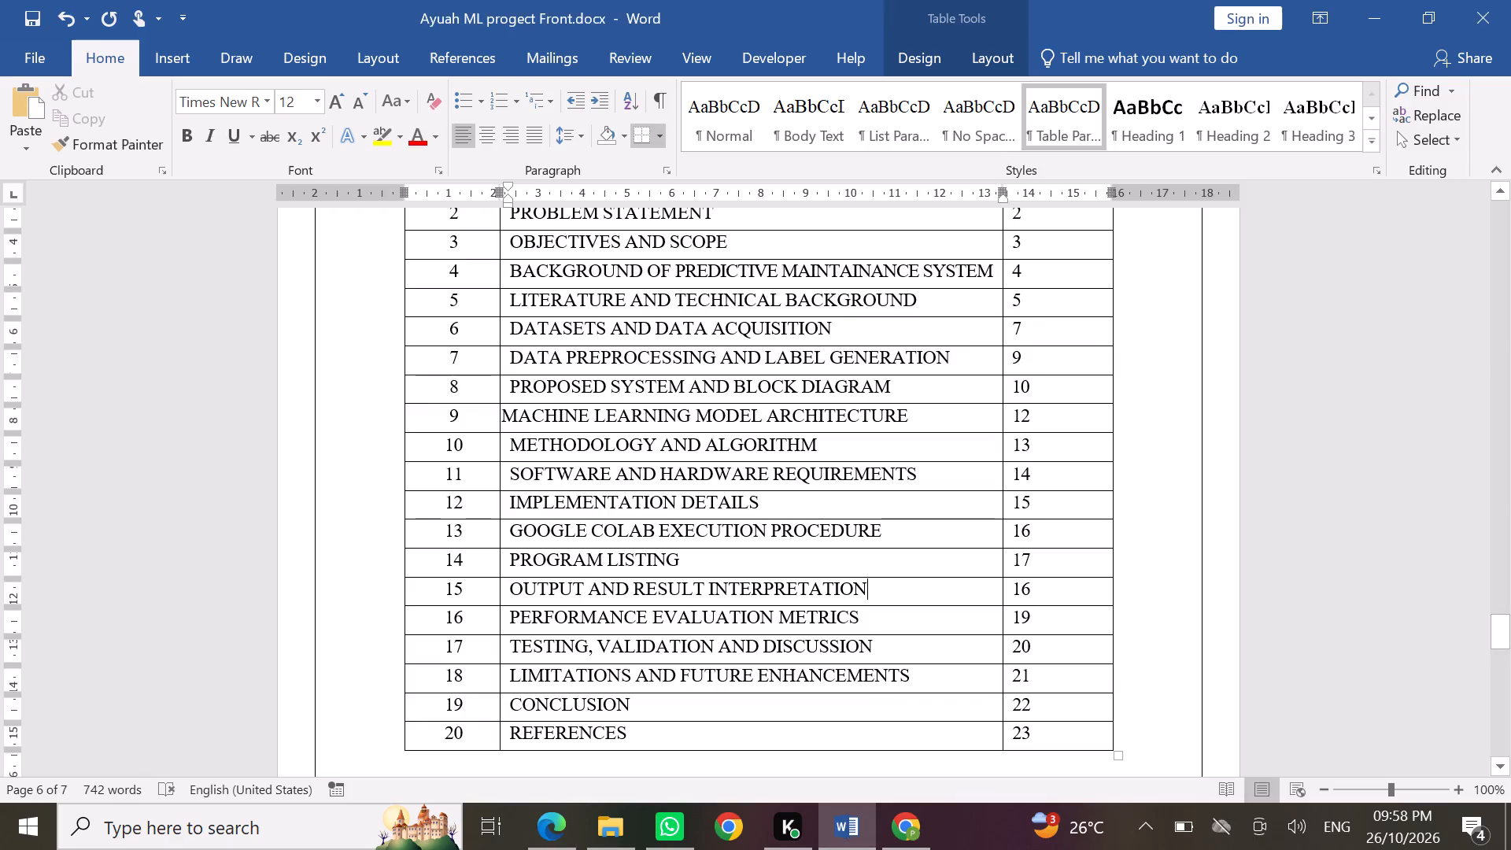
key("alt+Tab")
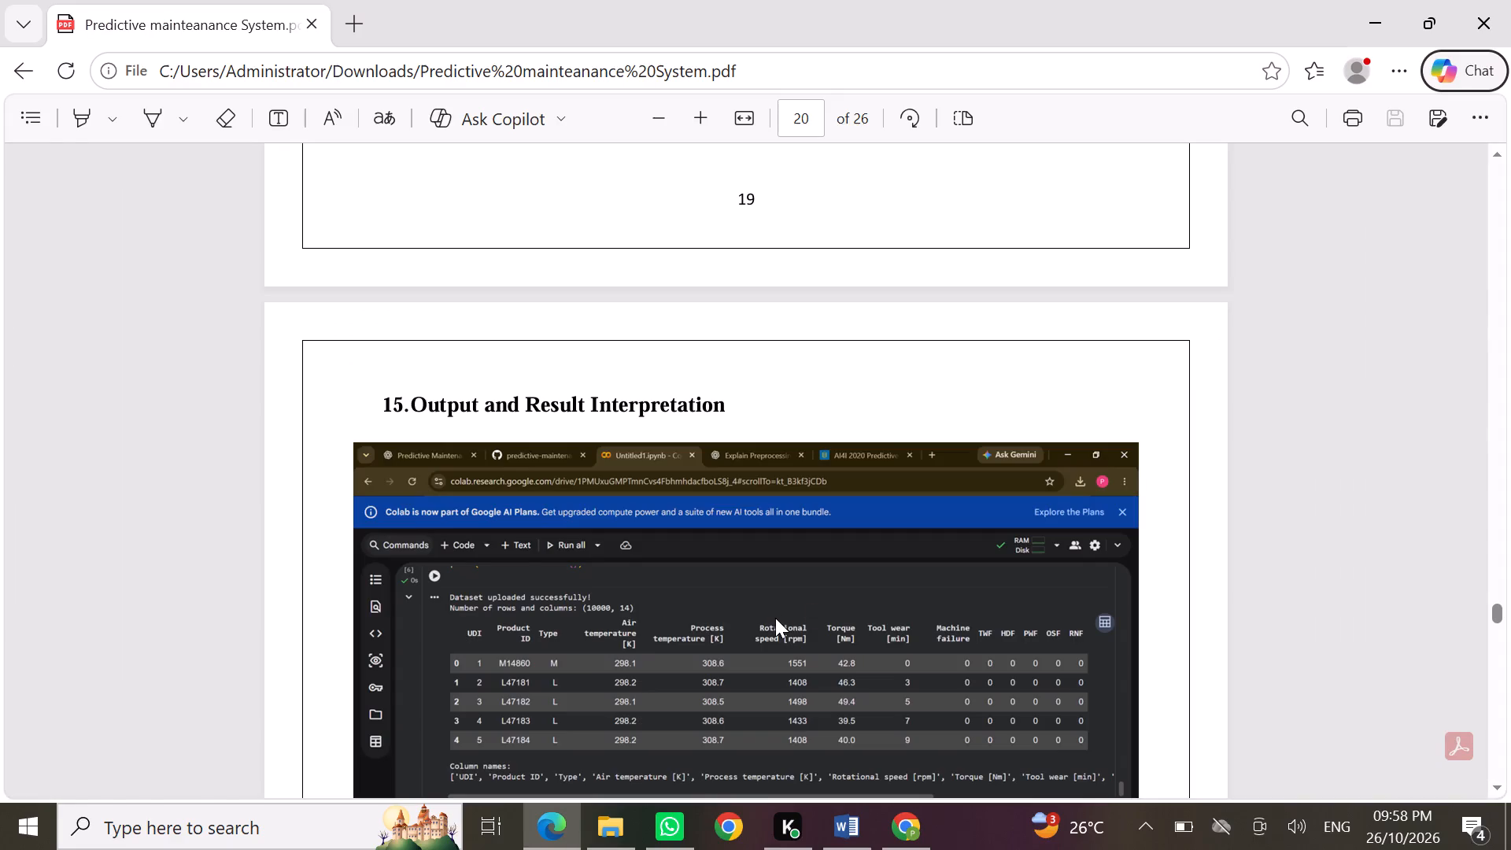
key("alt+Tab")
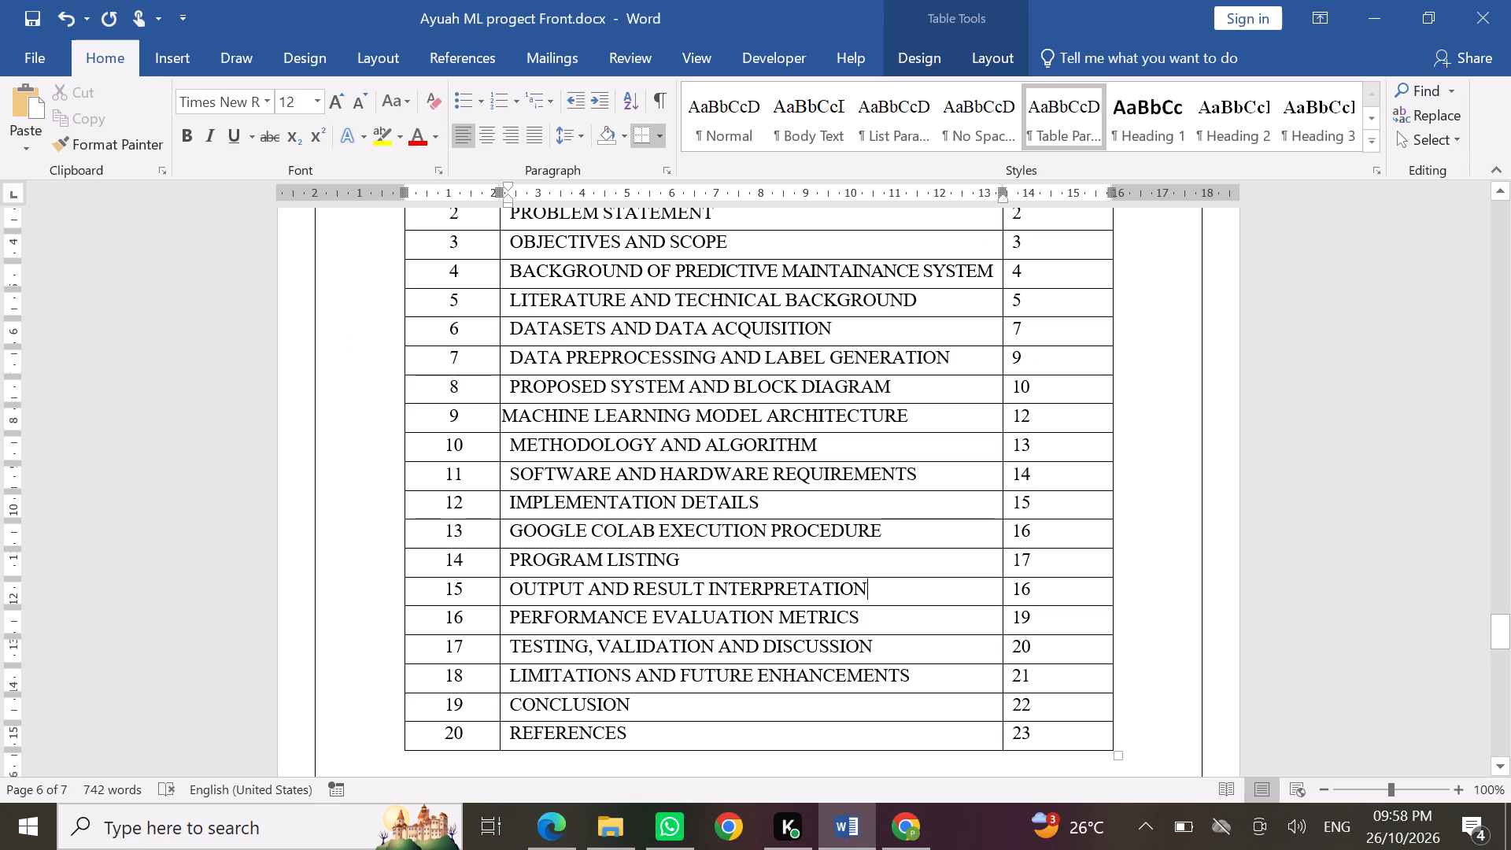
left_click(1040, 587)
key("BackSpace")
key("BackSpace")
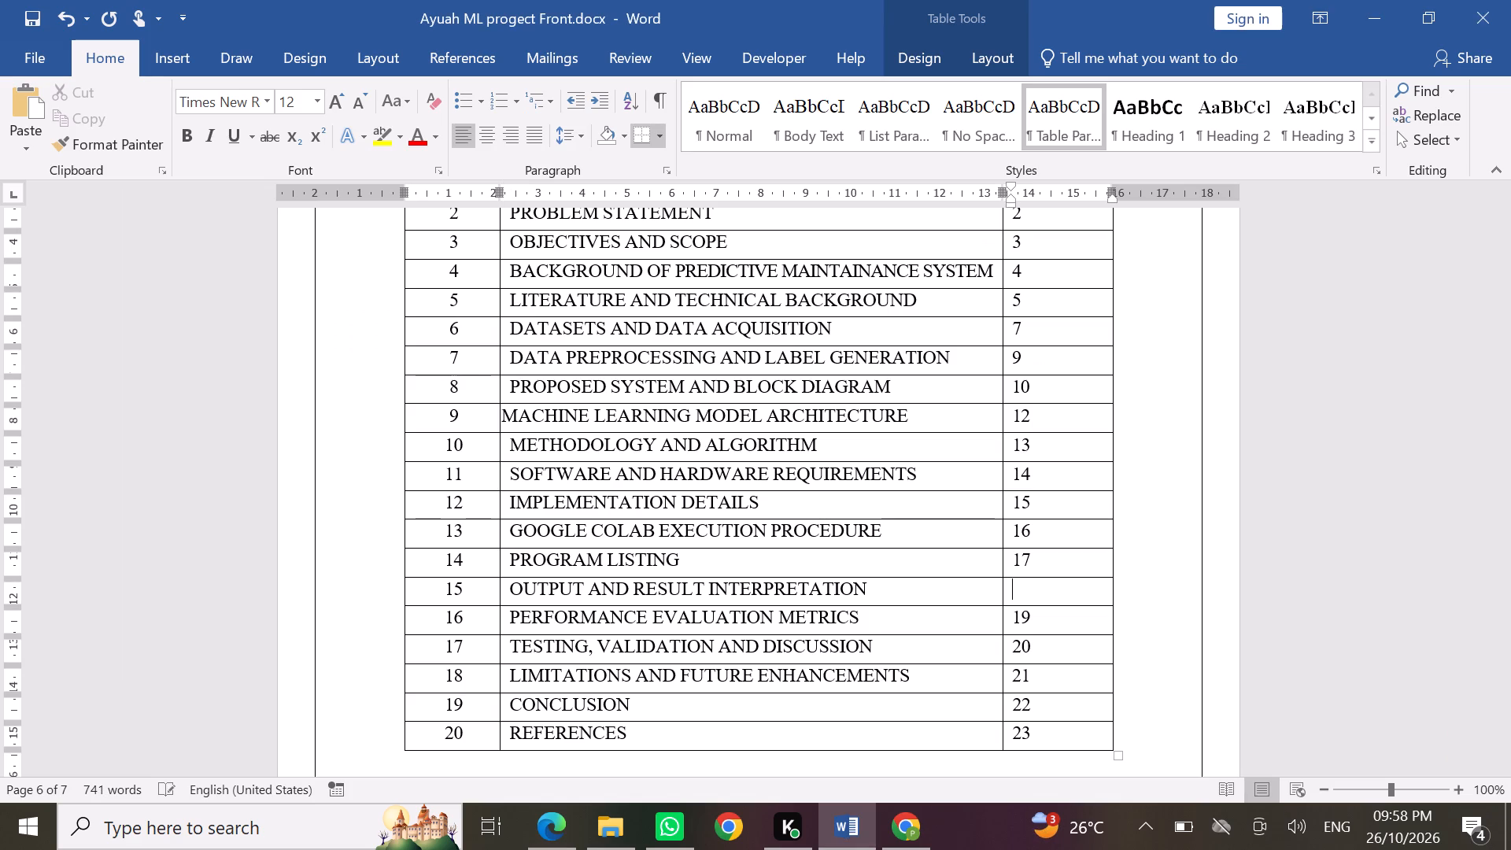
type("20")
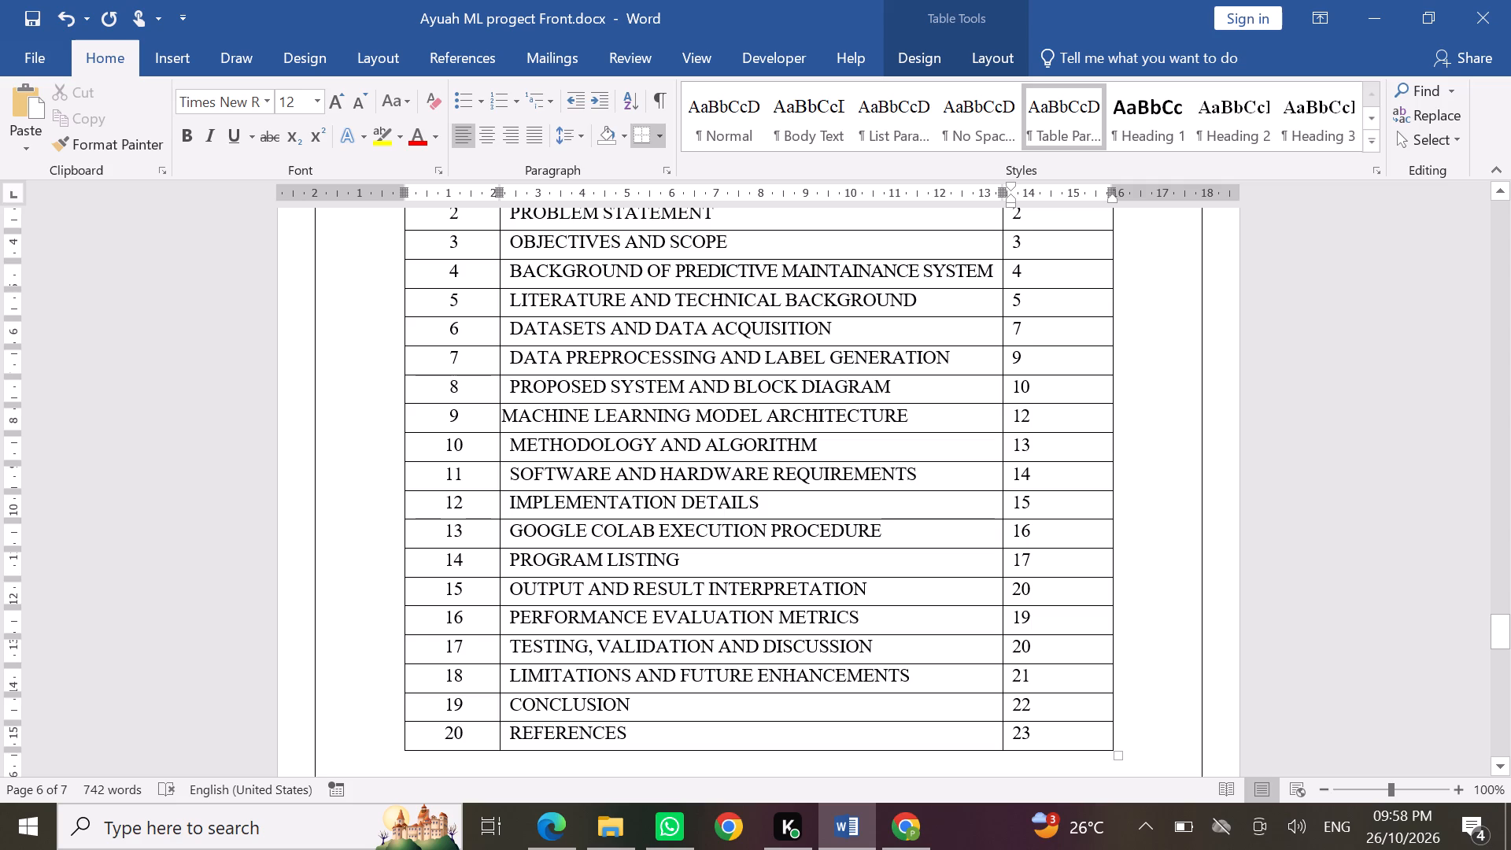
Locate the Performance Evaluation section in the PDF and set row 16's page number to 21 in the Word index table.
key("alt+Tab")
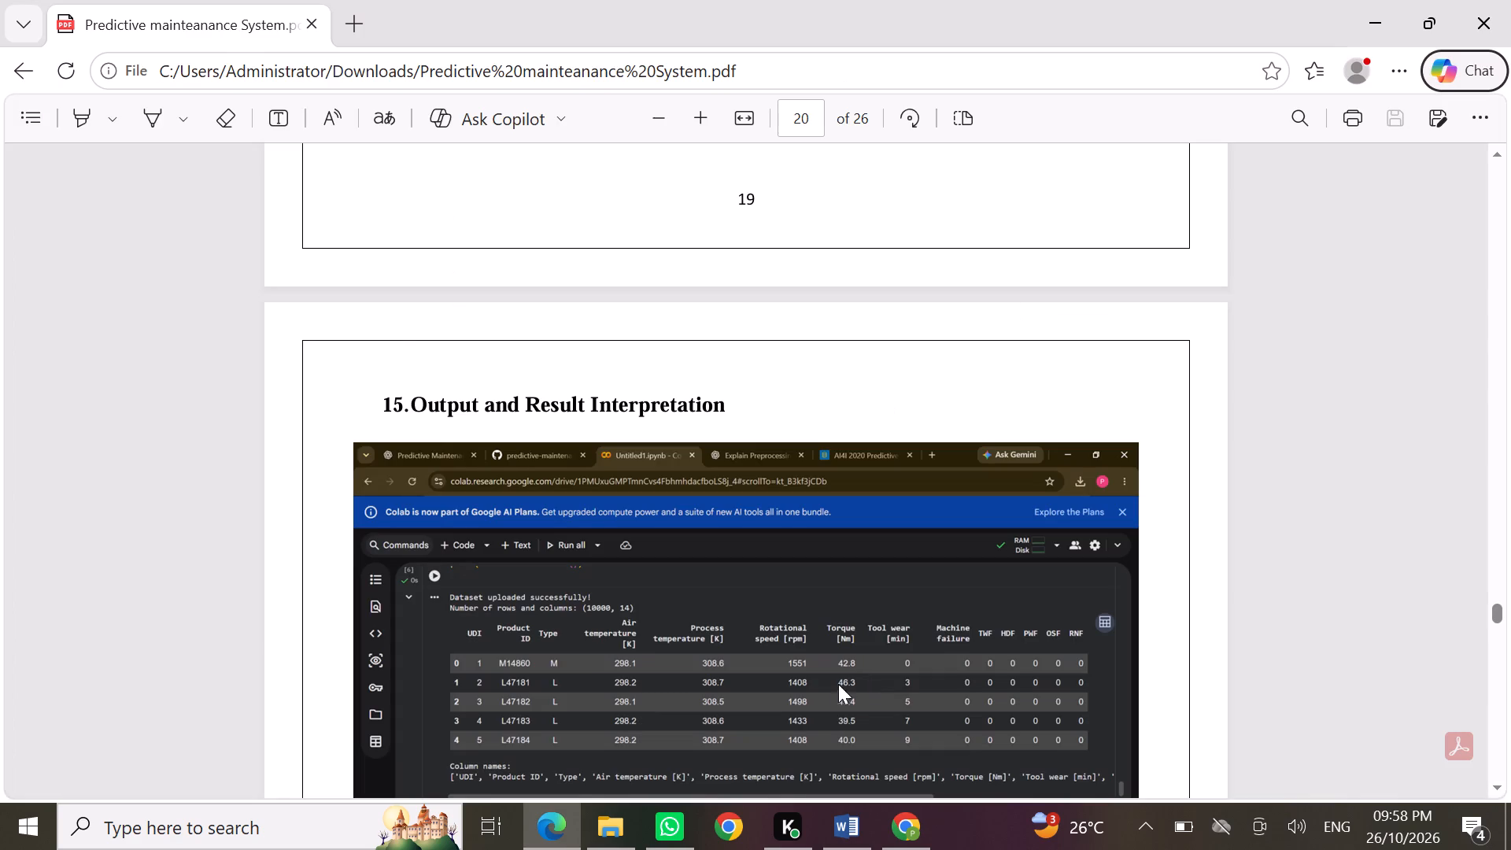
scroll(831, 686, "down", 9)
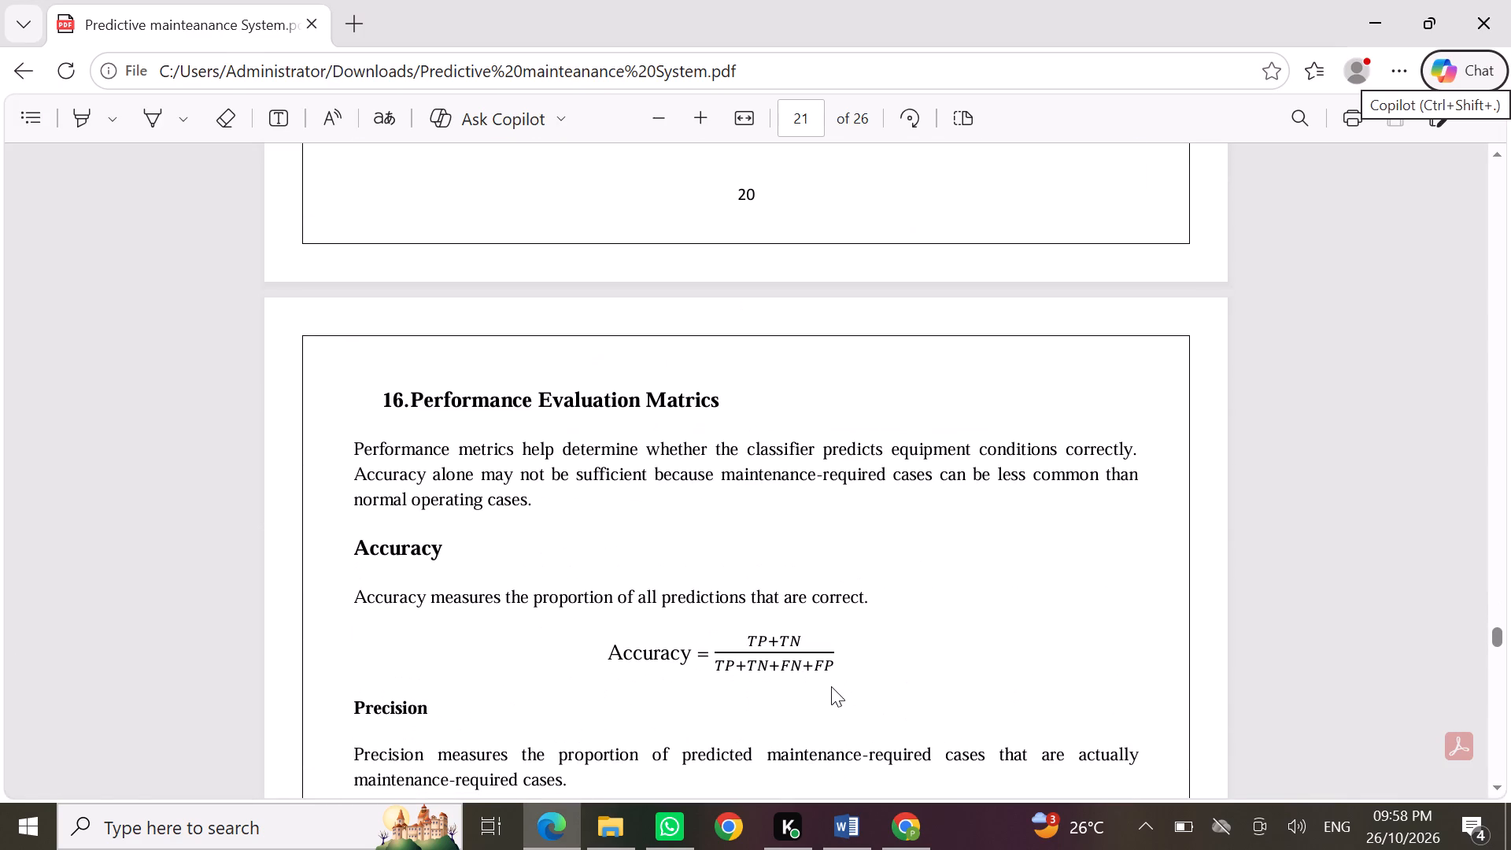
key("alt+Tab")
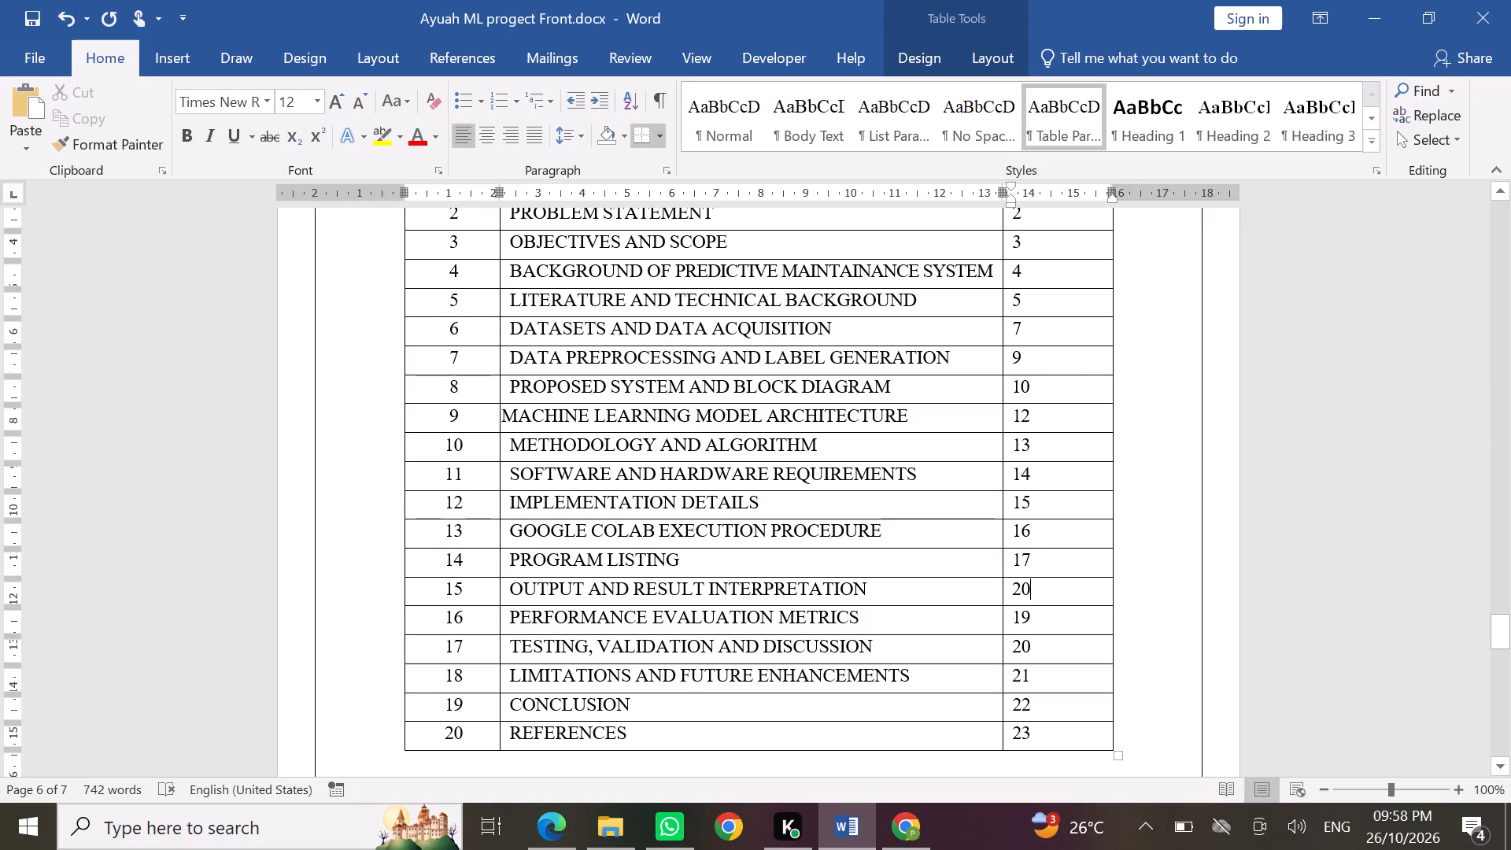
key("alt+Tab")
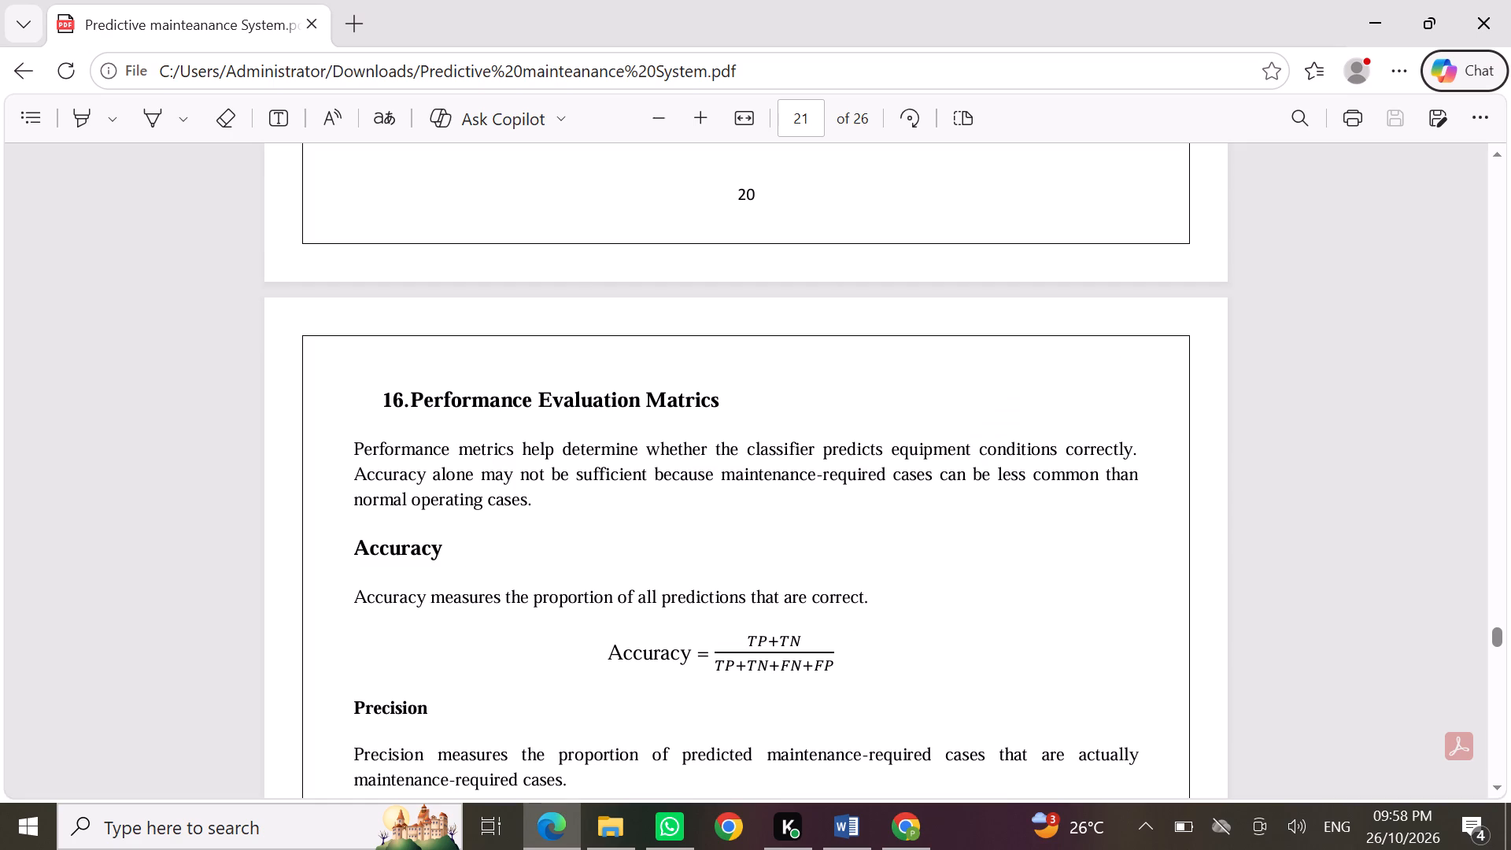
key("alt+Tab")
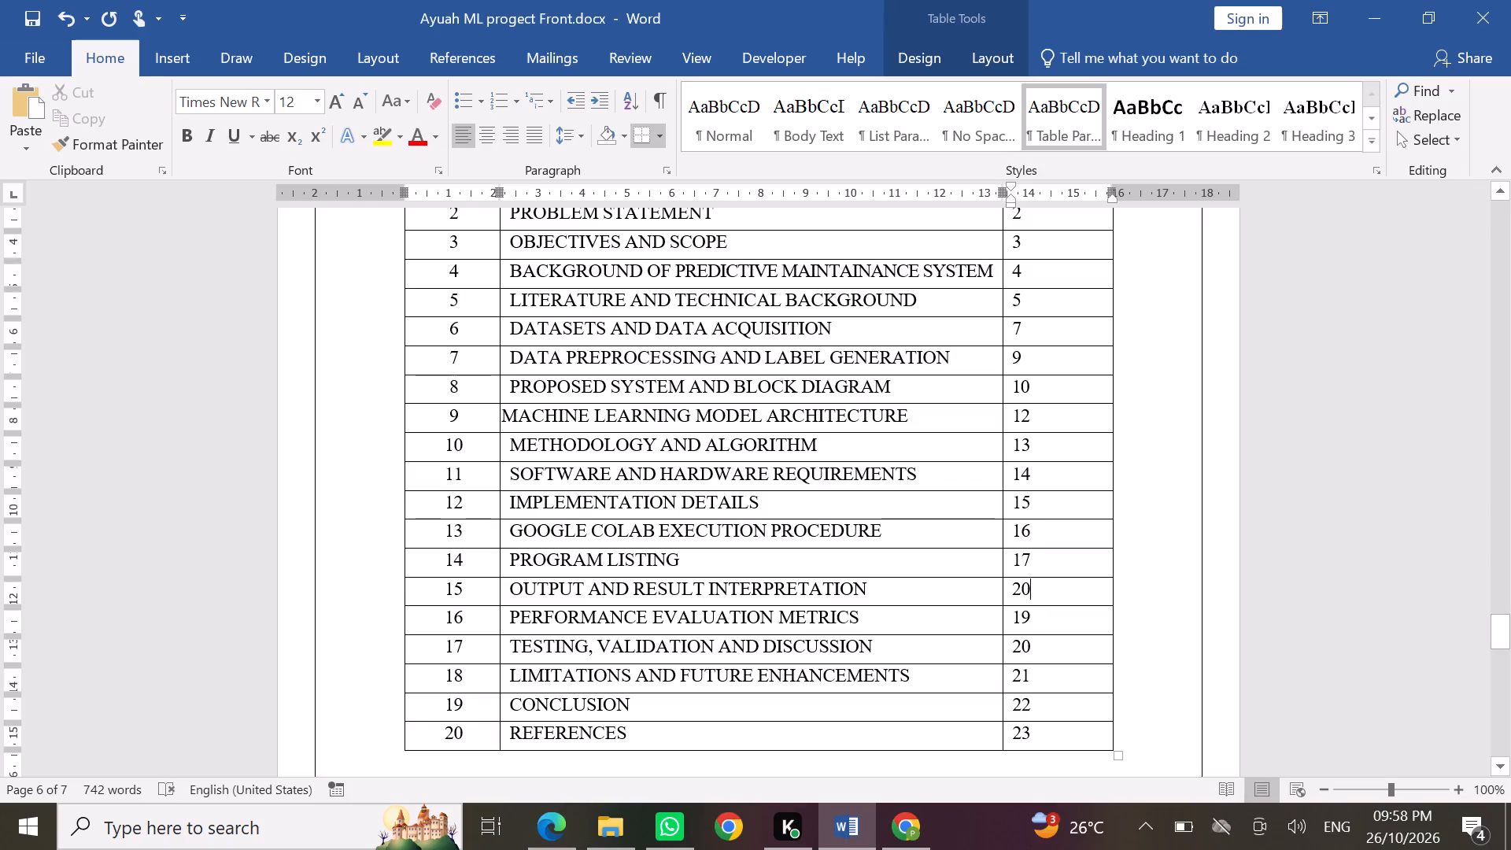
left_click(1033, 612)
key("BackSpace")
key("BackSpace")
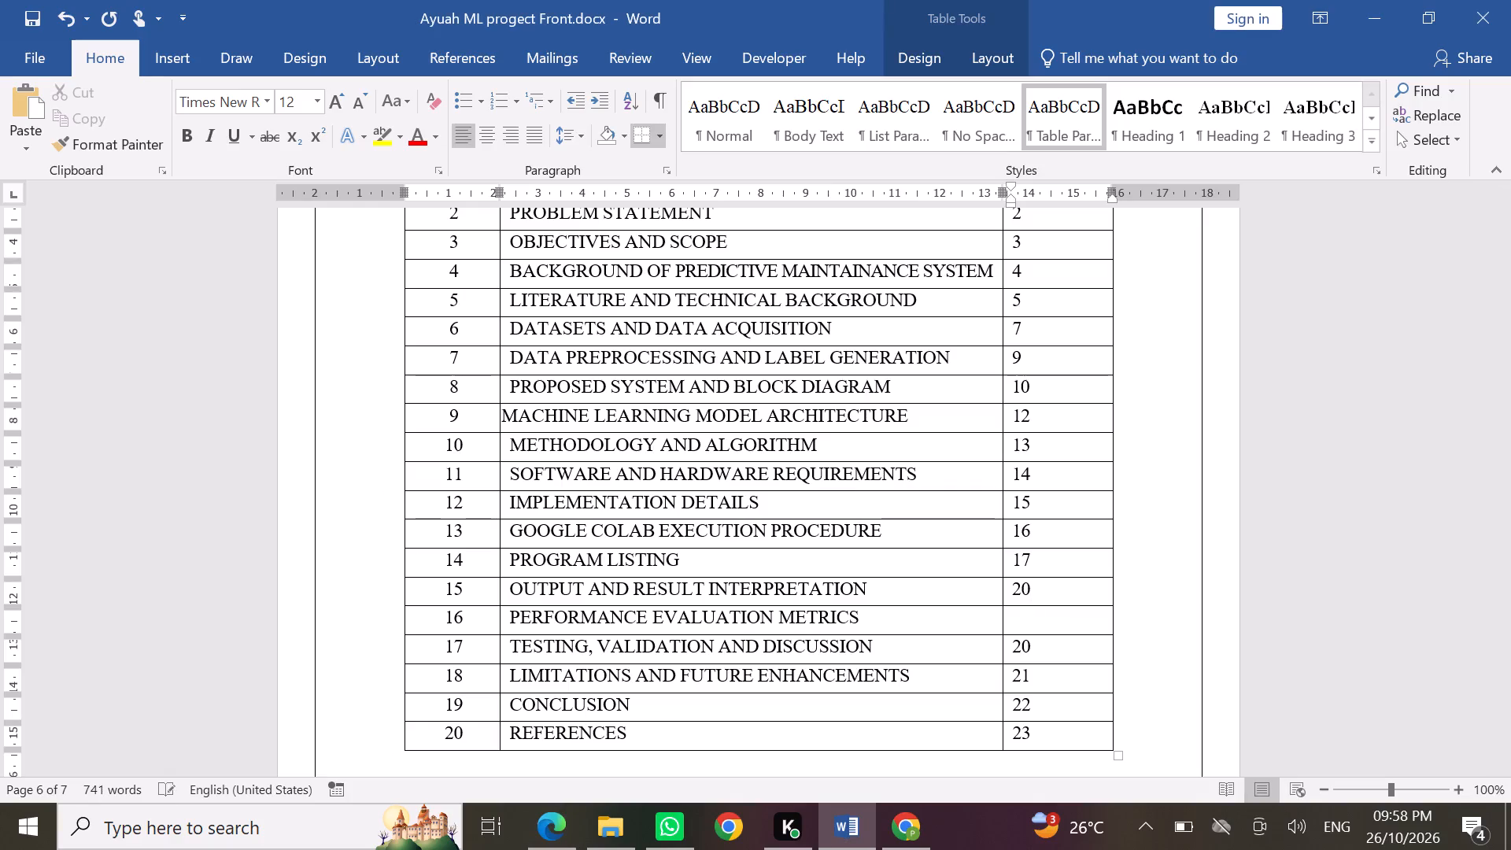
type("21")
Locate the Testing, Validation and Discussion section in the PDF and set row 17's page number to 23 in the Word index table.
key("alt+Tab")
scroll(978, 630, "down", 5)
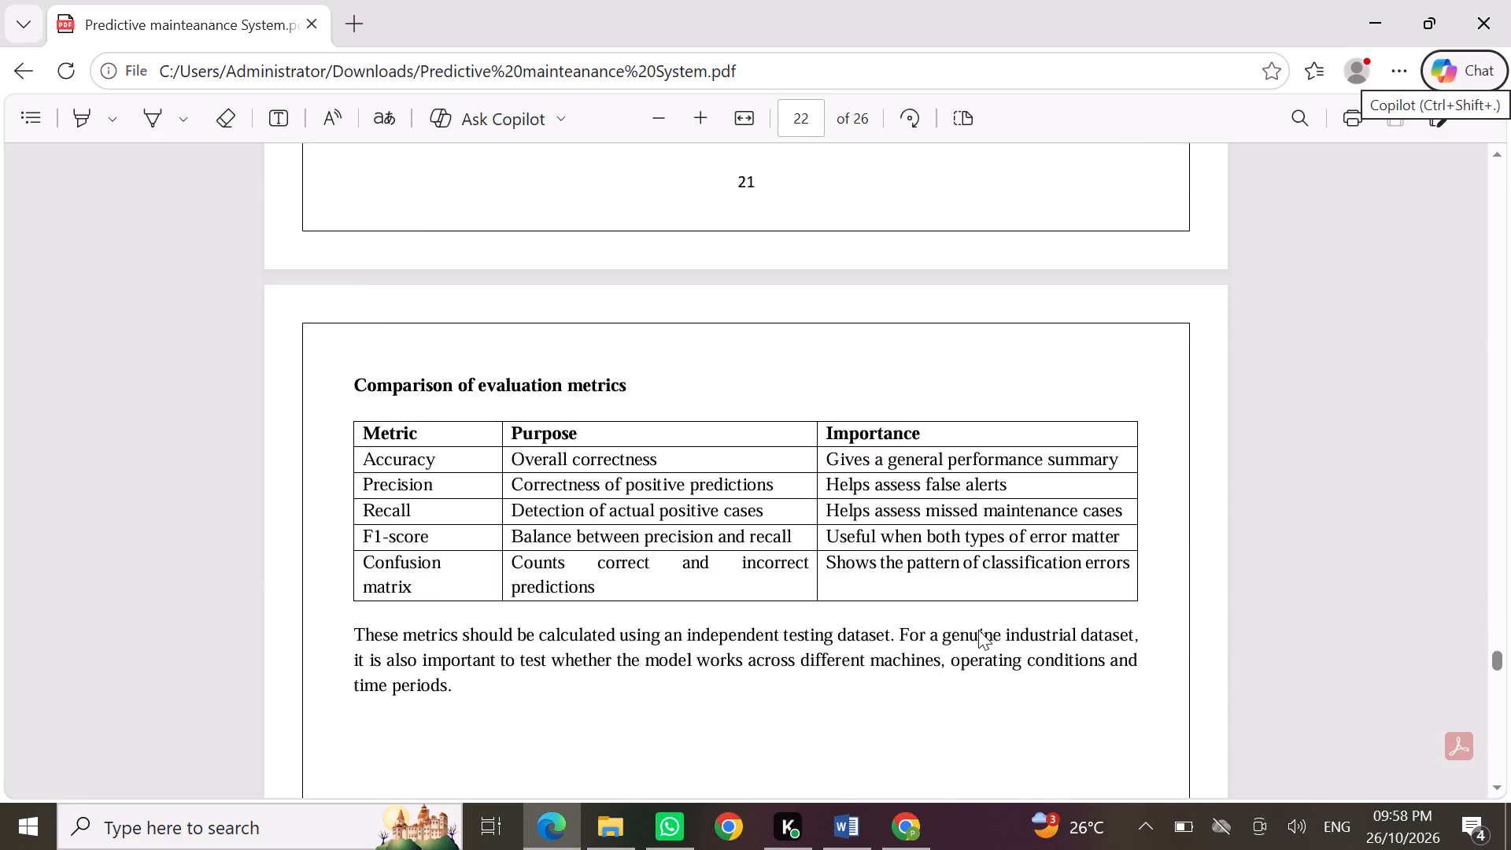
scroll(978, 630, "down", 9)
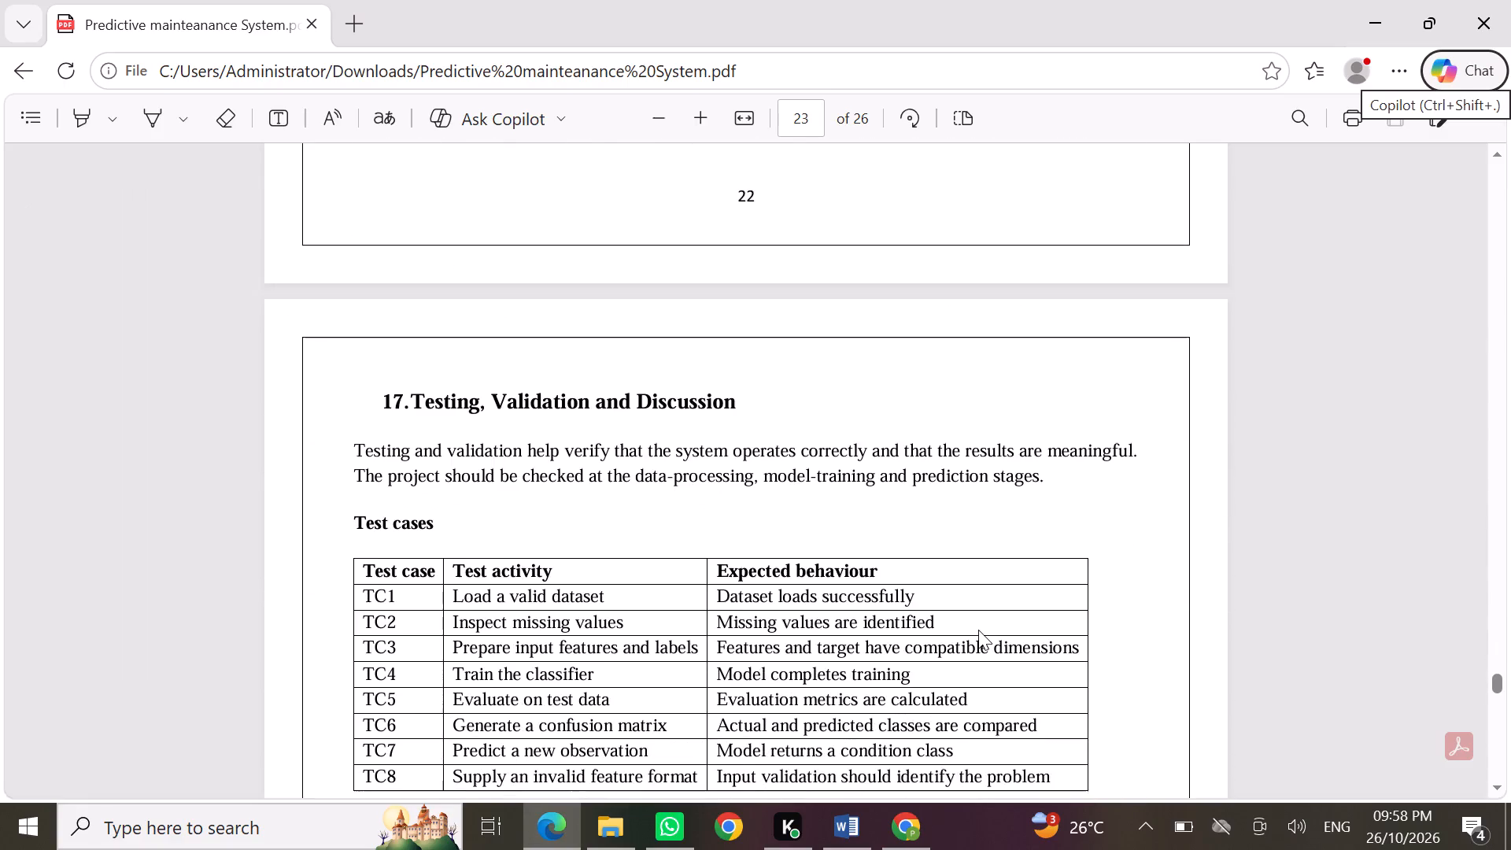
scroll(978, 630, "down", 2)
key("alt+Tab")
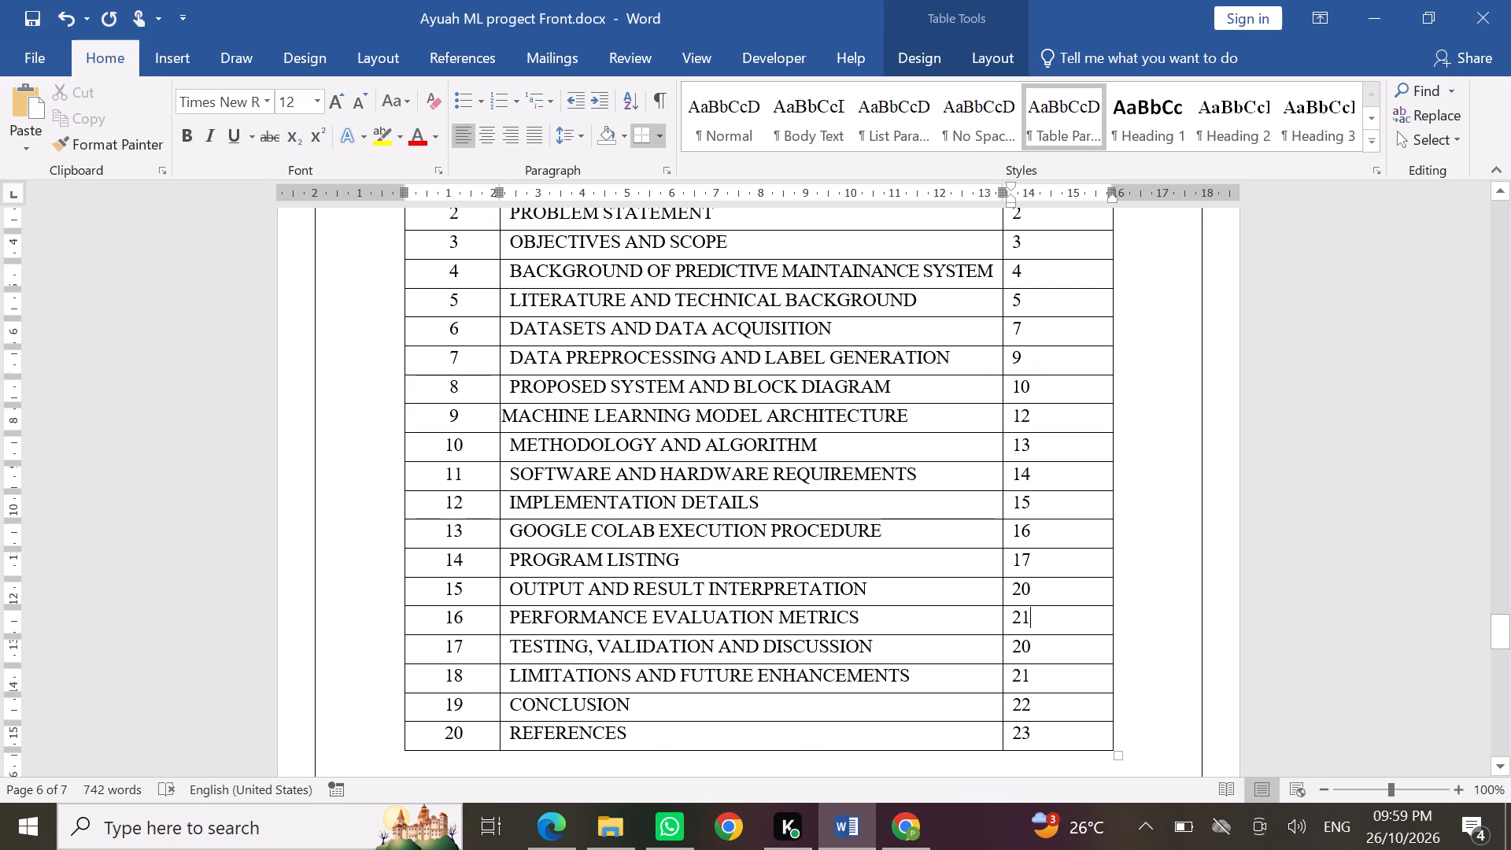
left_click(1058, 647)
key("BackSpace")
key("3")
Locate the Limitations and Future Enhancement section in the PDF and set row 18's page number to 24 in the Word index table.
key("alt+Tab")
scroll(912, 678, "down", 6)
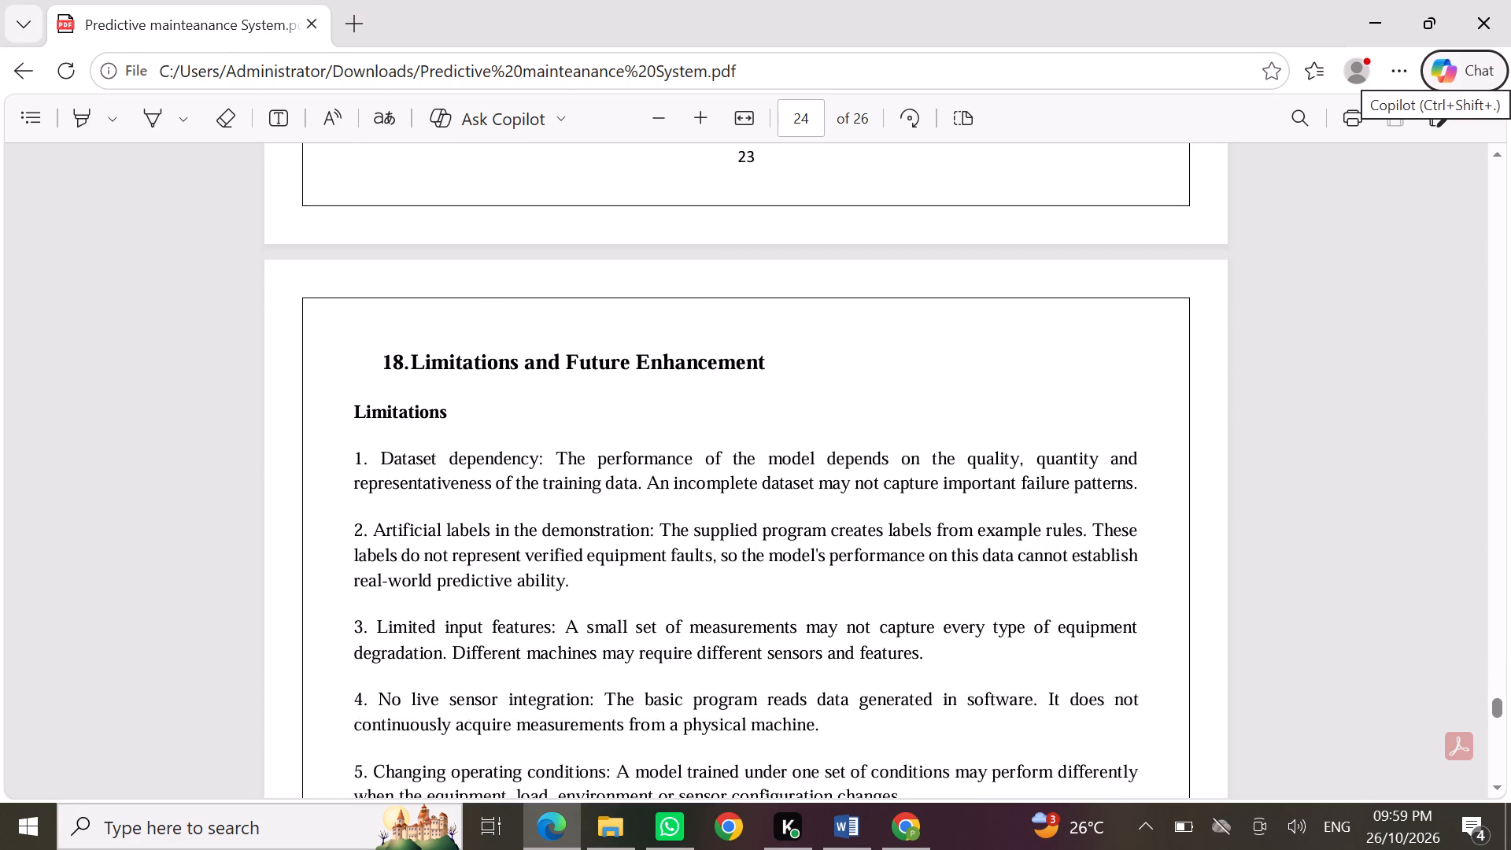
scroll(912, 678, "down", 8)
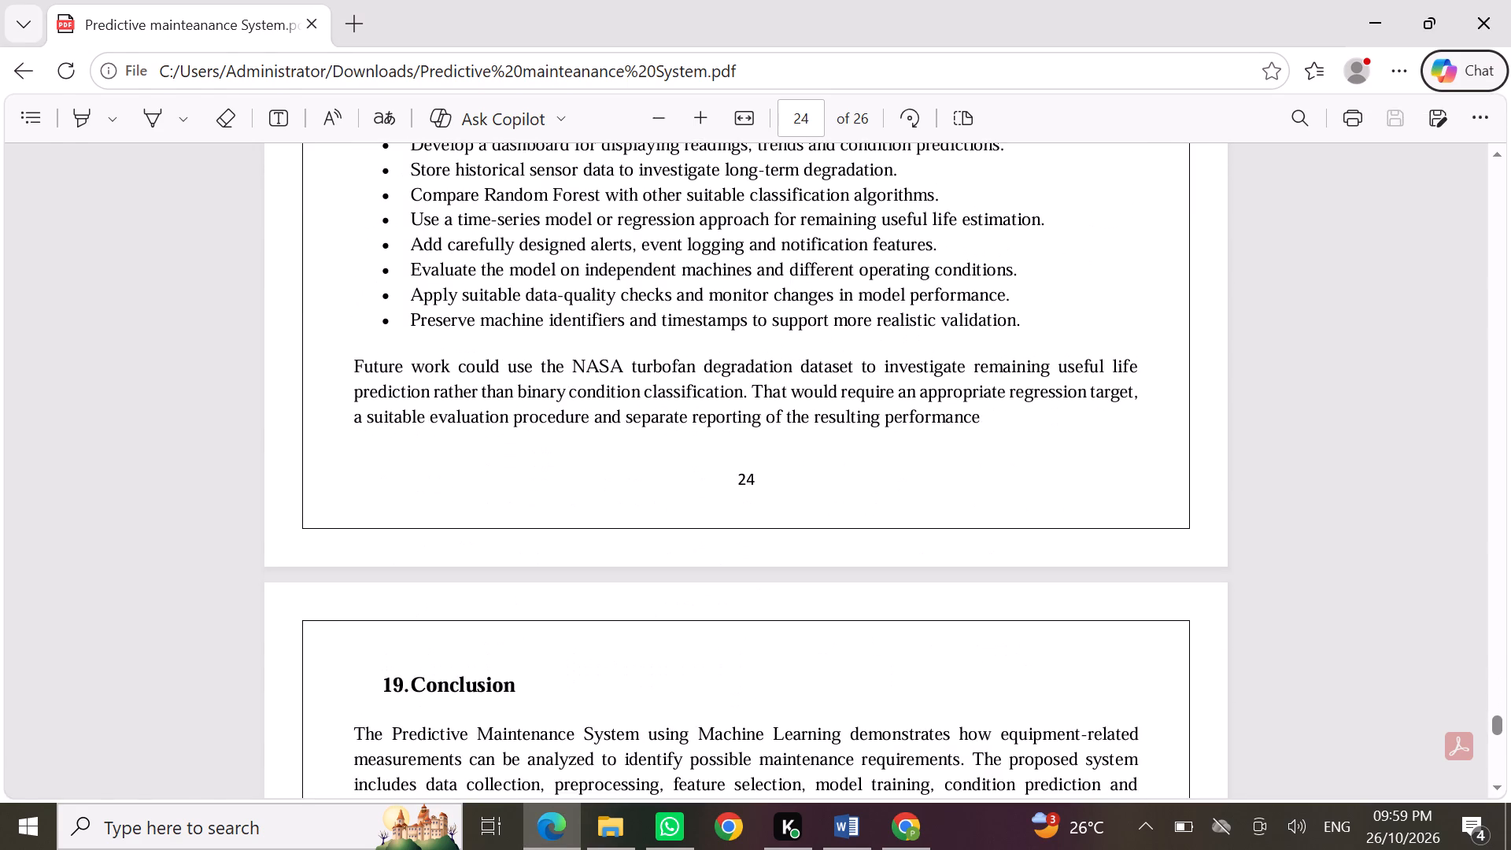
key("alt+Tab")
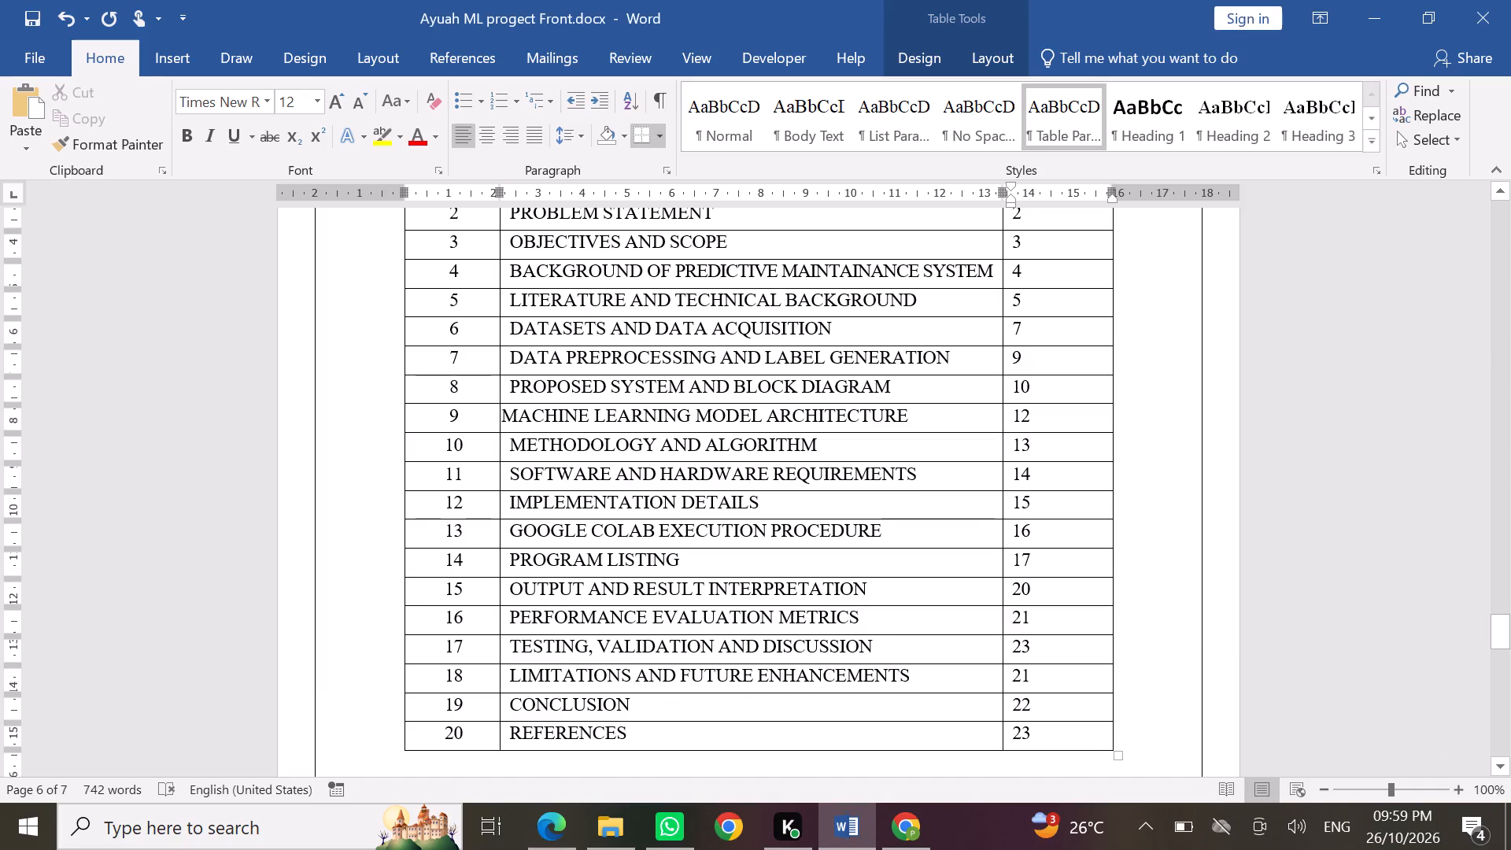
left_click(1036, 667)
key("BackSpace")
key("4")
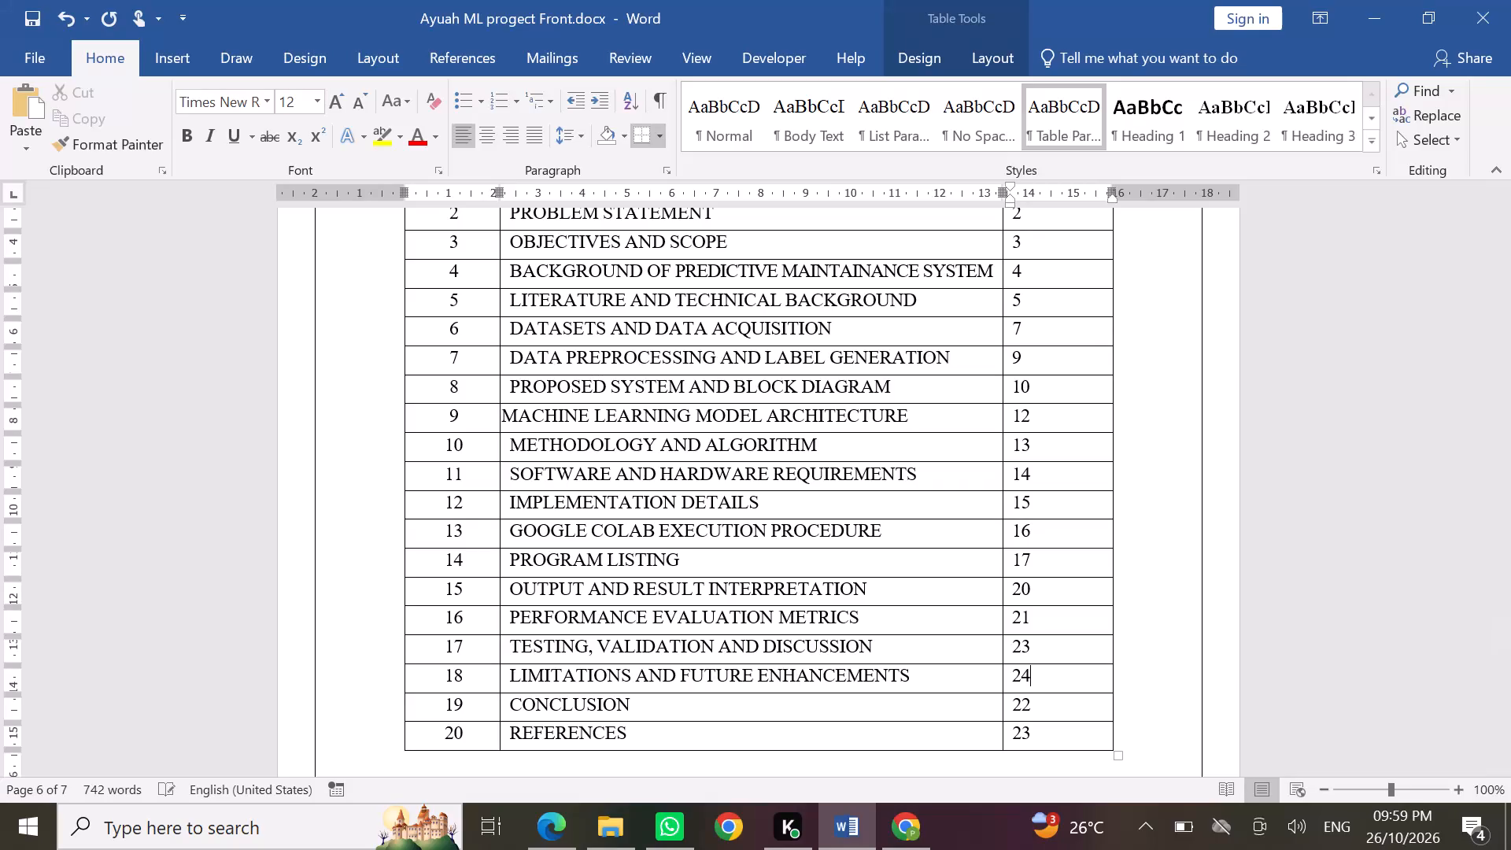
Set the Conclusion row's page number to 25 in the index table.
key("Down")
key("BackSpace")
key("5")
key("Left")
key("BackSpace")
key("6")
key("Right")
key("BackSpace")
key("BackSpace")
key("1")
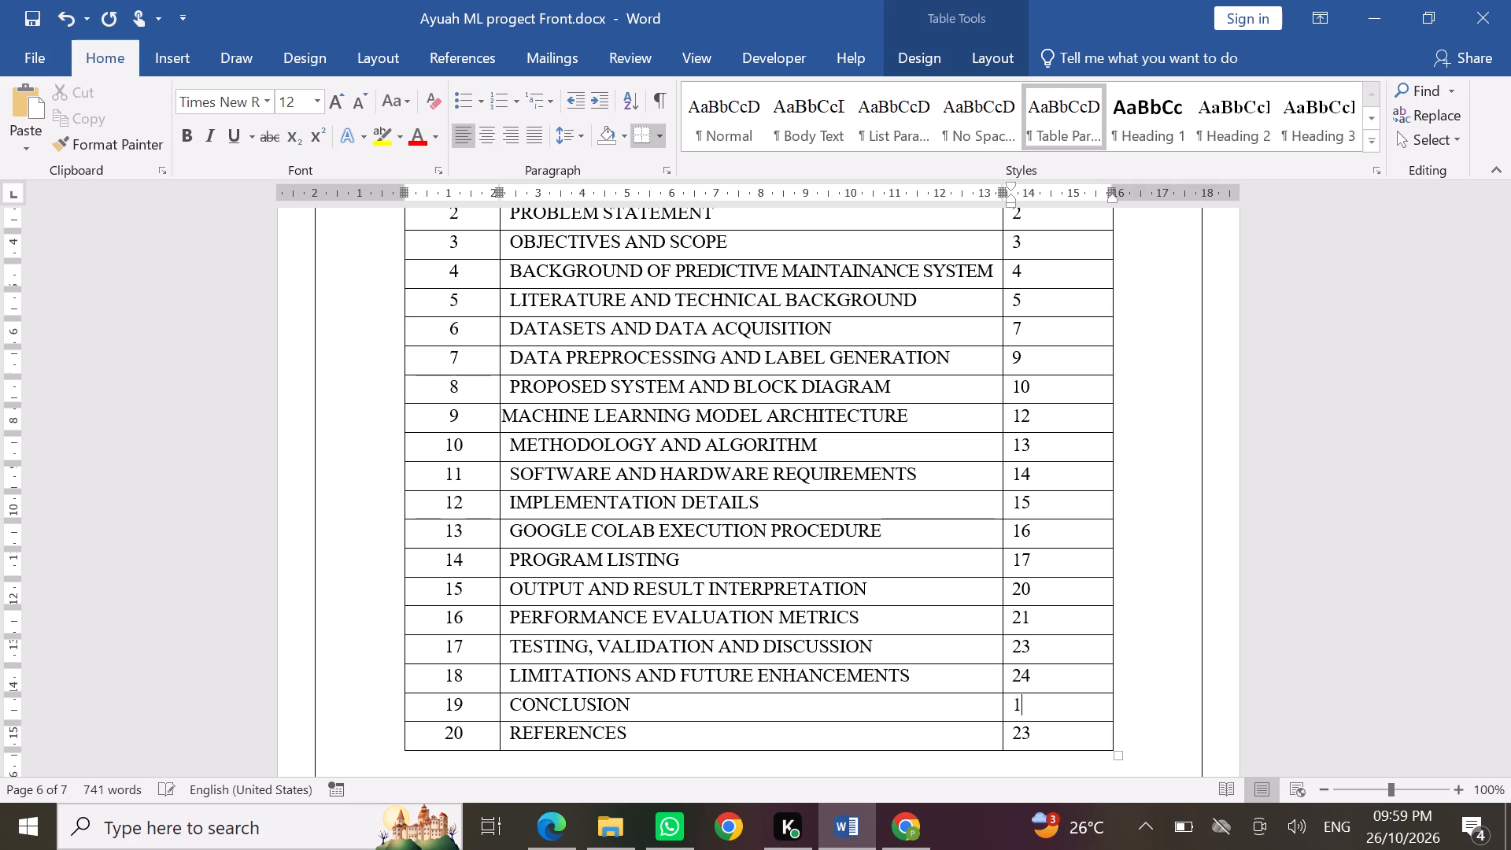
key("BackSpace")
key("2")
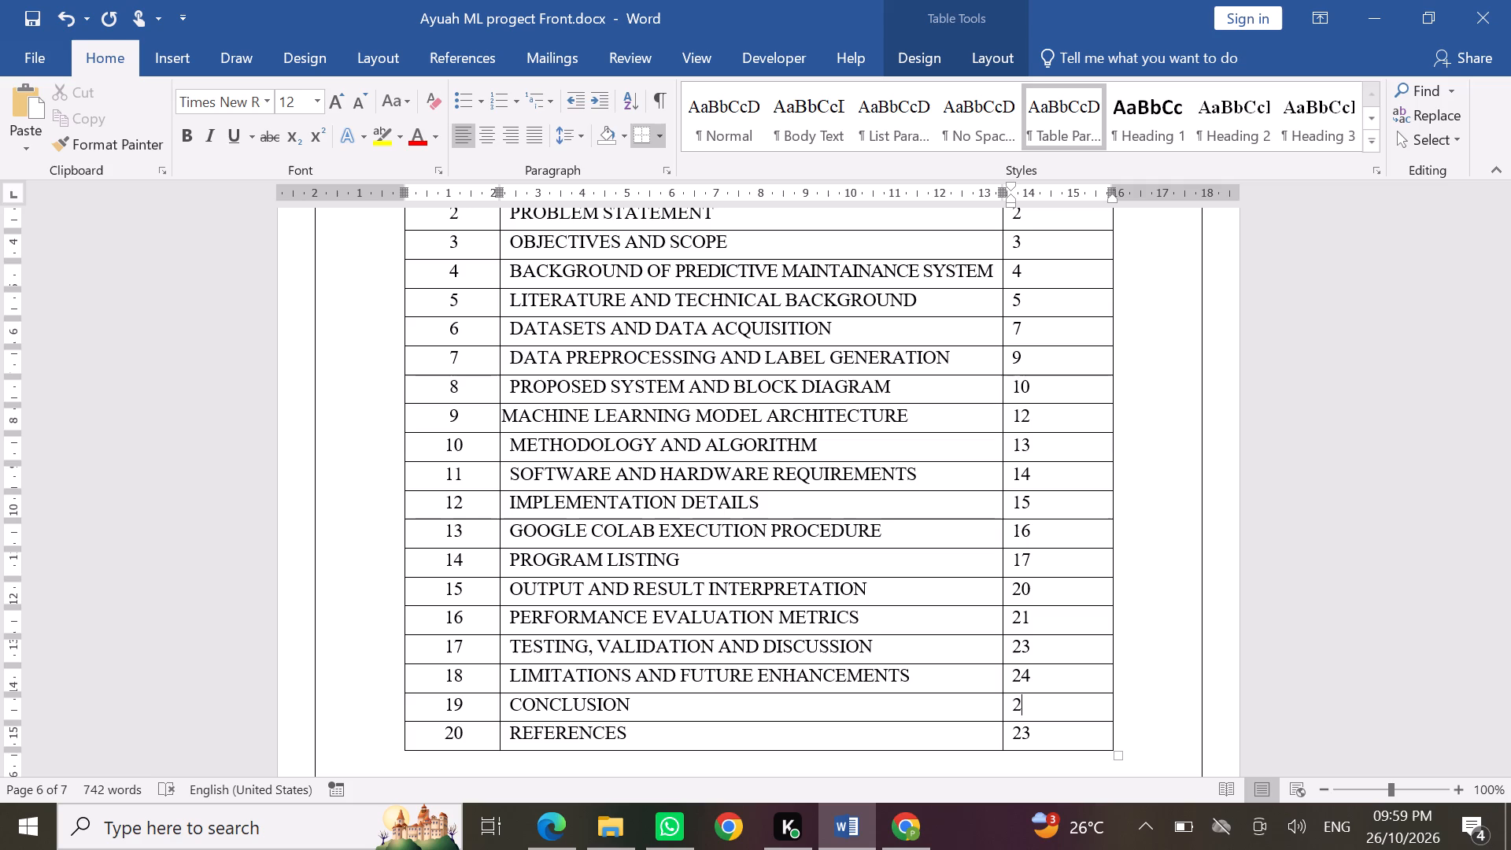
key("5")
Set the References row's page number to 26 in the index table and check it against the PDF's last page.
key("Down")
key("BackSpace")
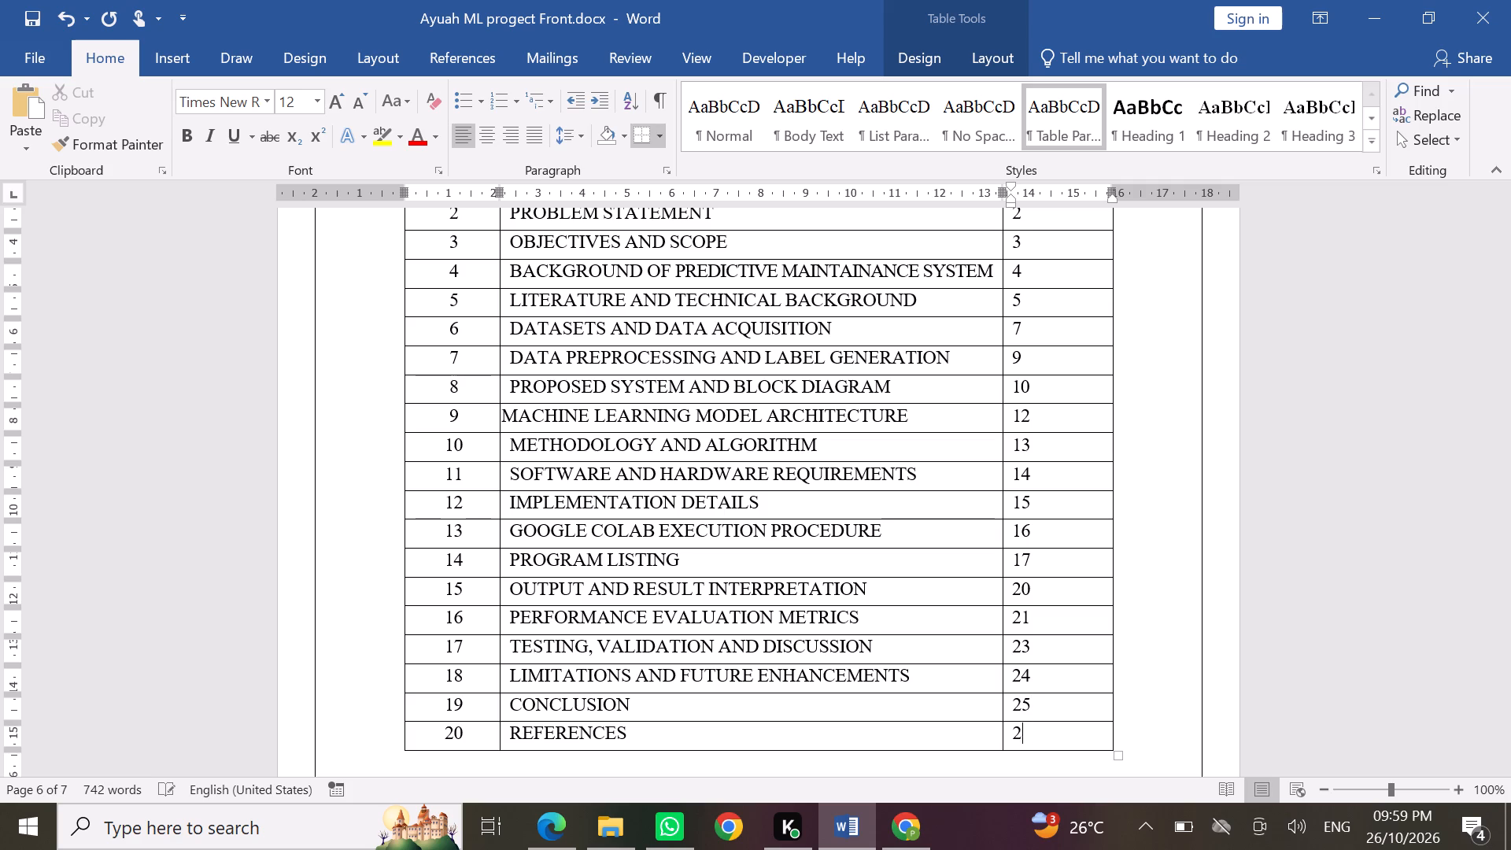
key("6")
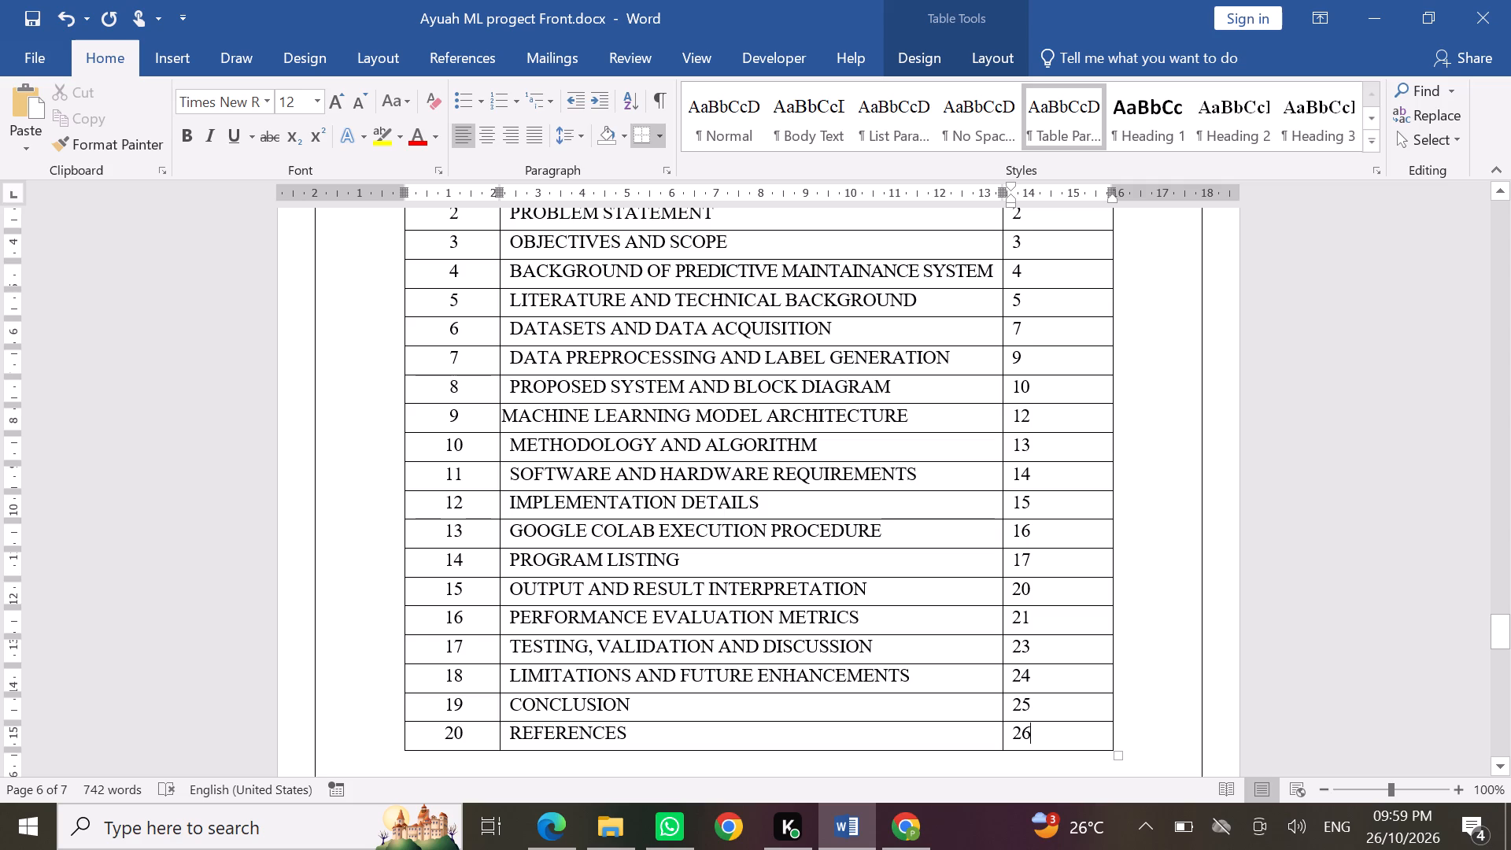
scroll(985, 729, "down", 1)
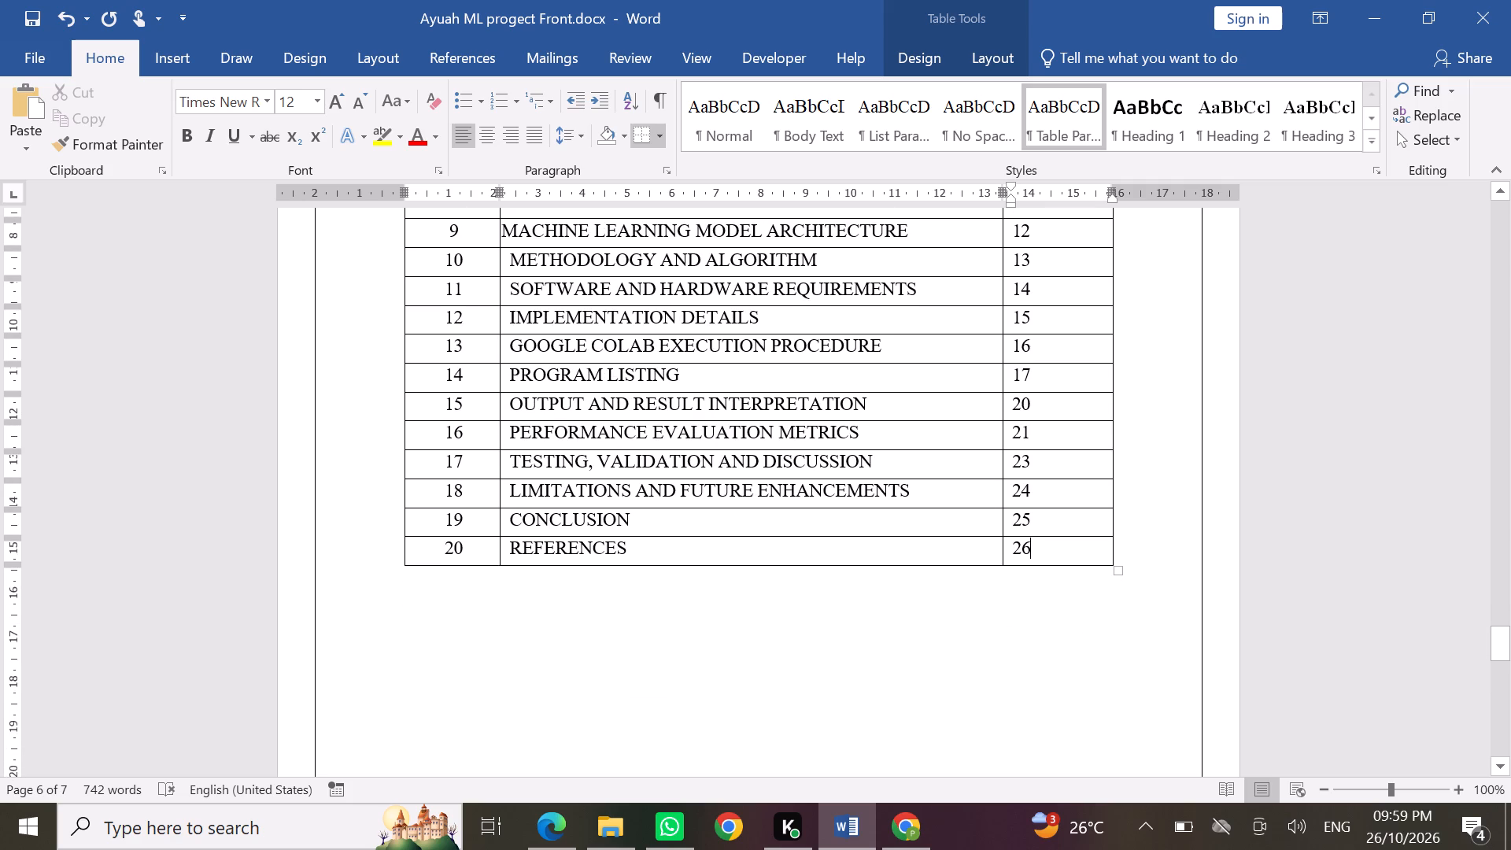
key("alt+Tab")
scroll(928, 731, "down", 7)
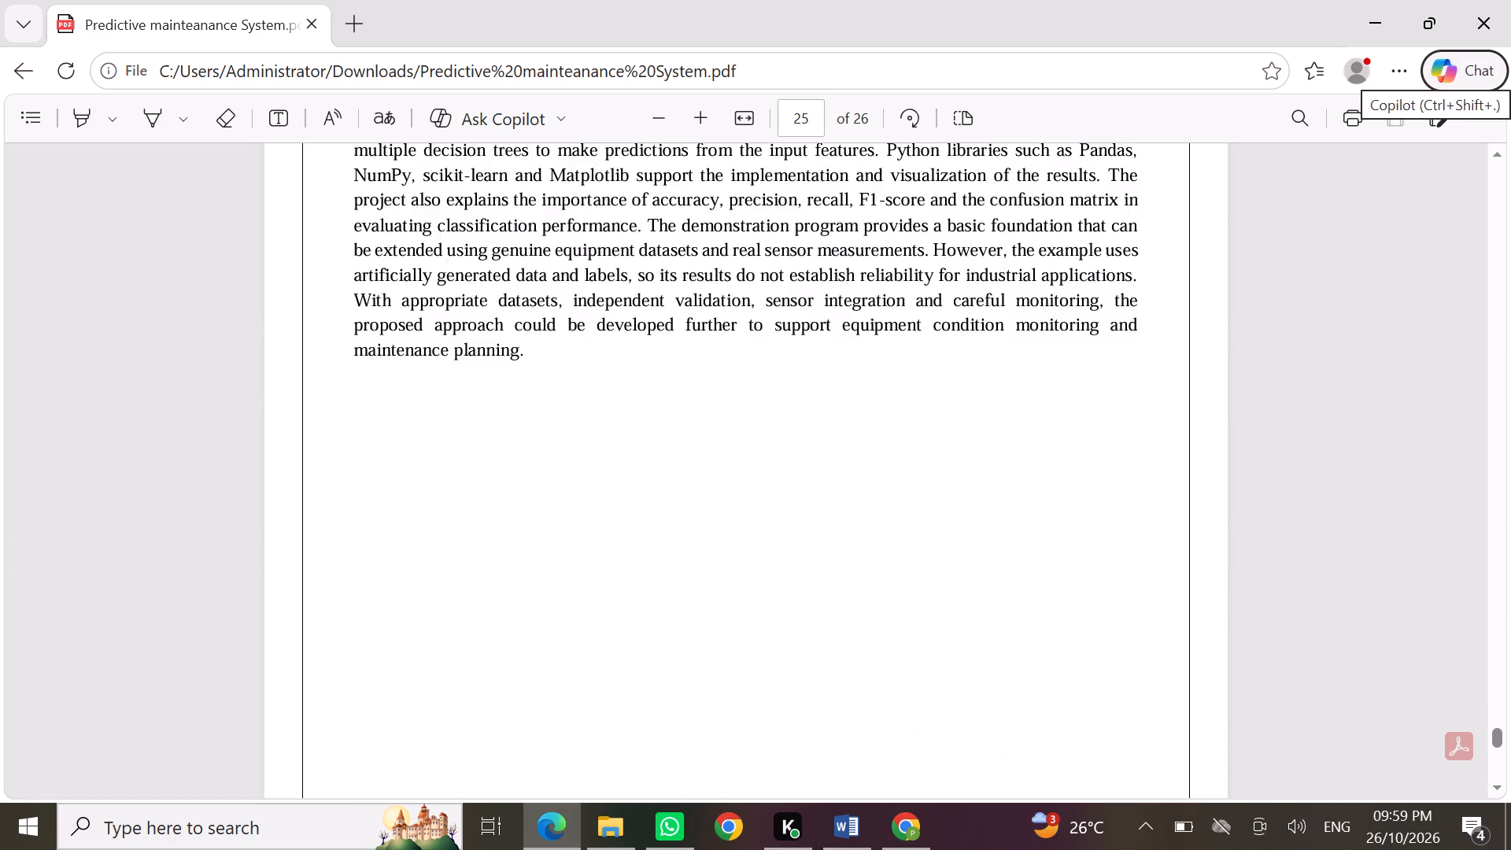
scroll(928, 731, "down", 10)
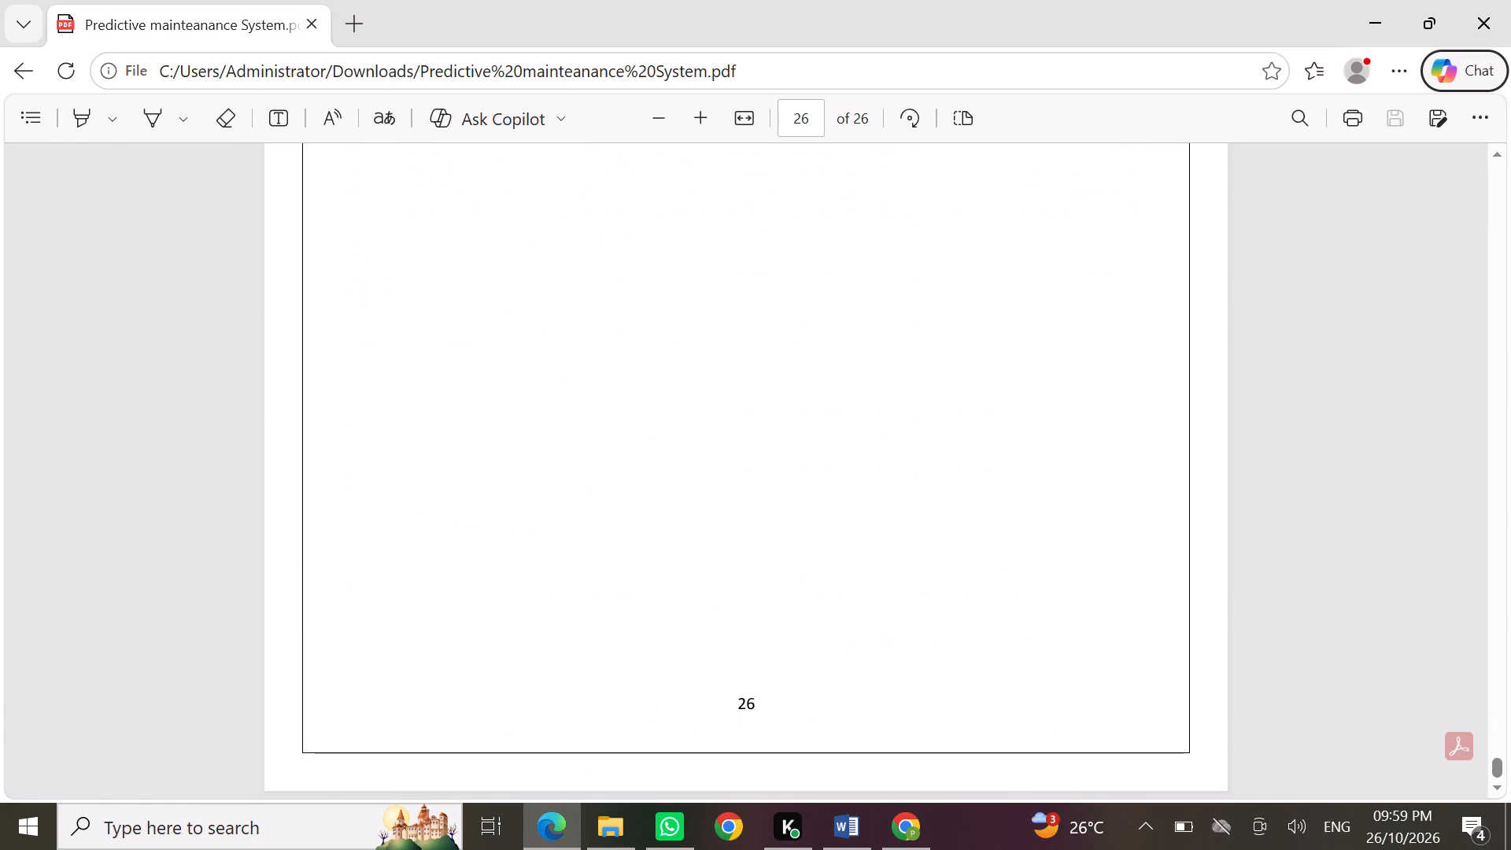
Back in Word, recolour the whole INDEX heading above the table to black.
key("alt+Tab")
scroll(977, 604, "down", 10)
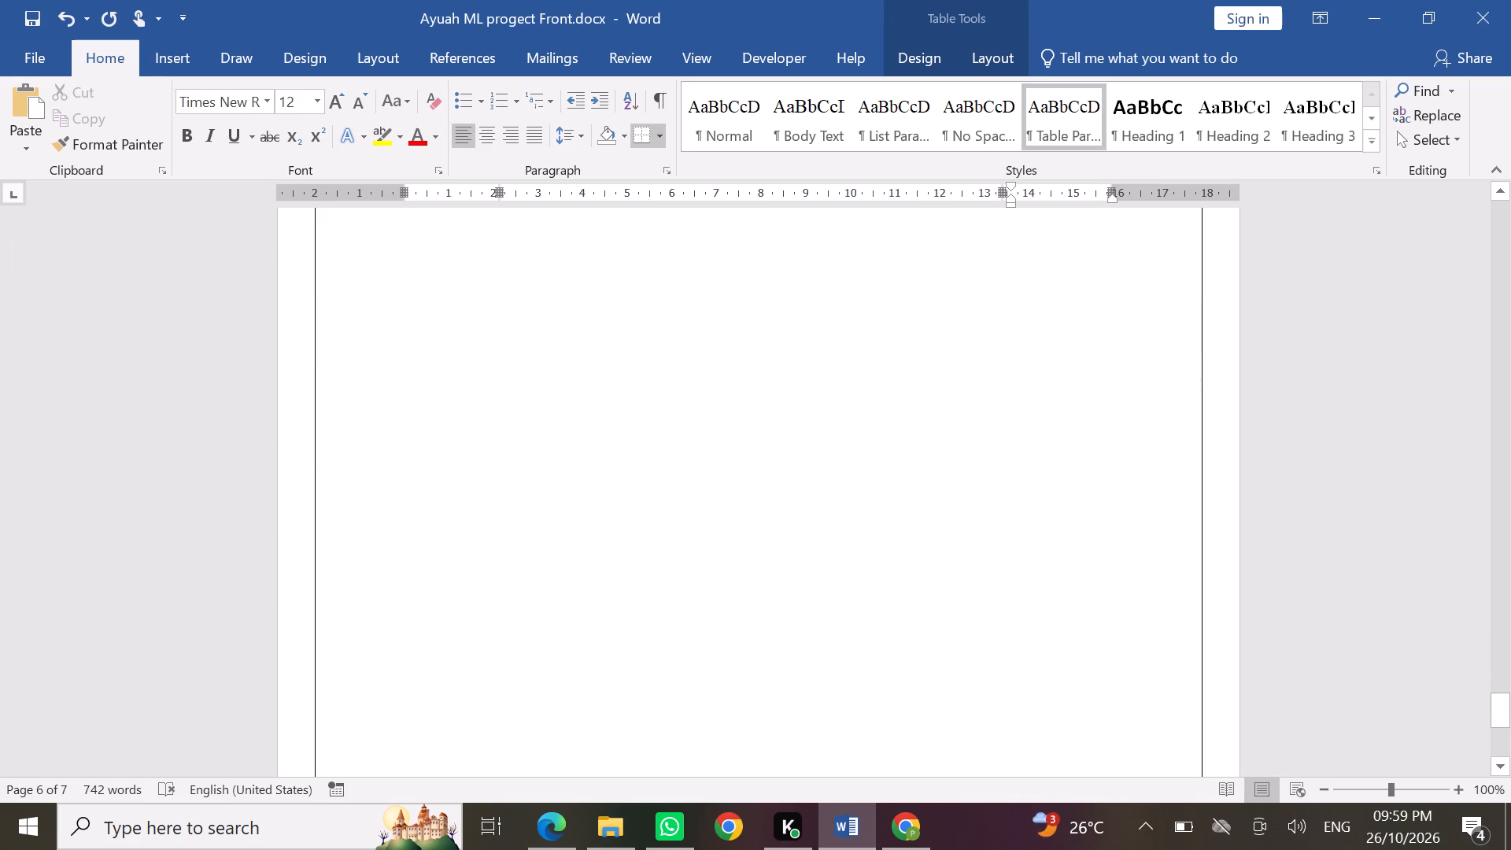
scroll(977, 604, "down", 9)
scroll(977, 604, "up", 9)
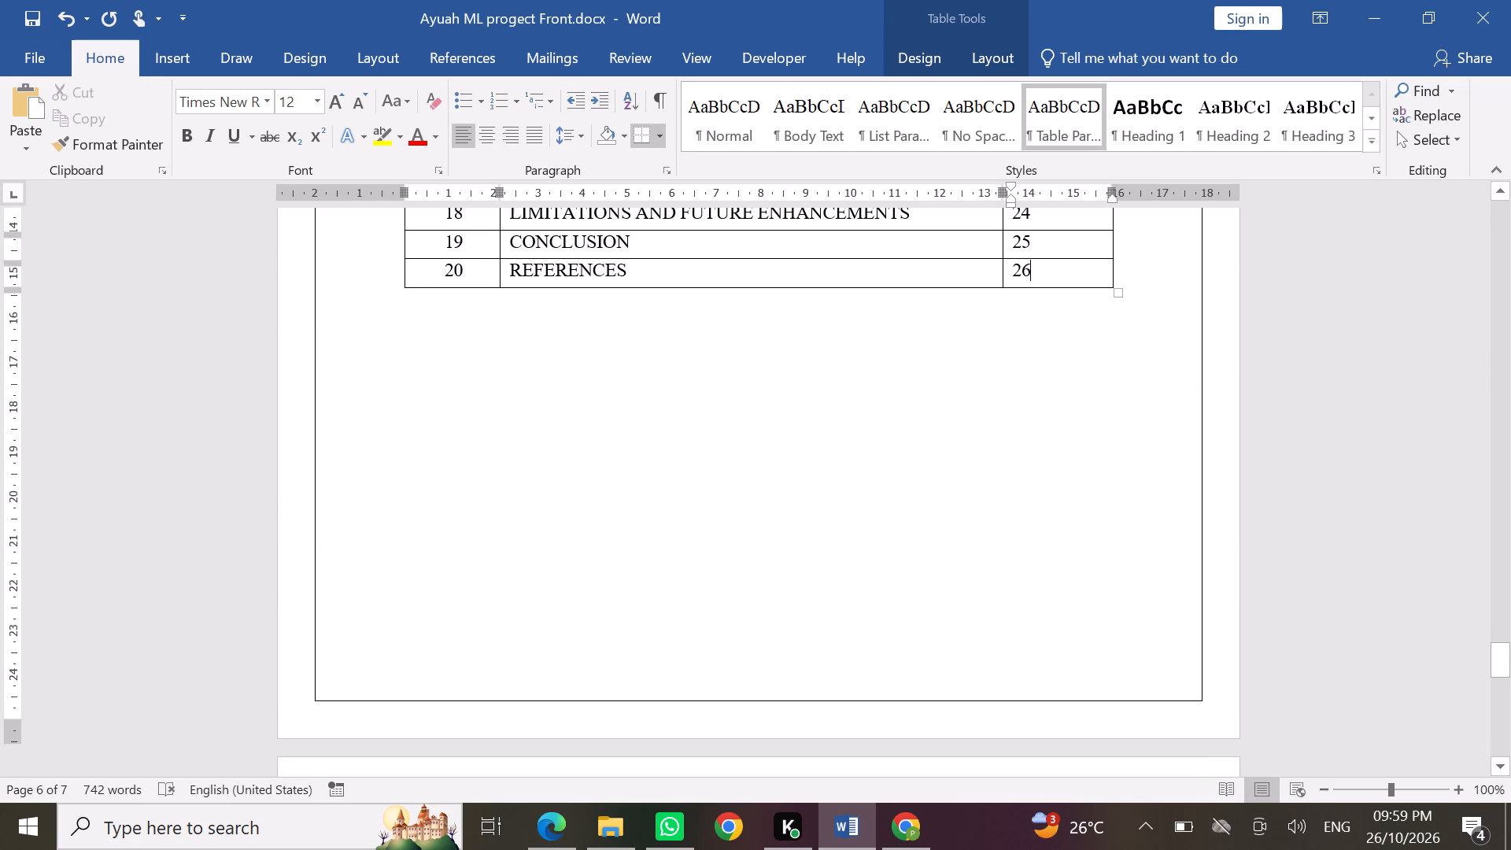
scroll(977, 604, "up", 5)
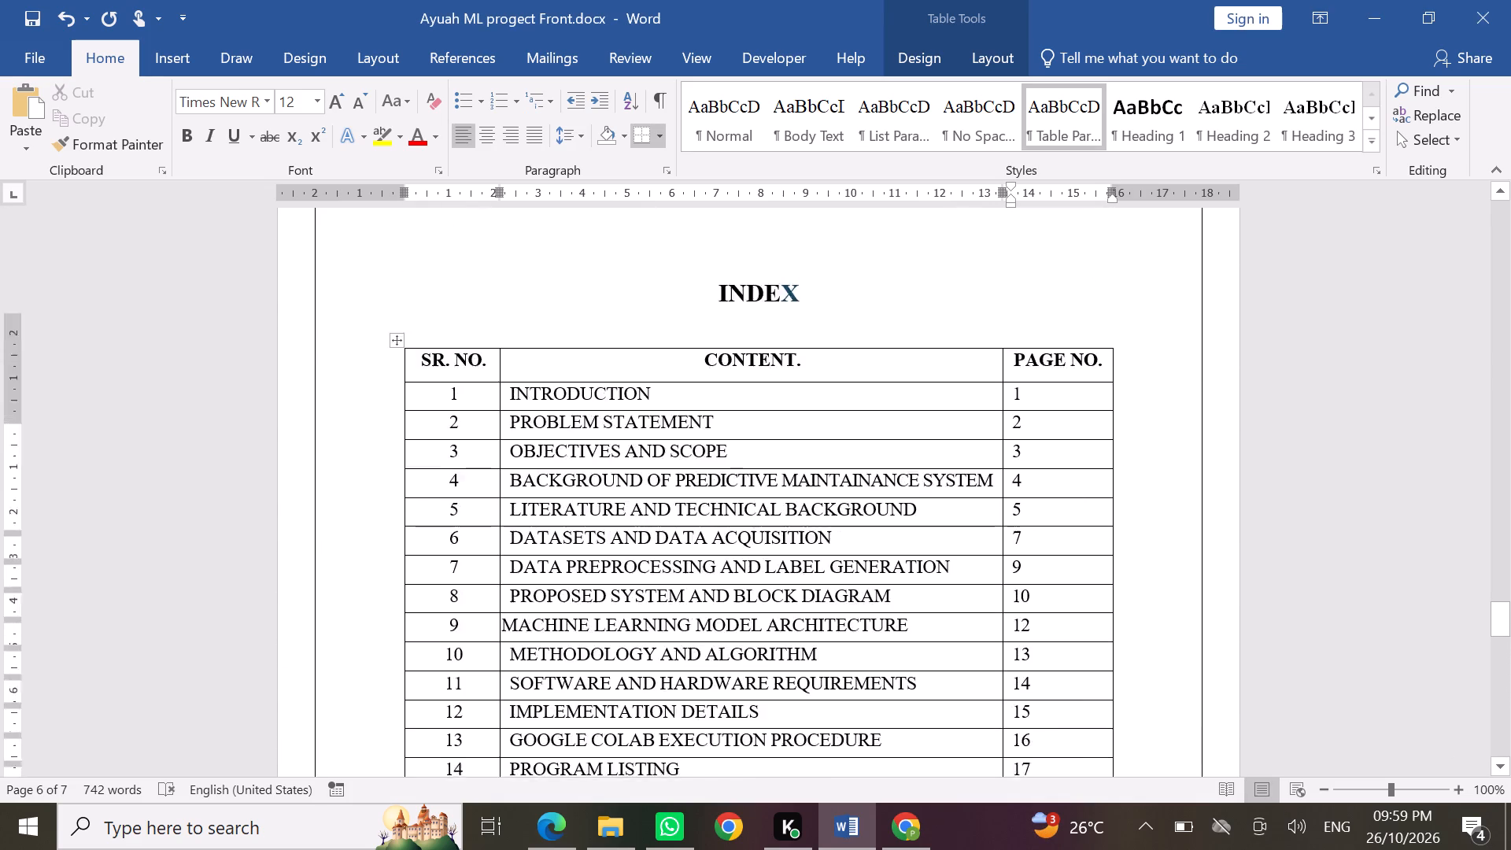
scroll(977, 604, "up", 3)
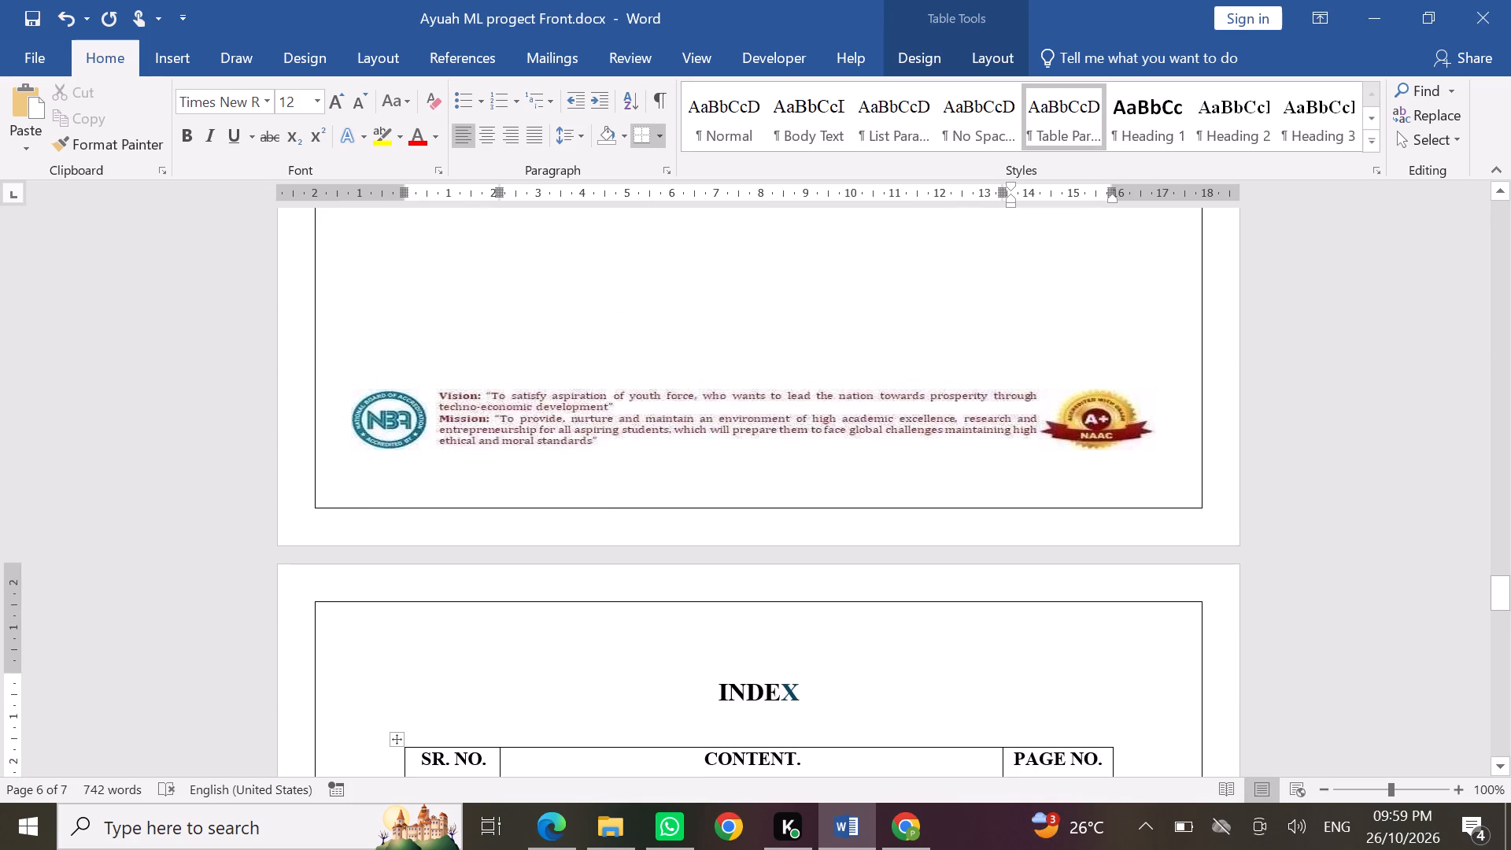
left_click_drag(766, 682, 813, 682)
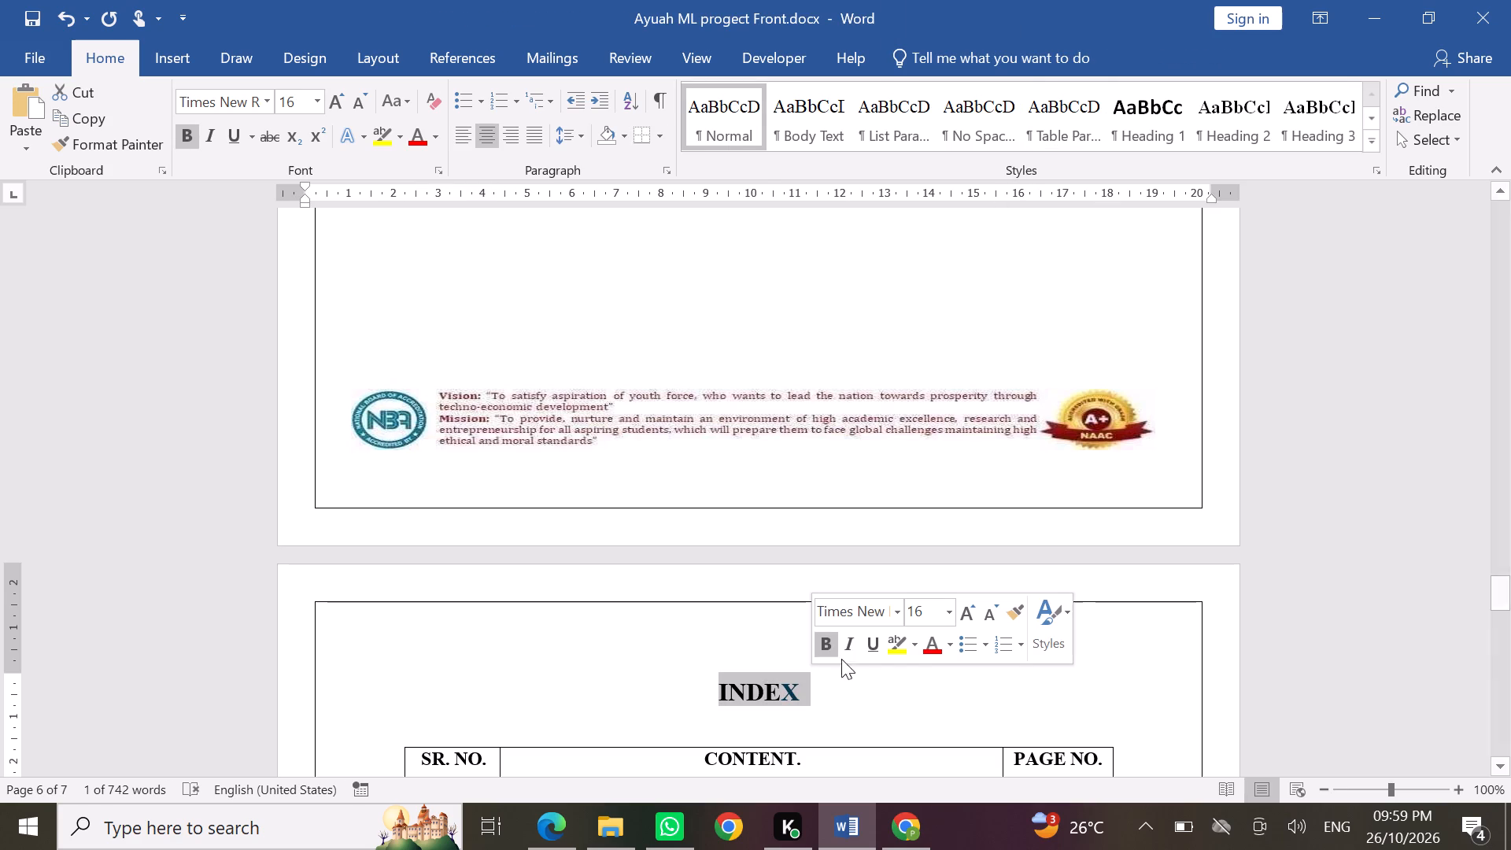
left_click(948, 643)
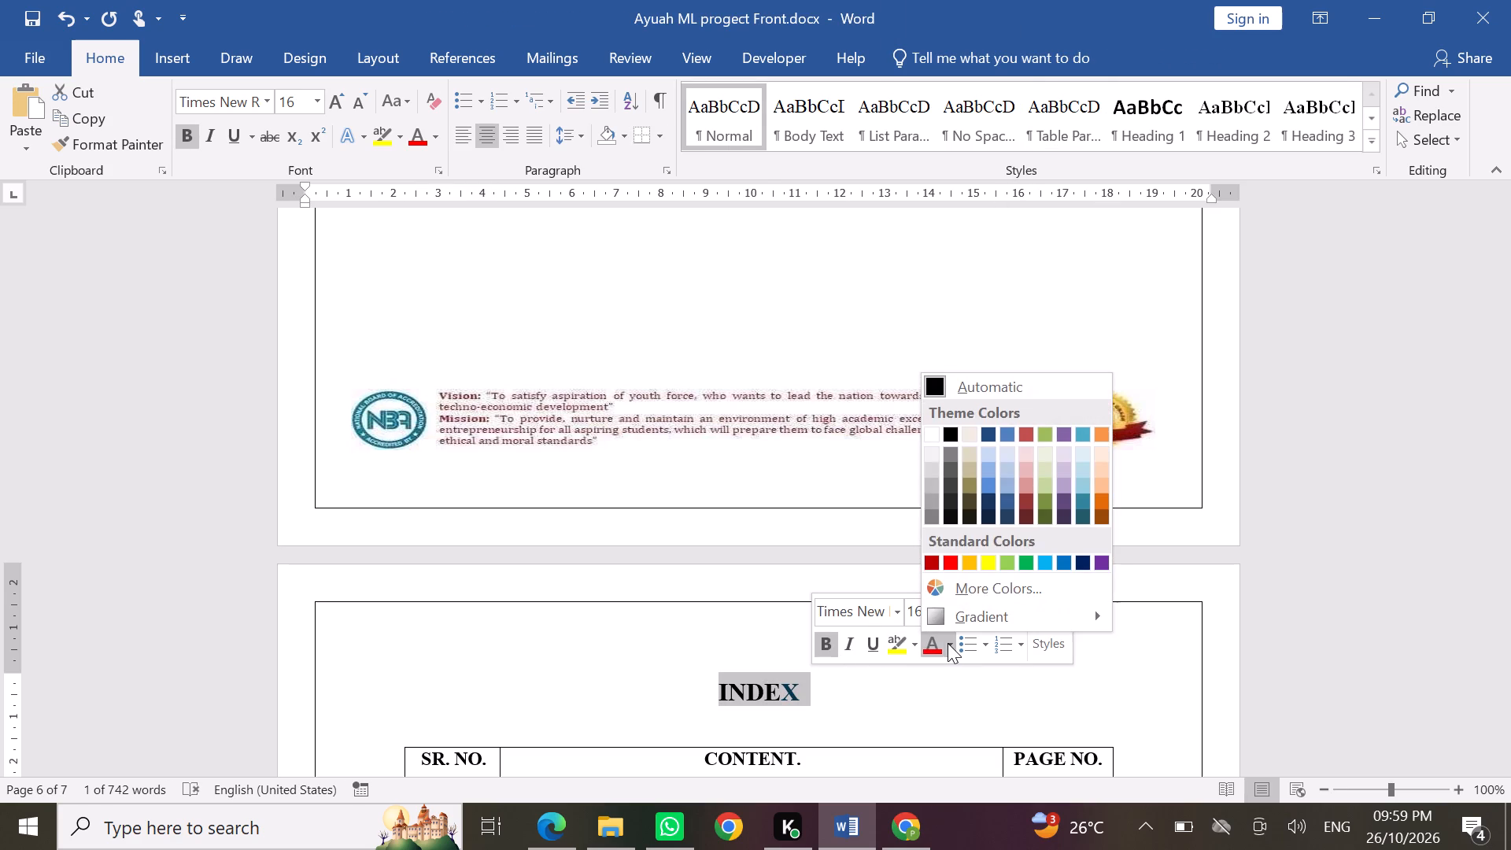
left_click(954, 431)
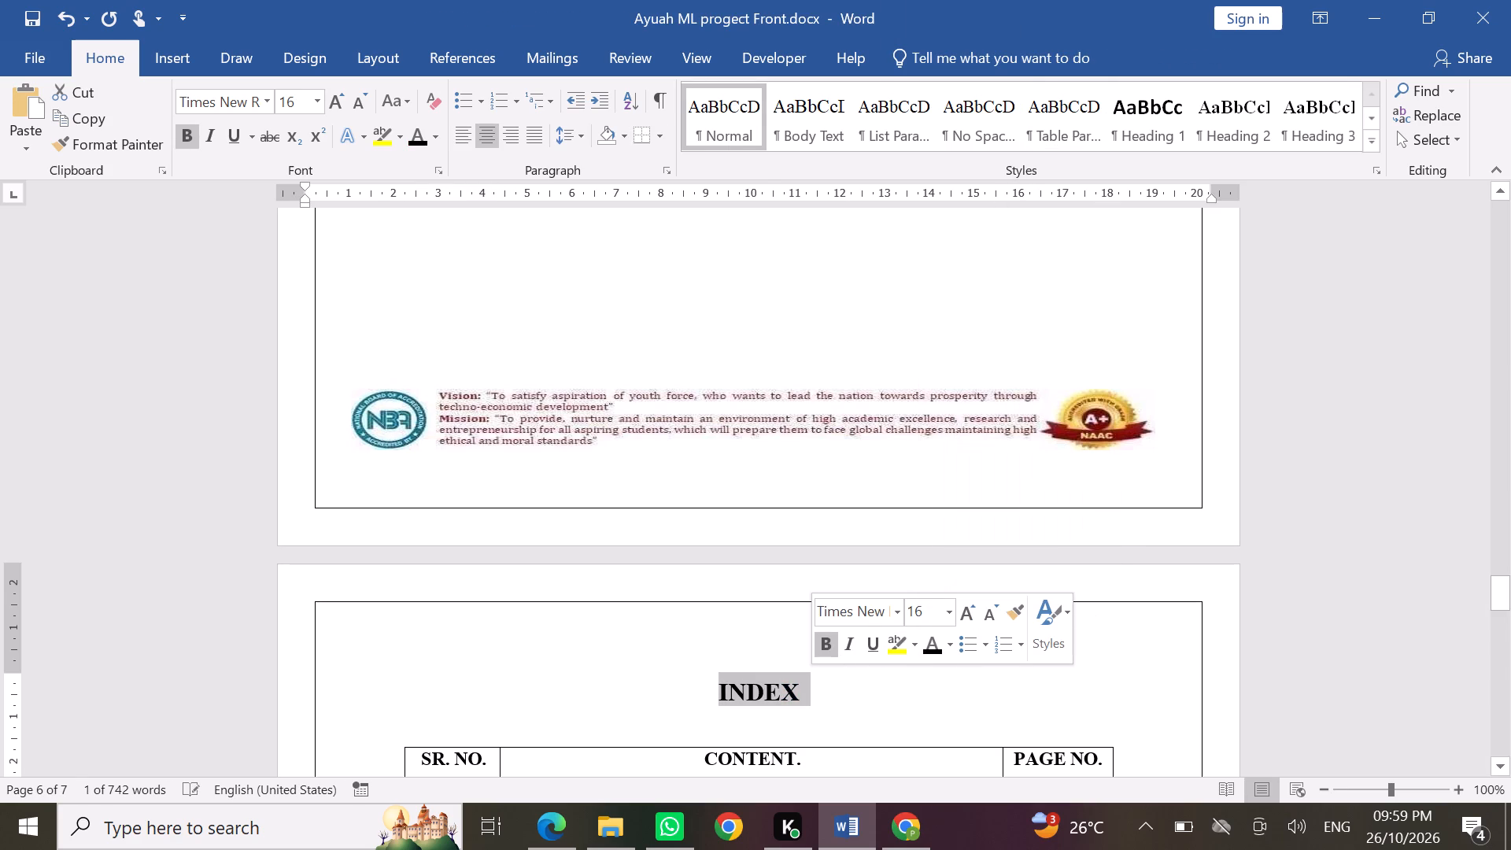
left_click(873, 704)
Look back through the front pages up to the cover page's project details.
scroll(888, 651, "up", 3)
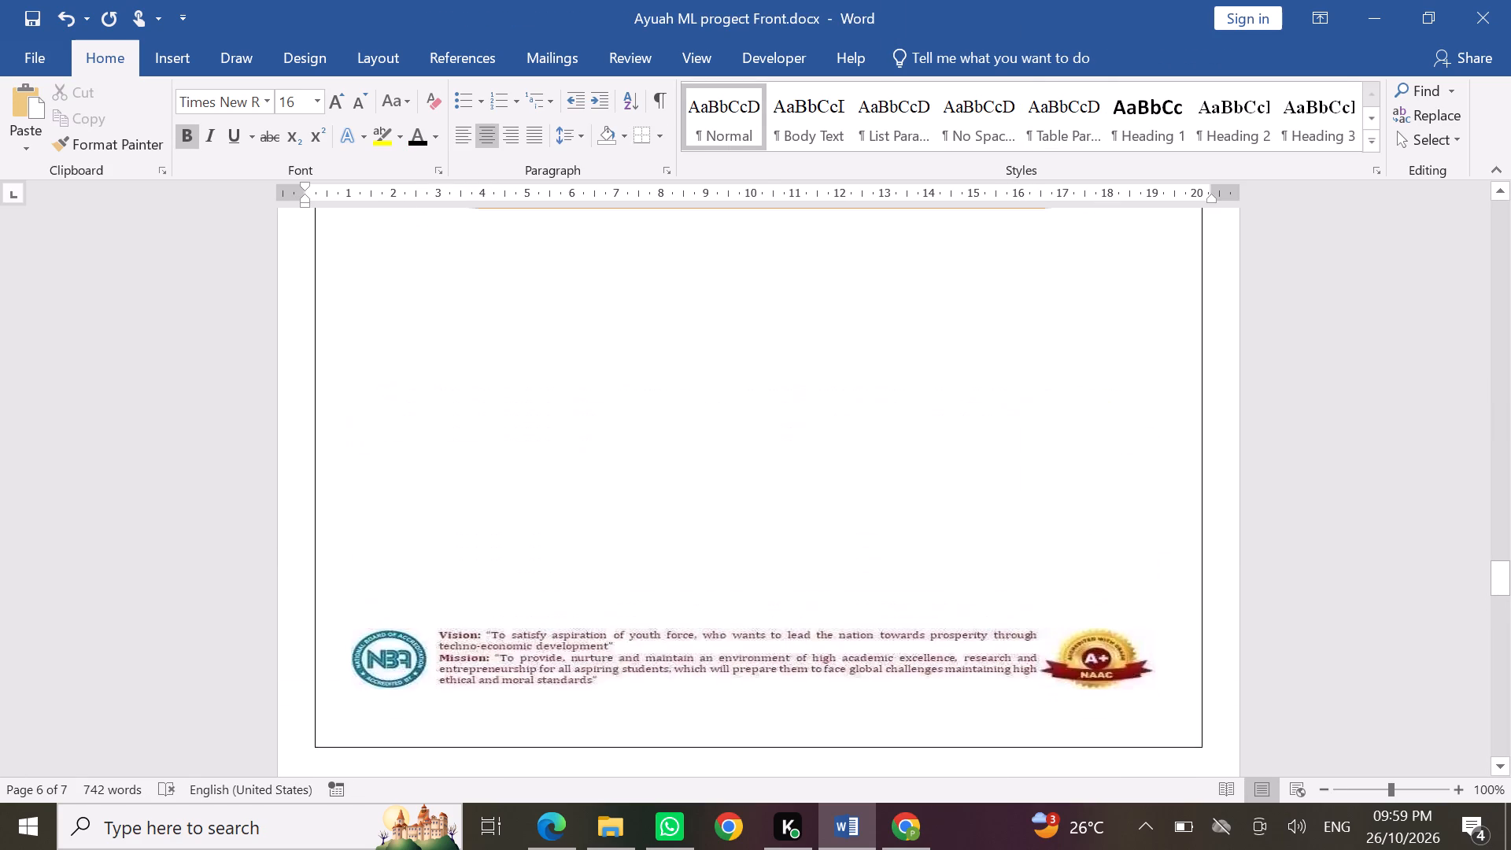
scroll(888, 651, "up", 12)
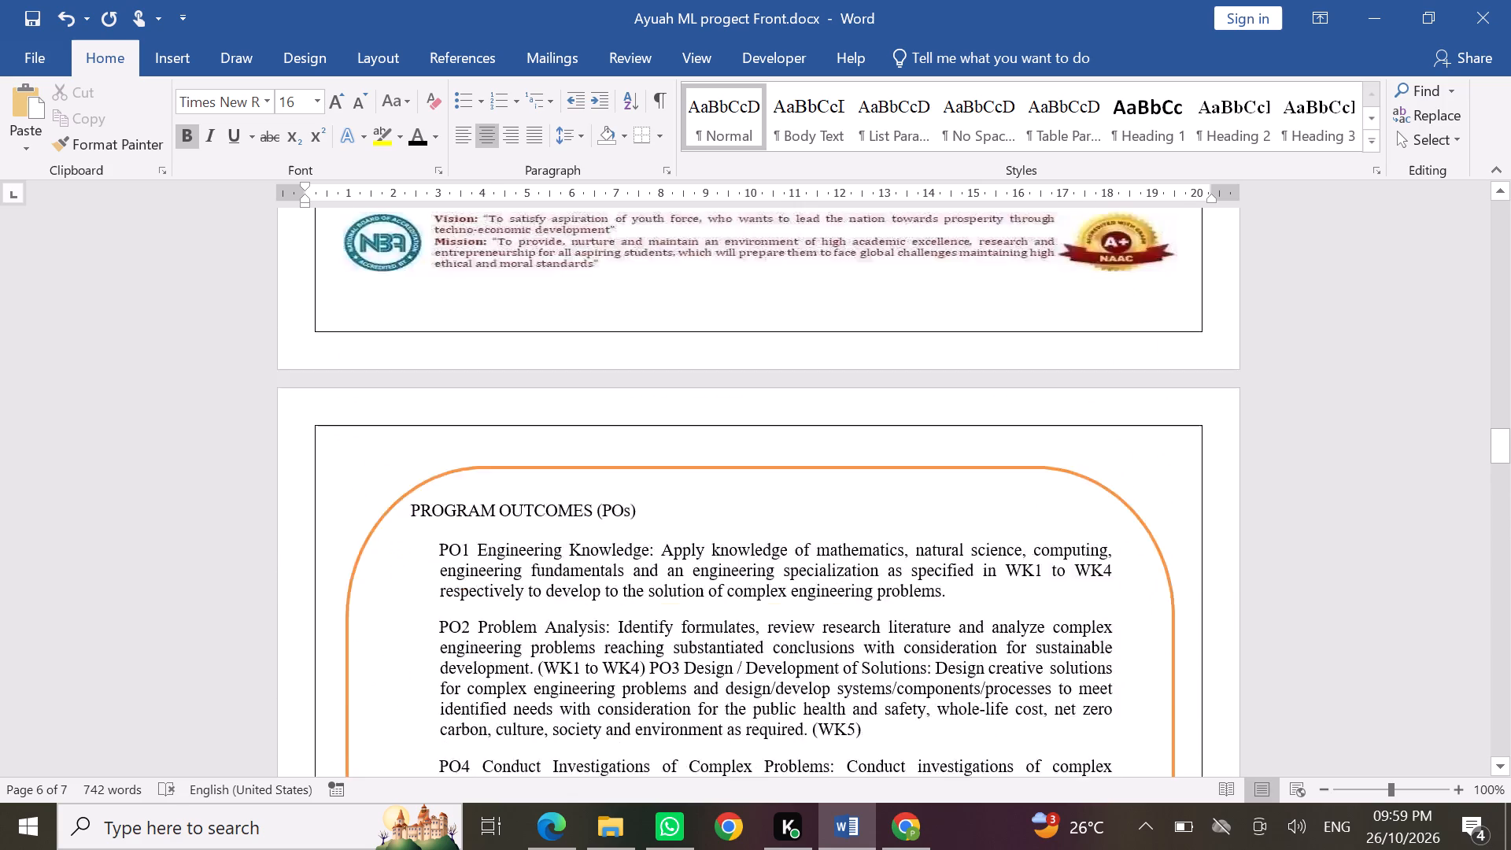
scroll(888, 651, "up", 19)
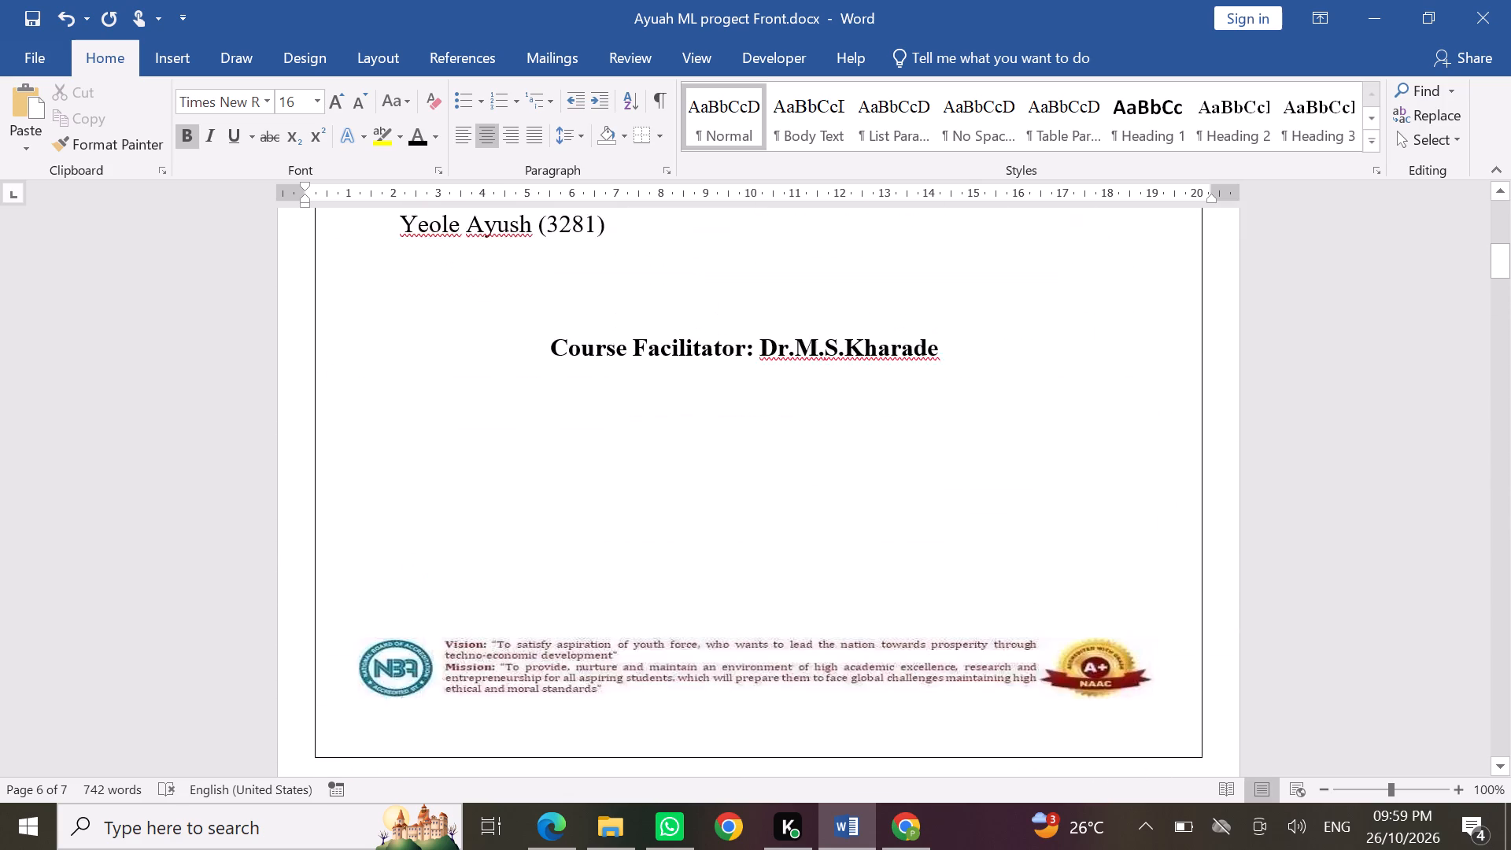
scroll(888, 651, "up", 3)
scroll(888, 651, "down", 3)
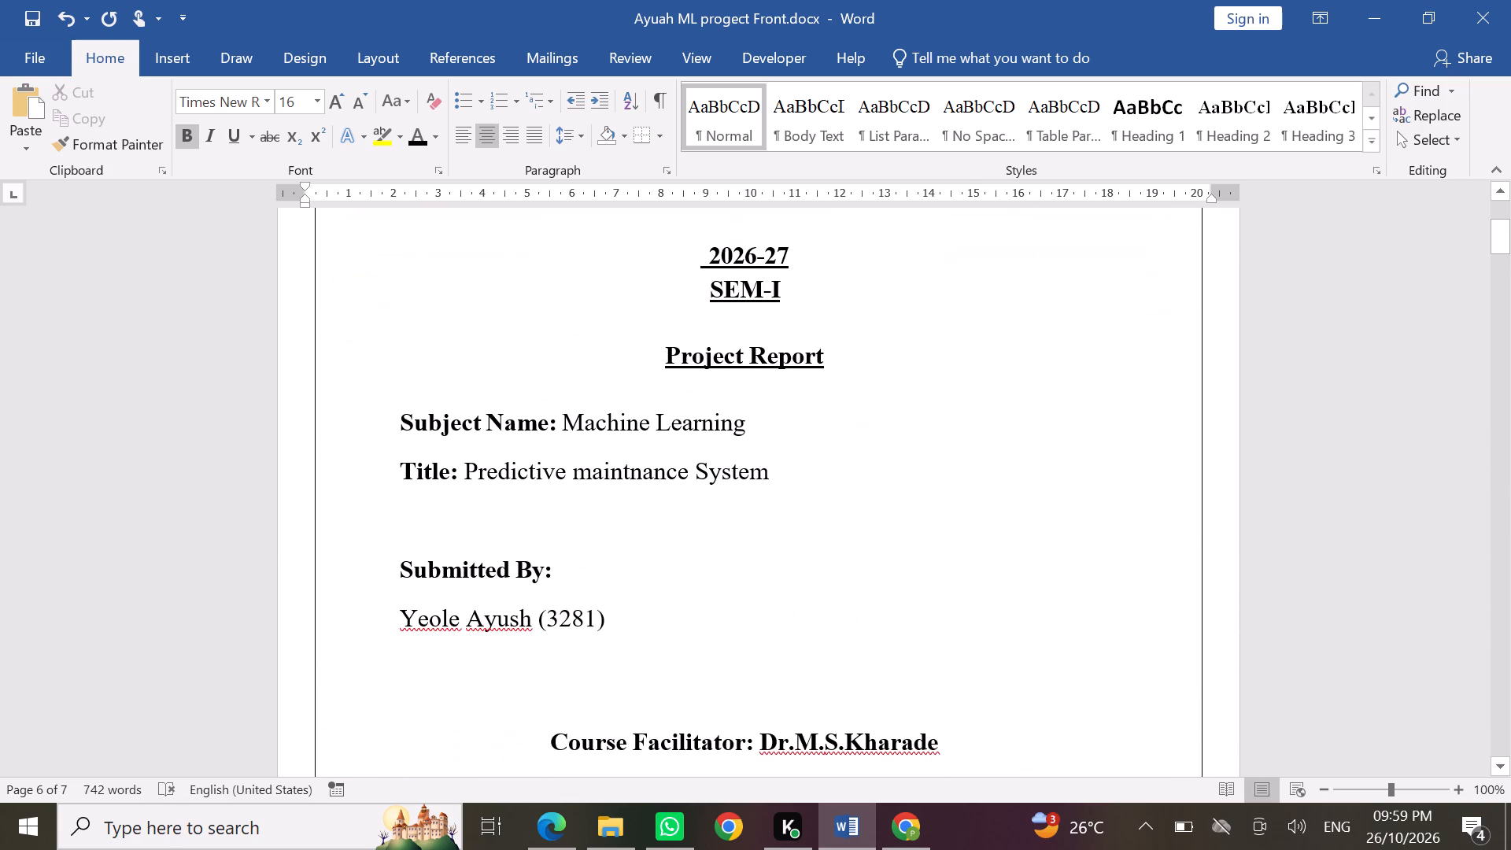
scroll(871, 543, "down", 5)
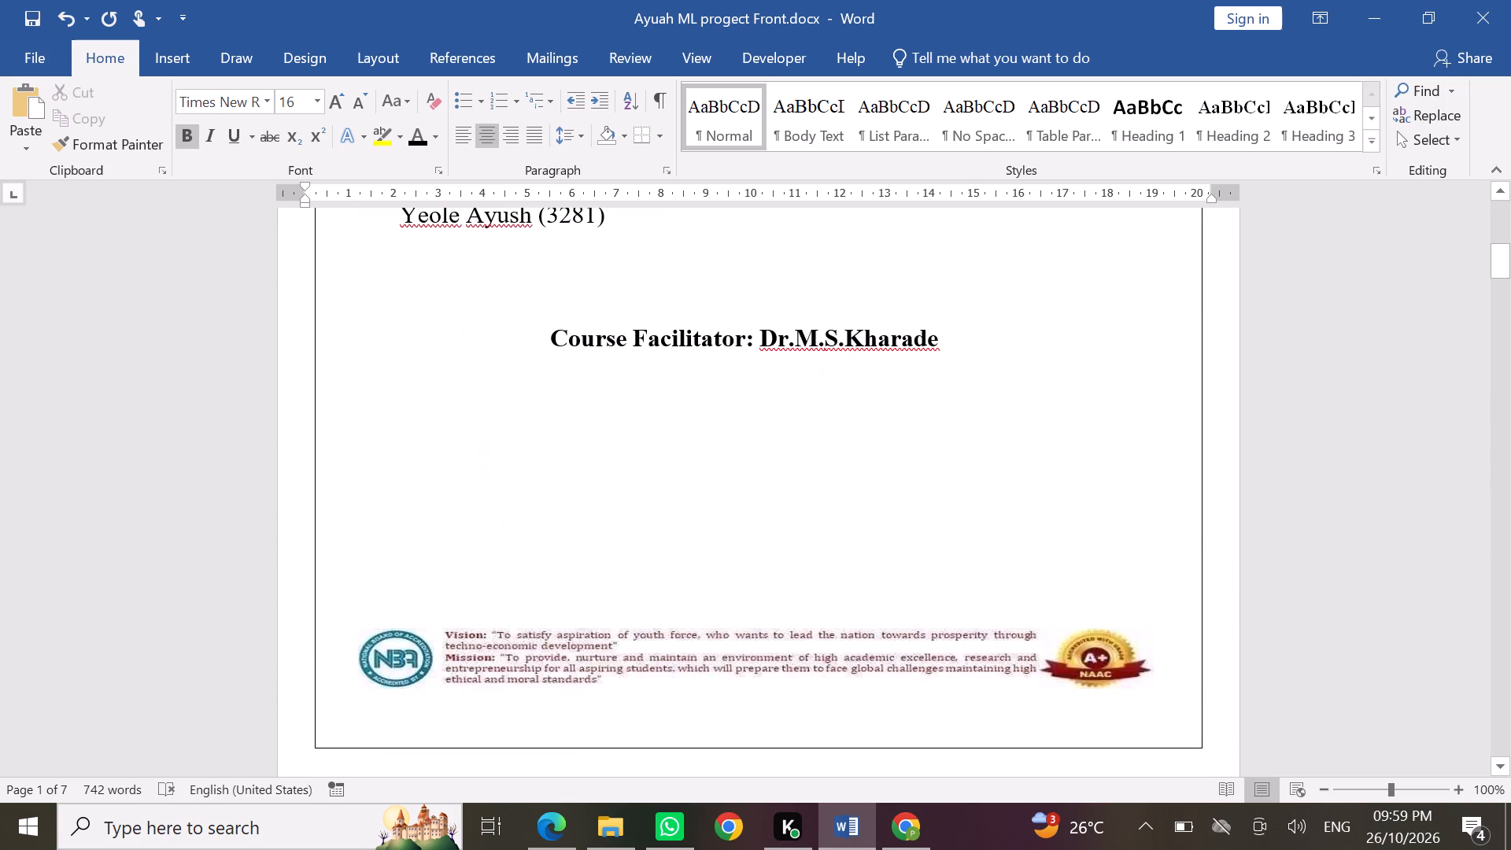
scroll(871, 543, "up", 2)
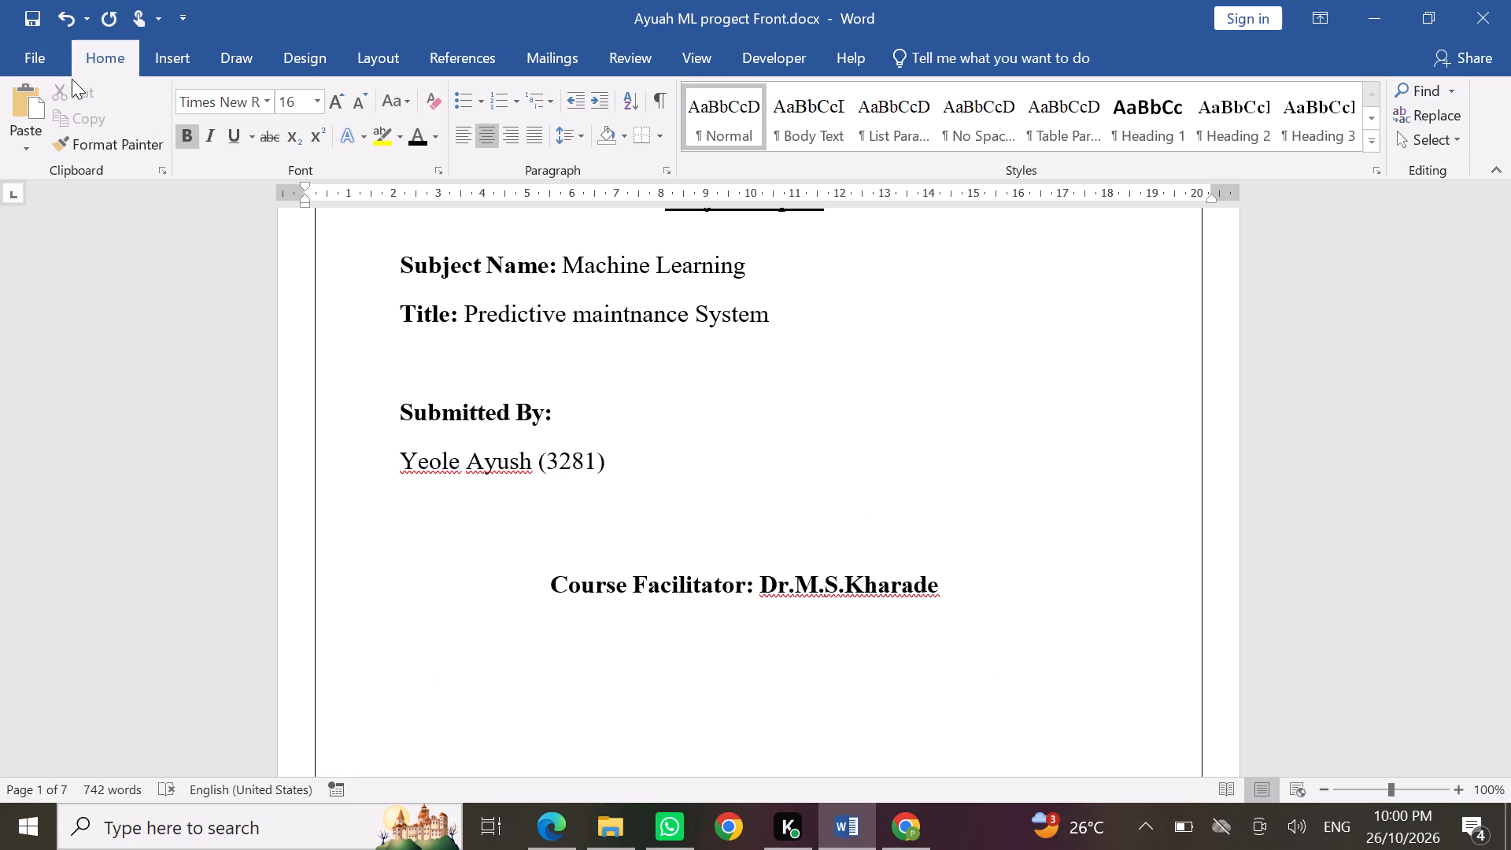
Save the front pages document in the Downloads folder under its existing name, Ayuah ML progect Front.docx.
left_click(49, 61)
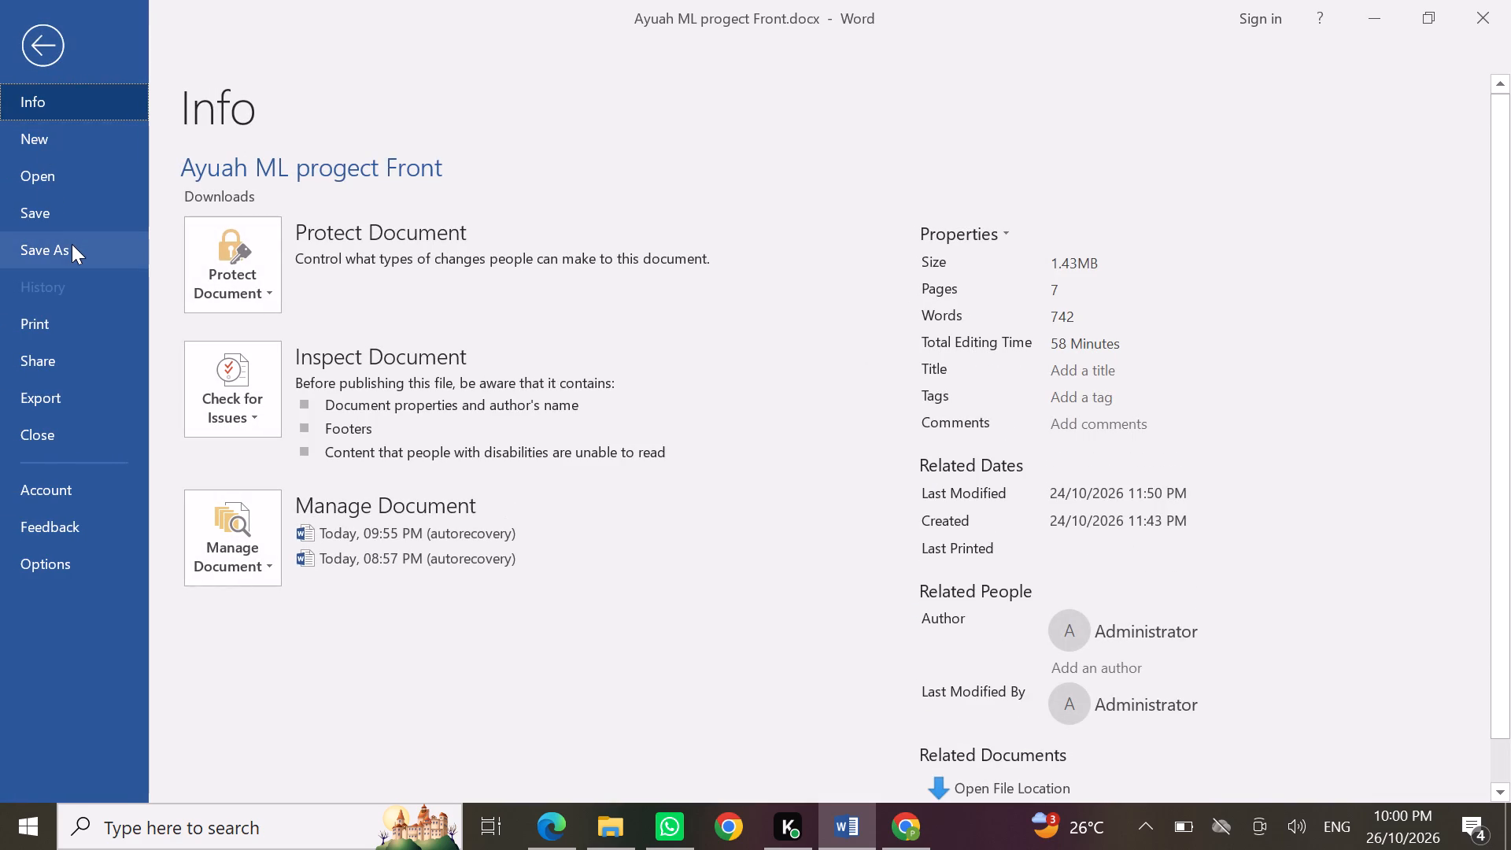
left_click(72, 244)
left_click(639, 208)
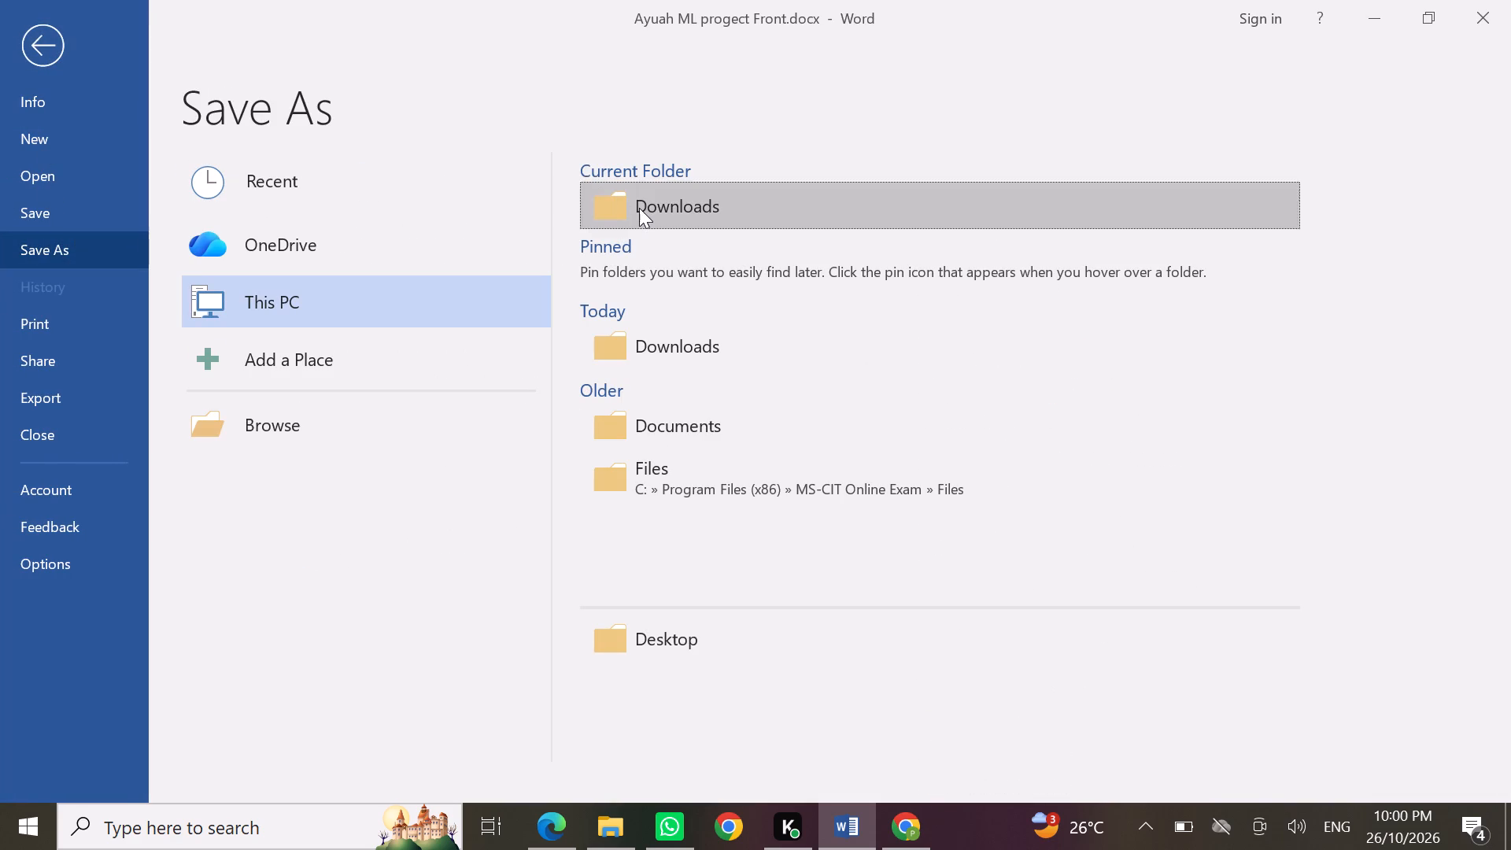
left_click(578, 563)
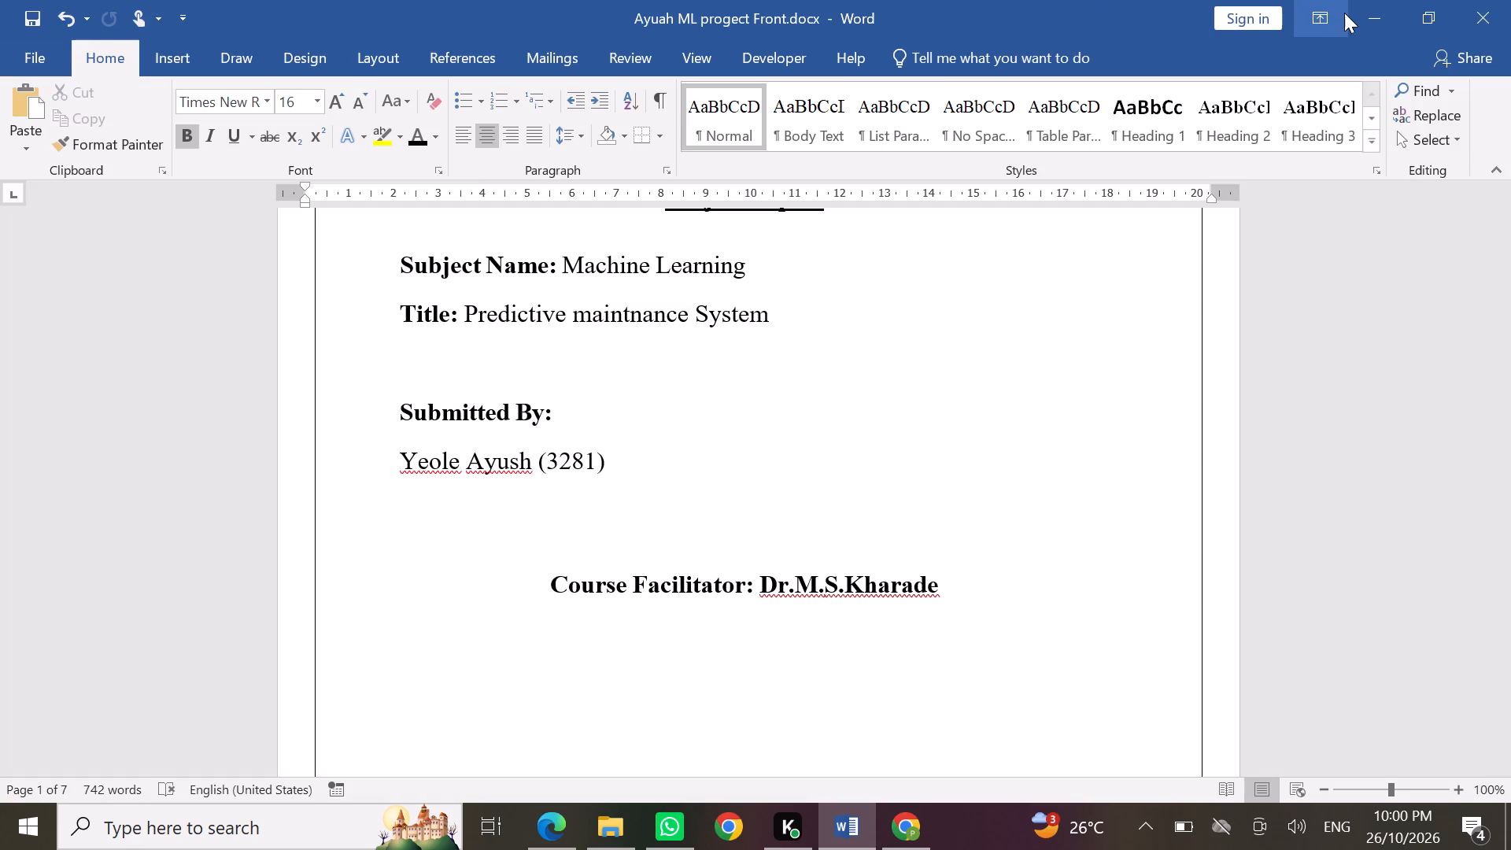
Minimise the Word document and close the Predictive mainteanance System PDF in Edge.
left_click(1365, 13)
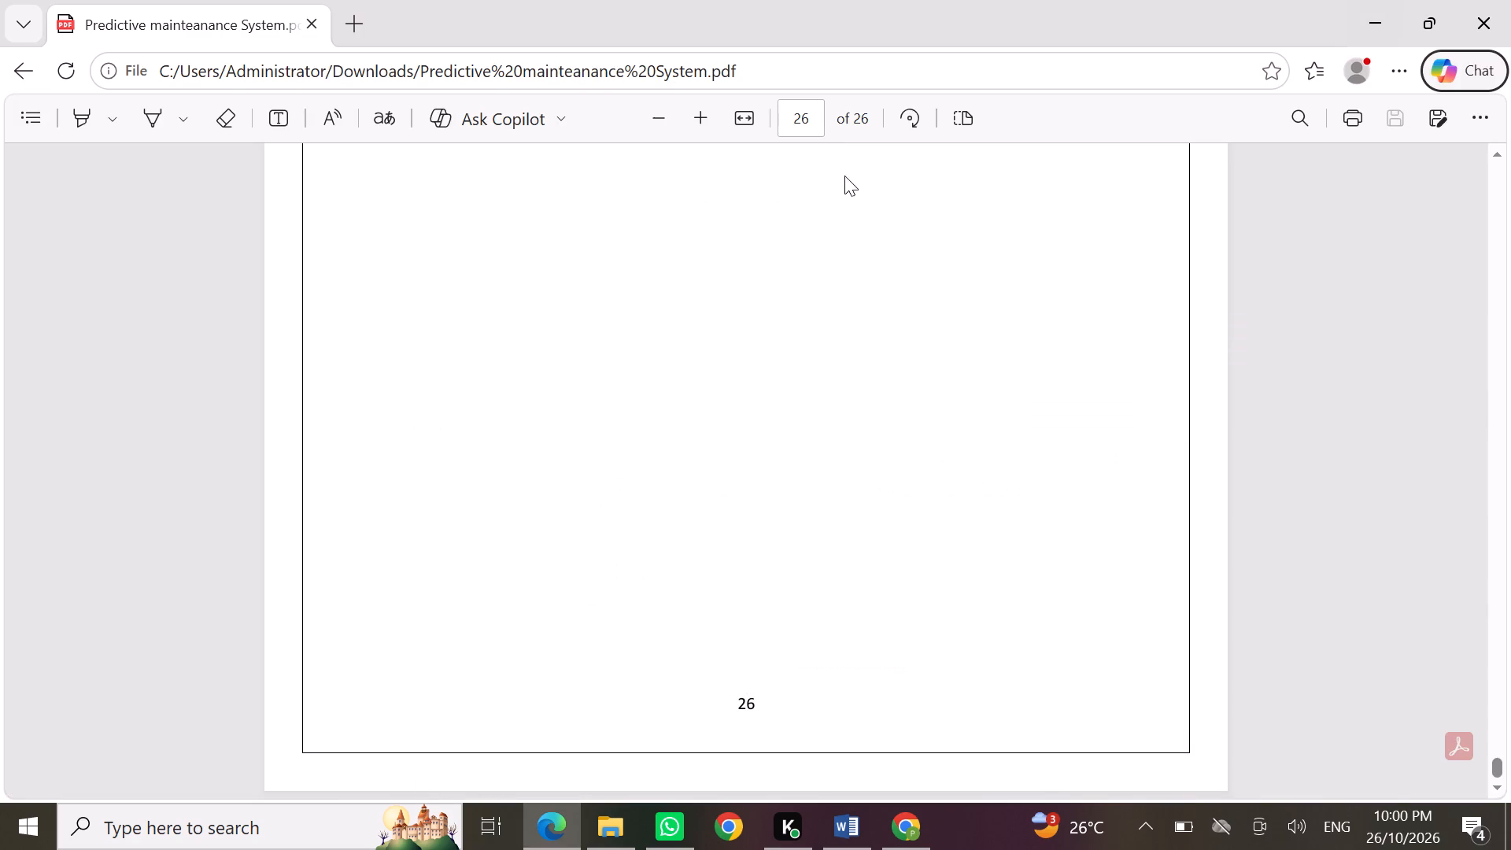
left_click(316, 30)
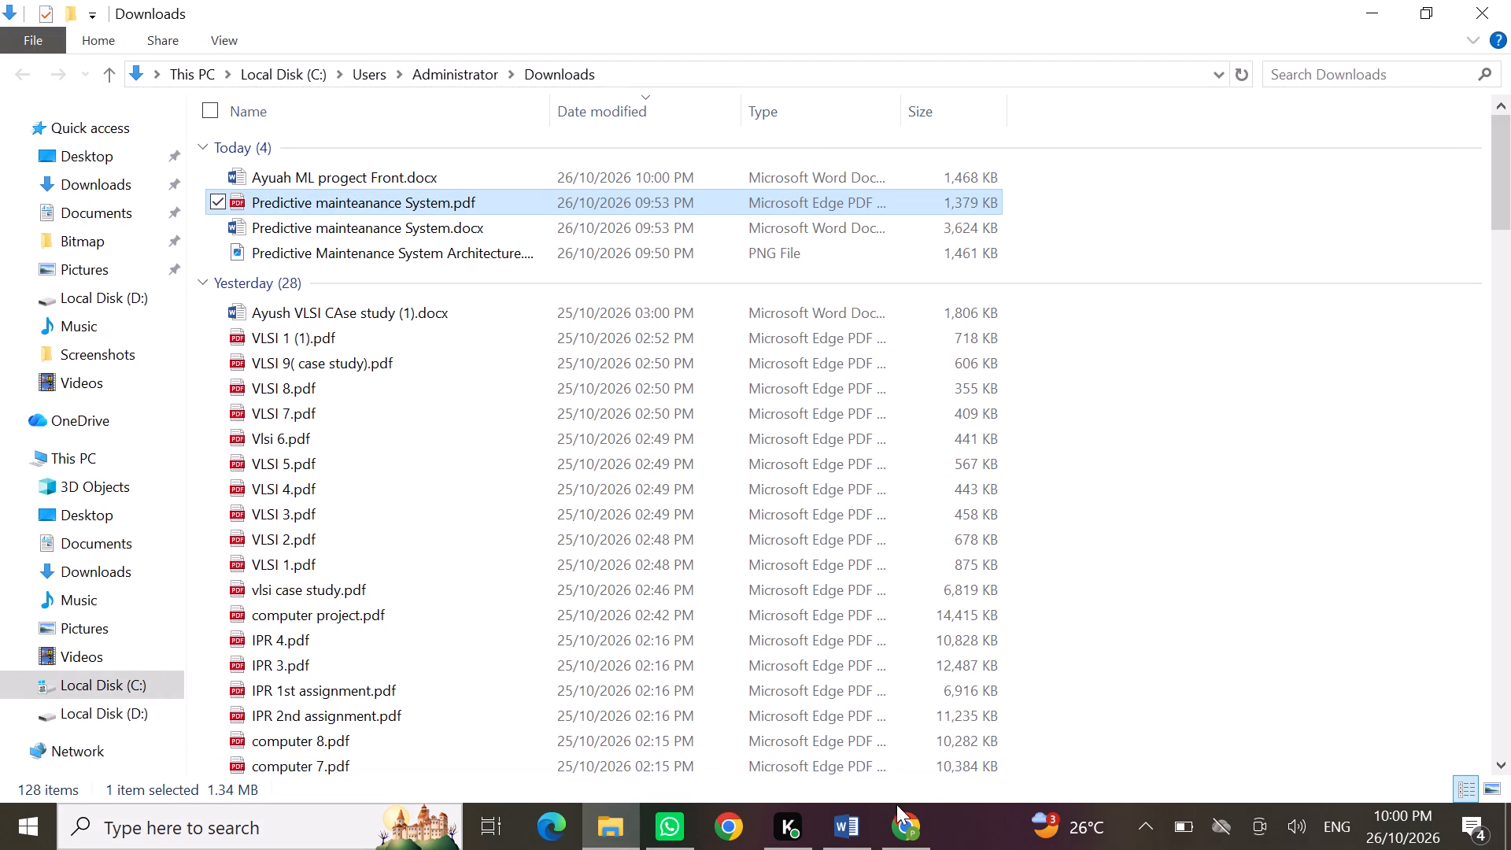
In Chrome, convert Ayuah ML progect Front.docx from Downloads to PDF with iLovePDF and download the converted file.
left_click(904, 830)
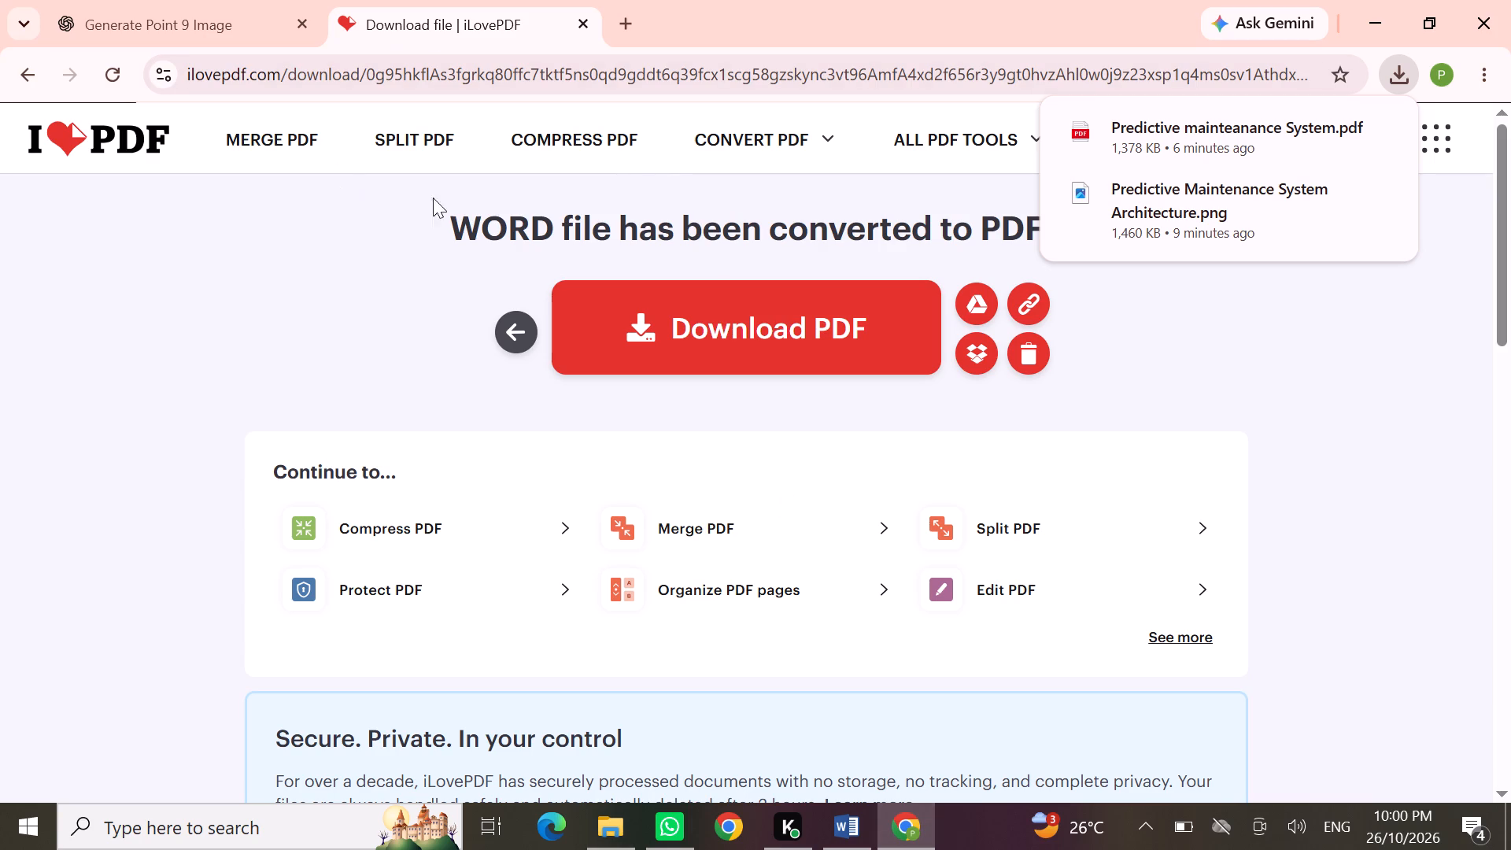
left_click(34, 79)
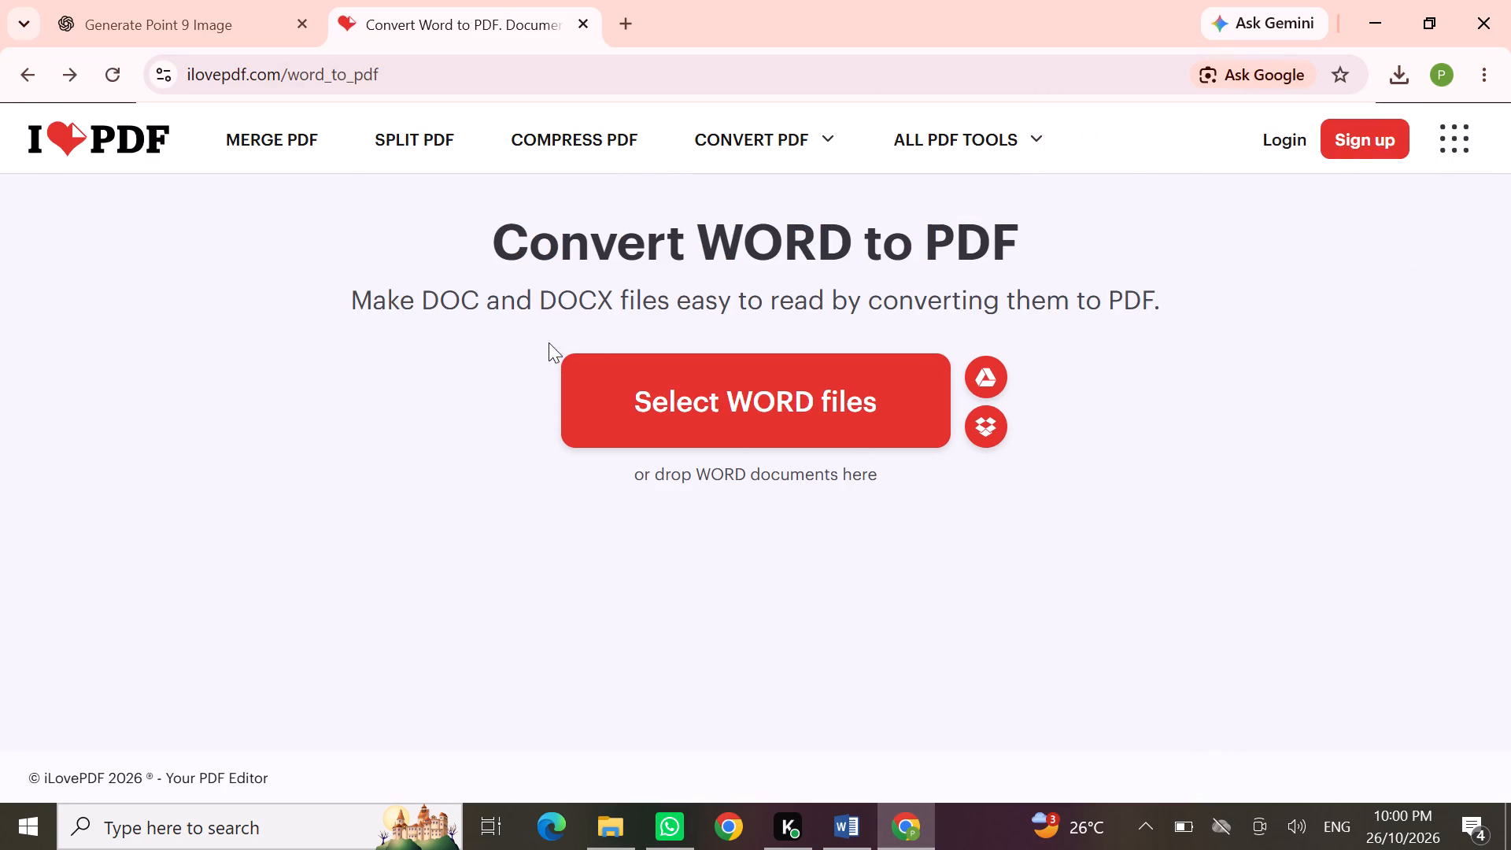
left_click(659, 367)
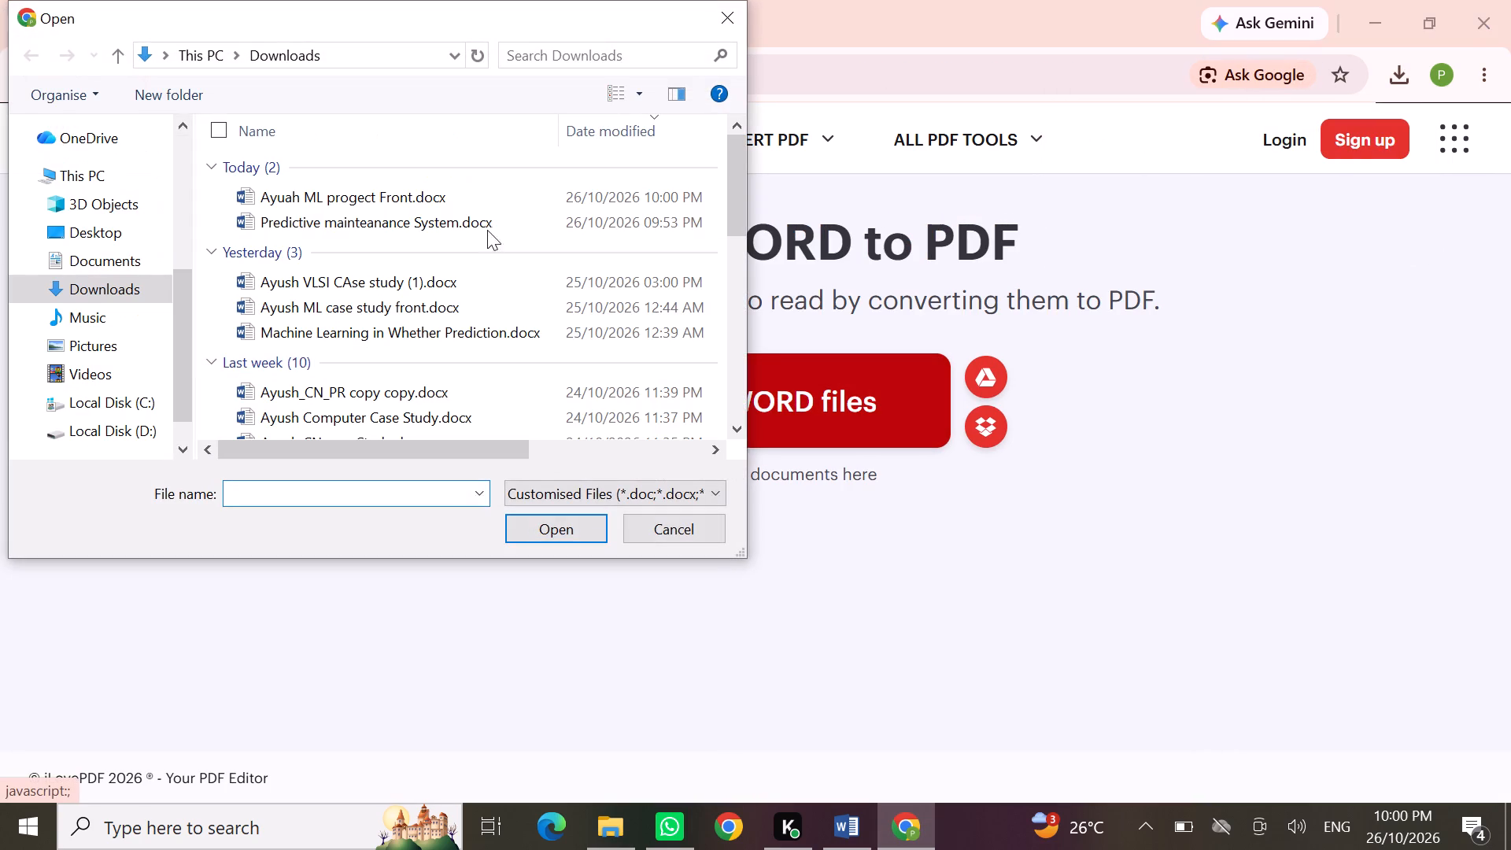
left_click(519, 185)
left_click(537, 530)
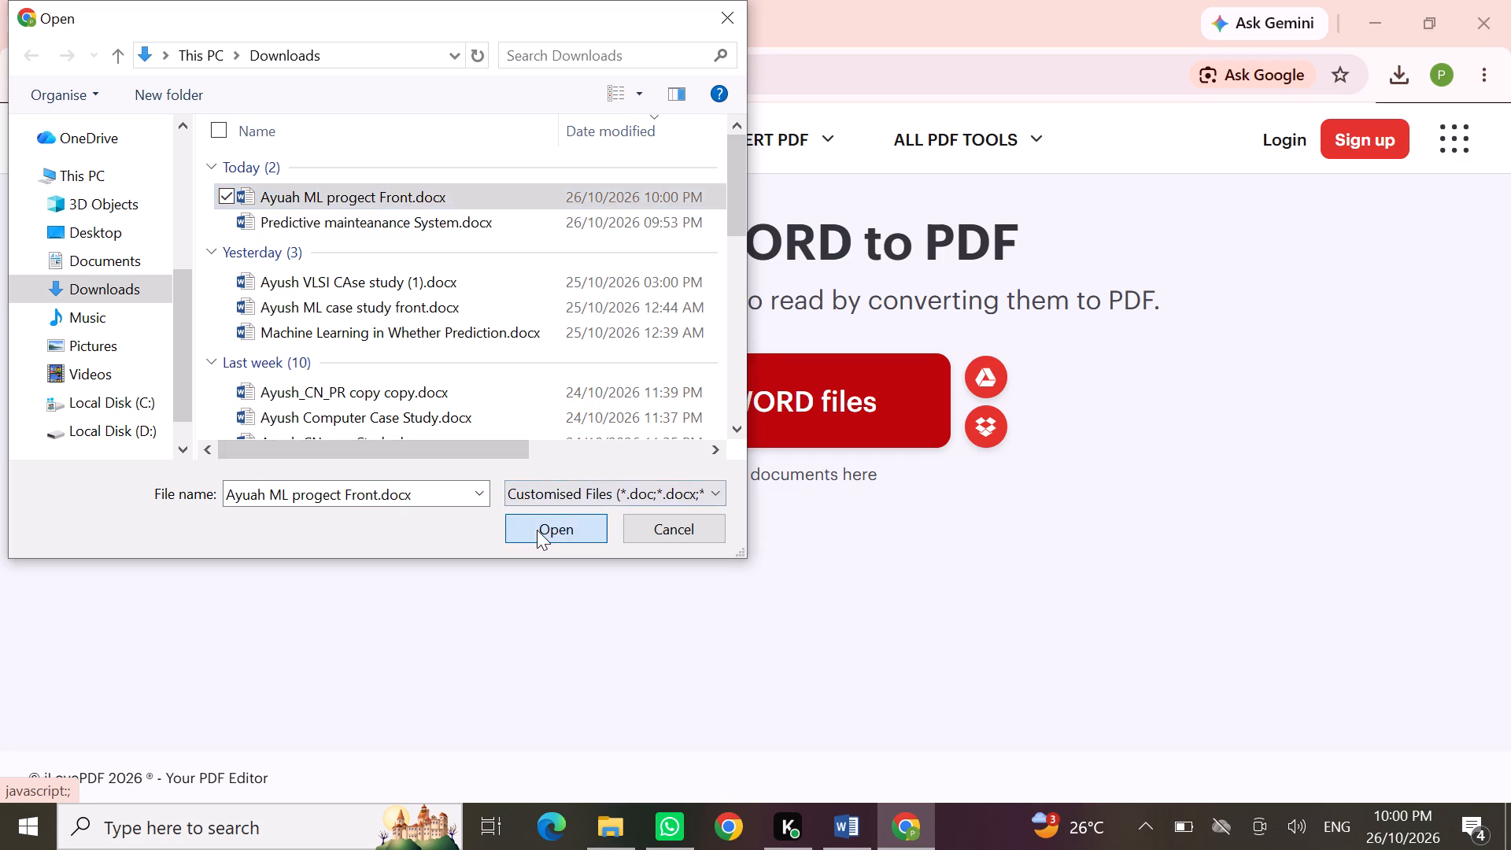
left_click(1320, 743)
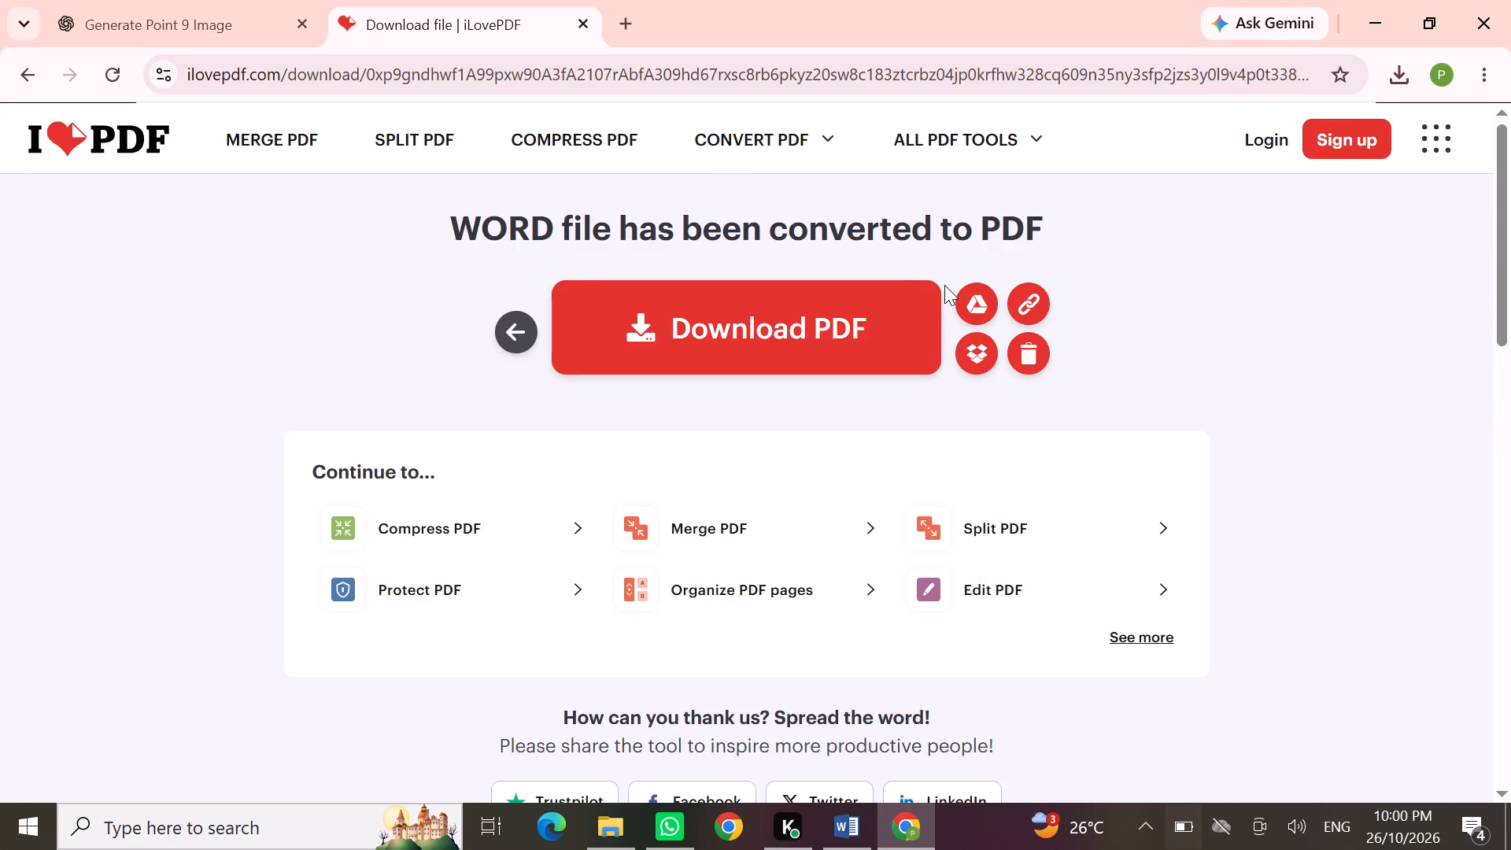
left_click(858, 309)
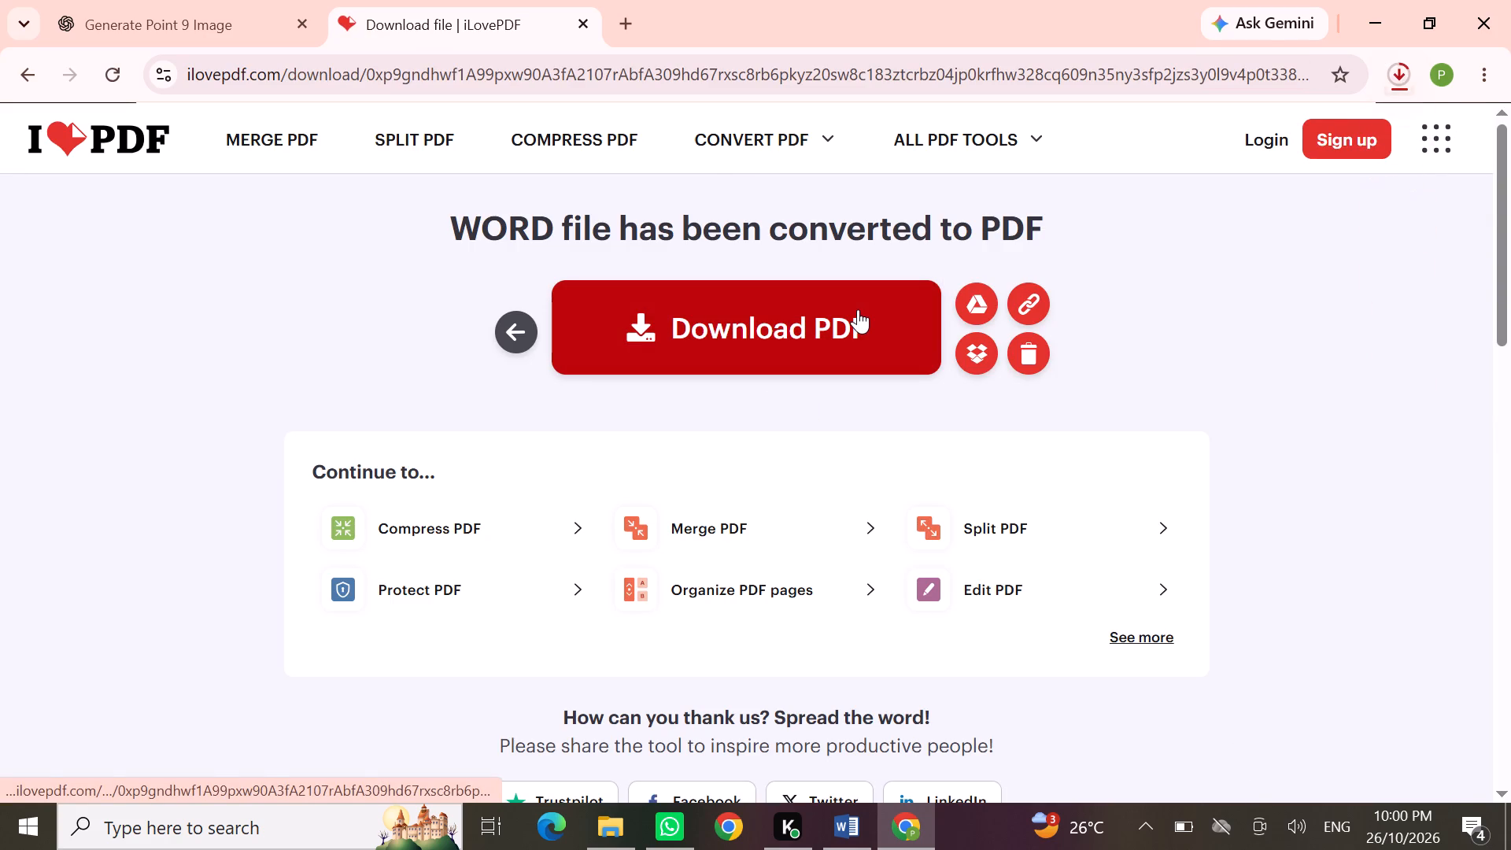
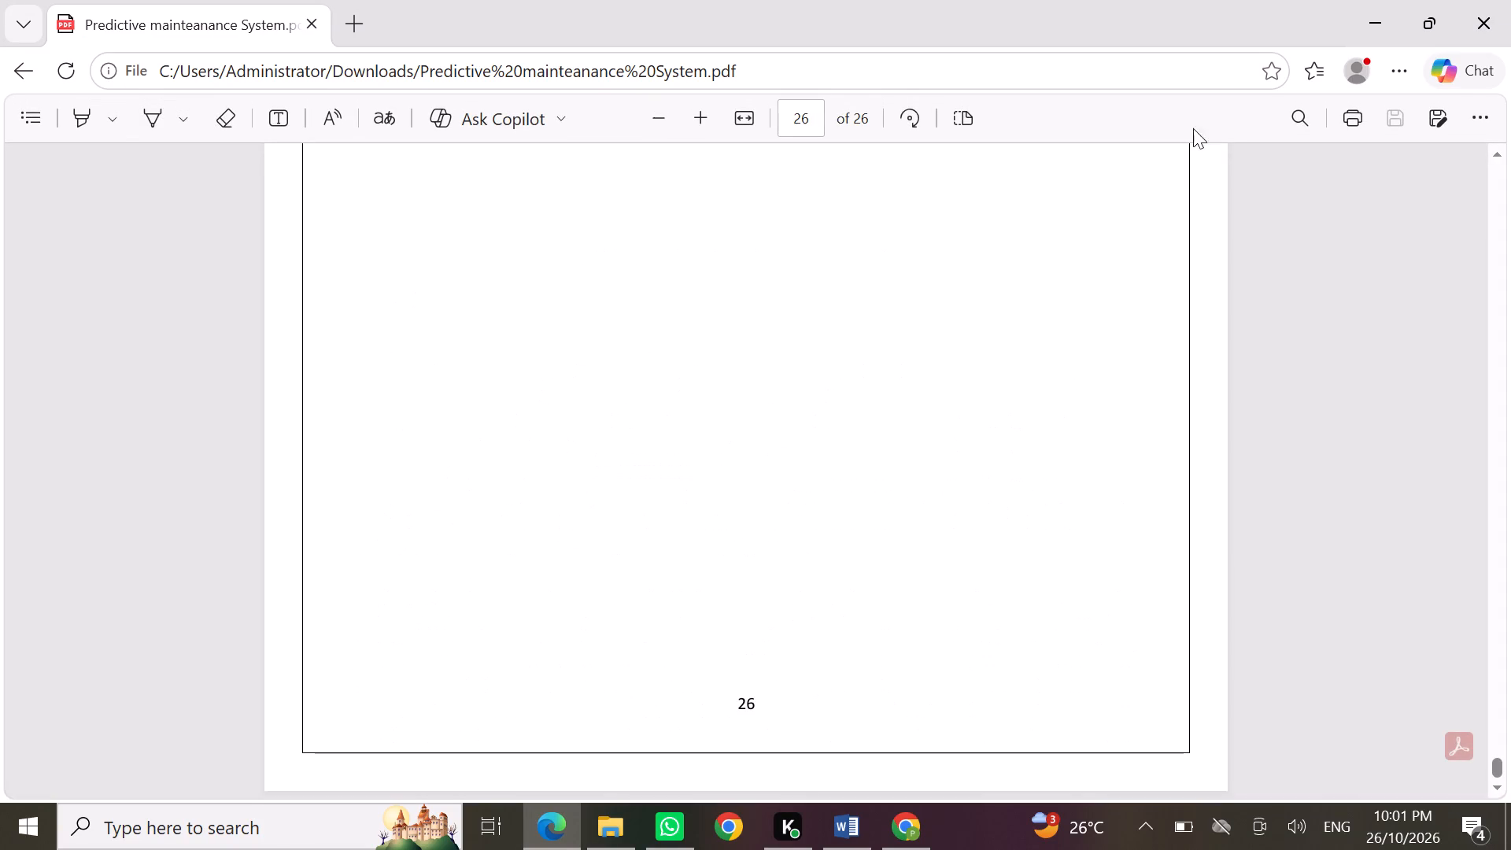
Close the Predictive mainteanance System PDF in Edge to get back to the Downloads folder.
left_click(1496, 30)
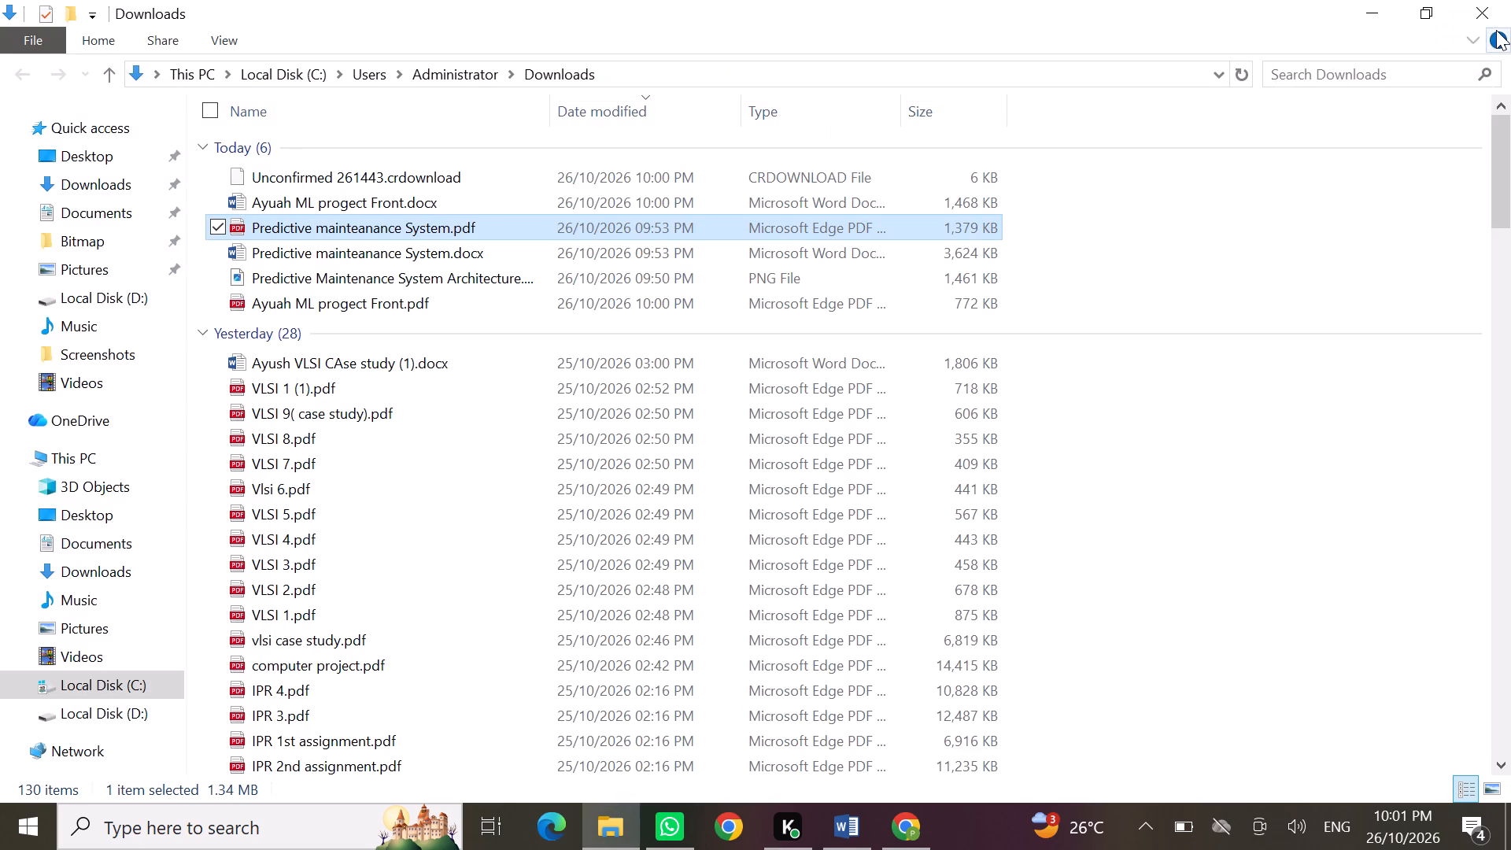
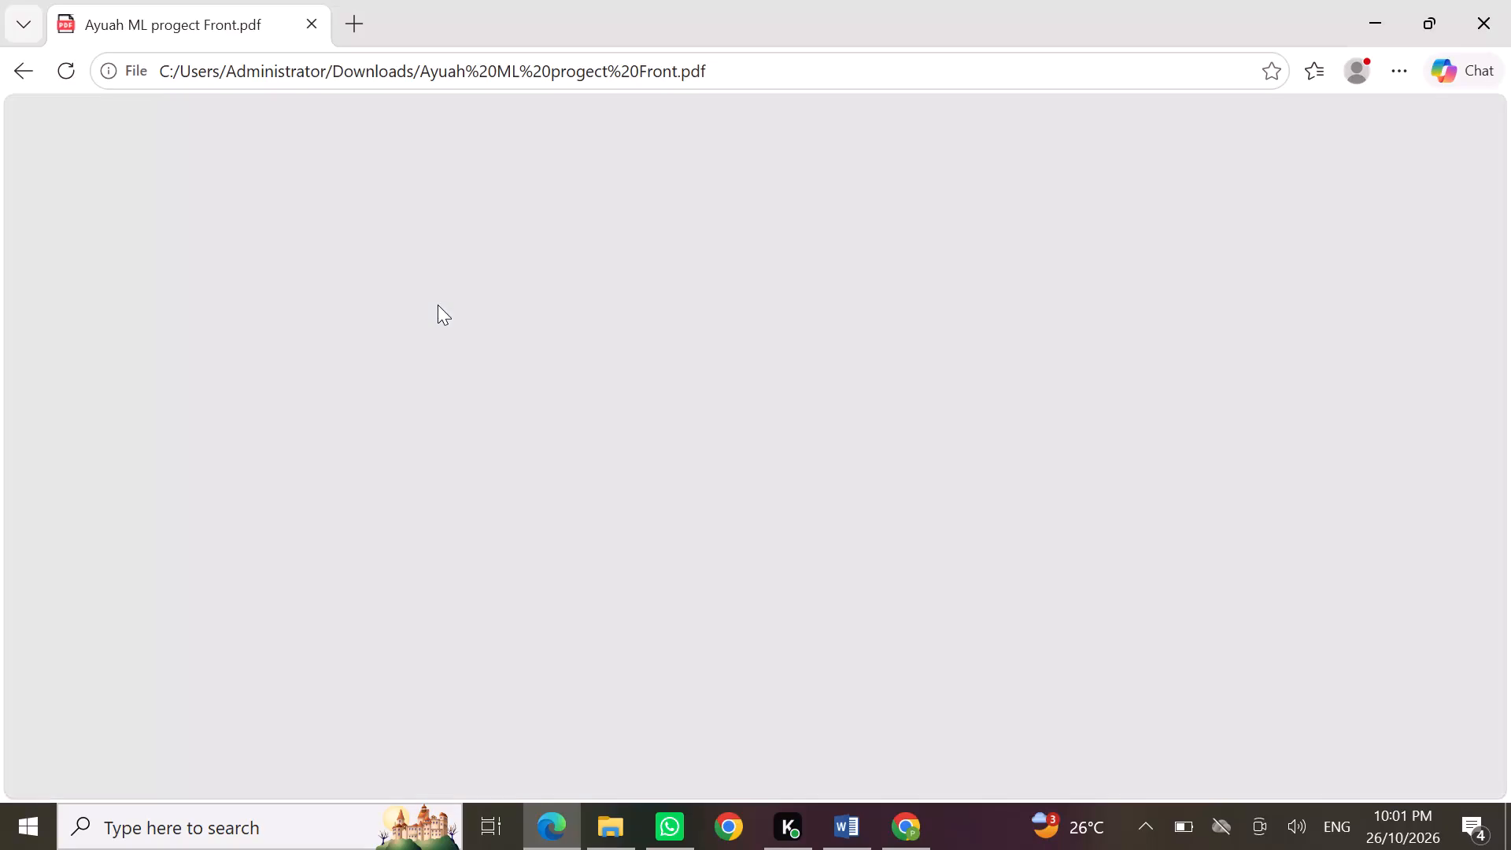
Review the converted Ayuah ML progect Front.pdf from the cover page through the program outcomes and index to the last page.
scroll(591, 479, "down", 2)
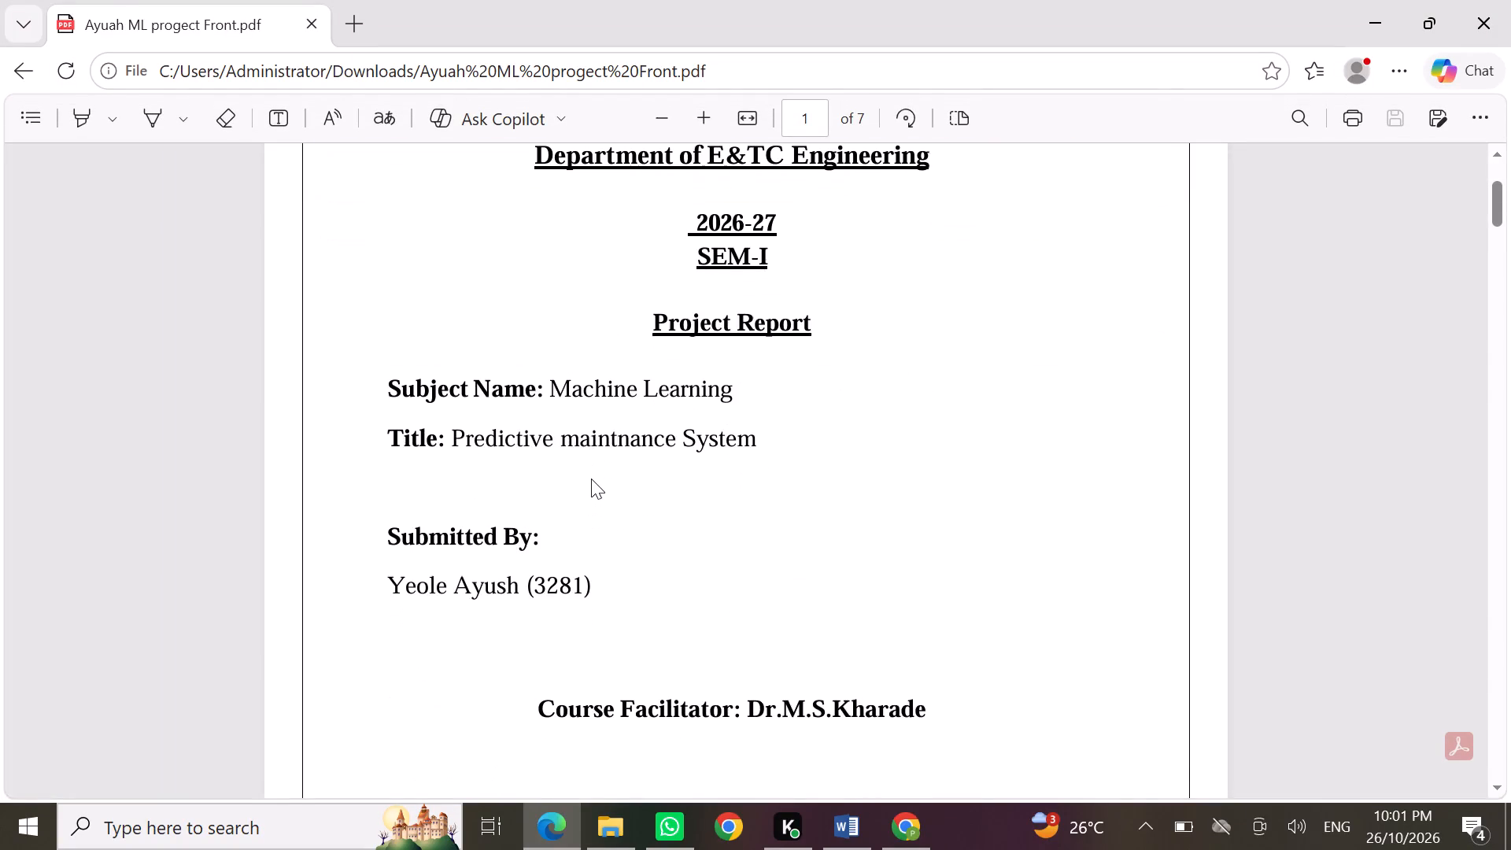
scroll(591, 479, "down", 9)
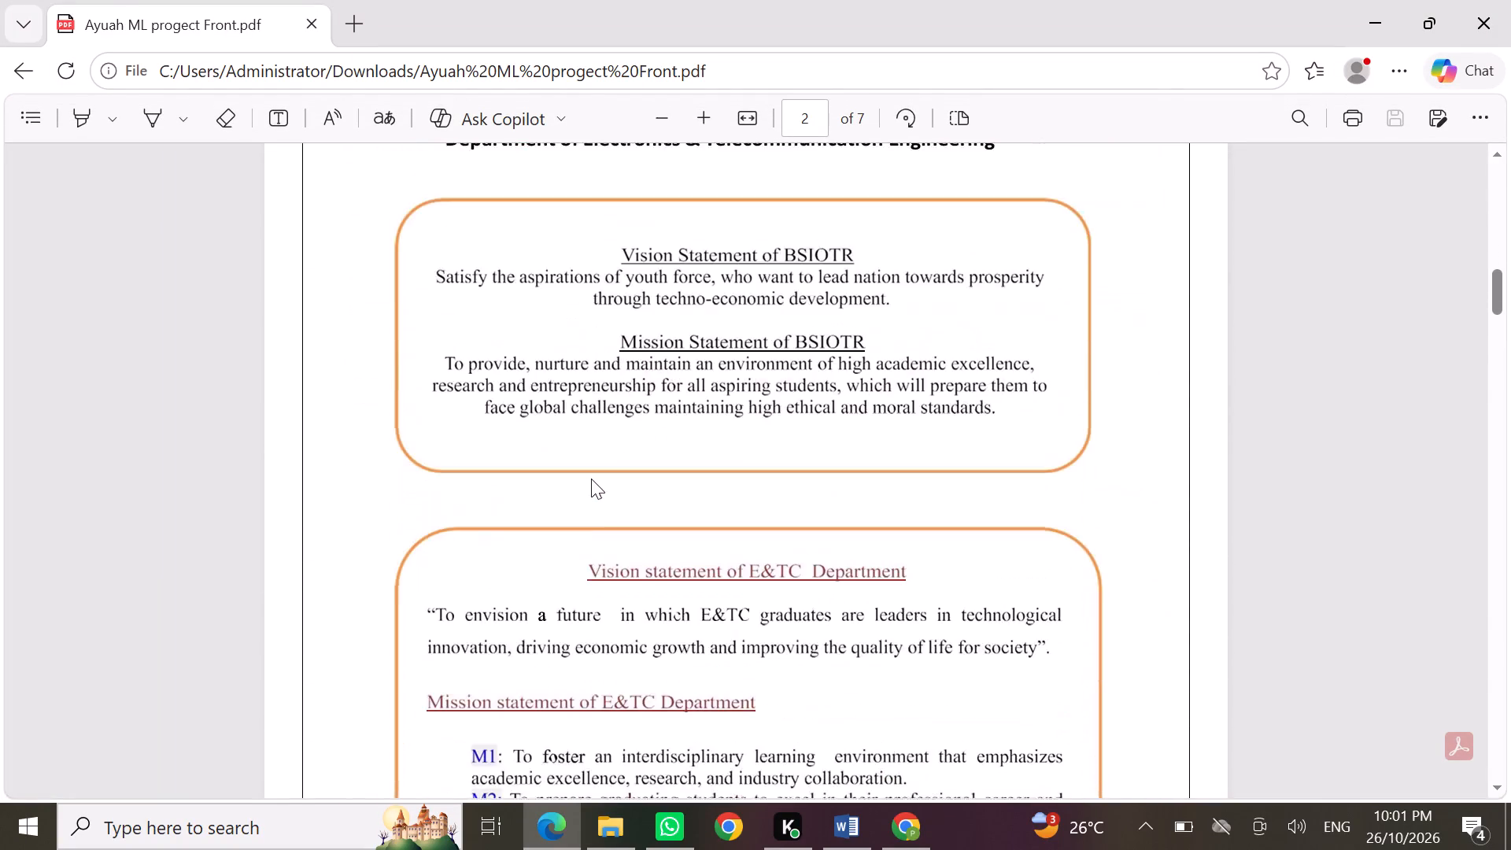
scroll(591, 479, "down", 8)
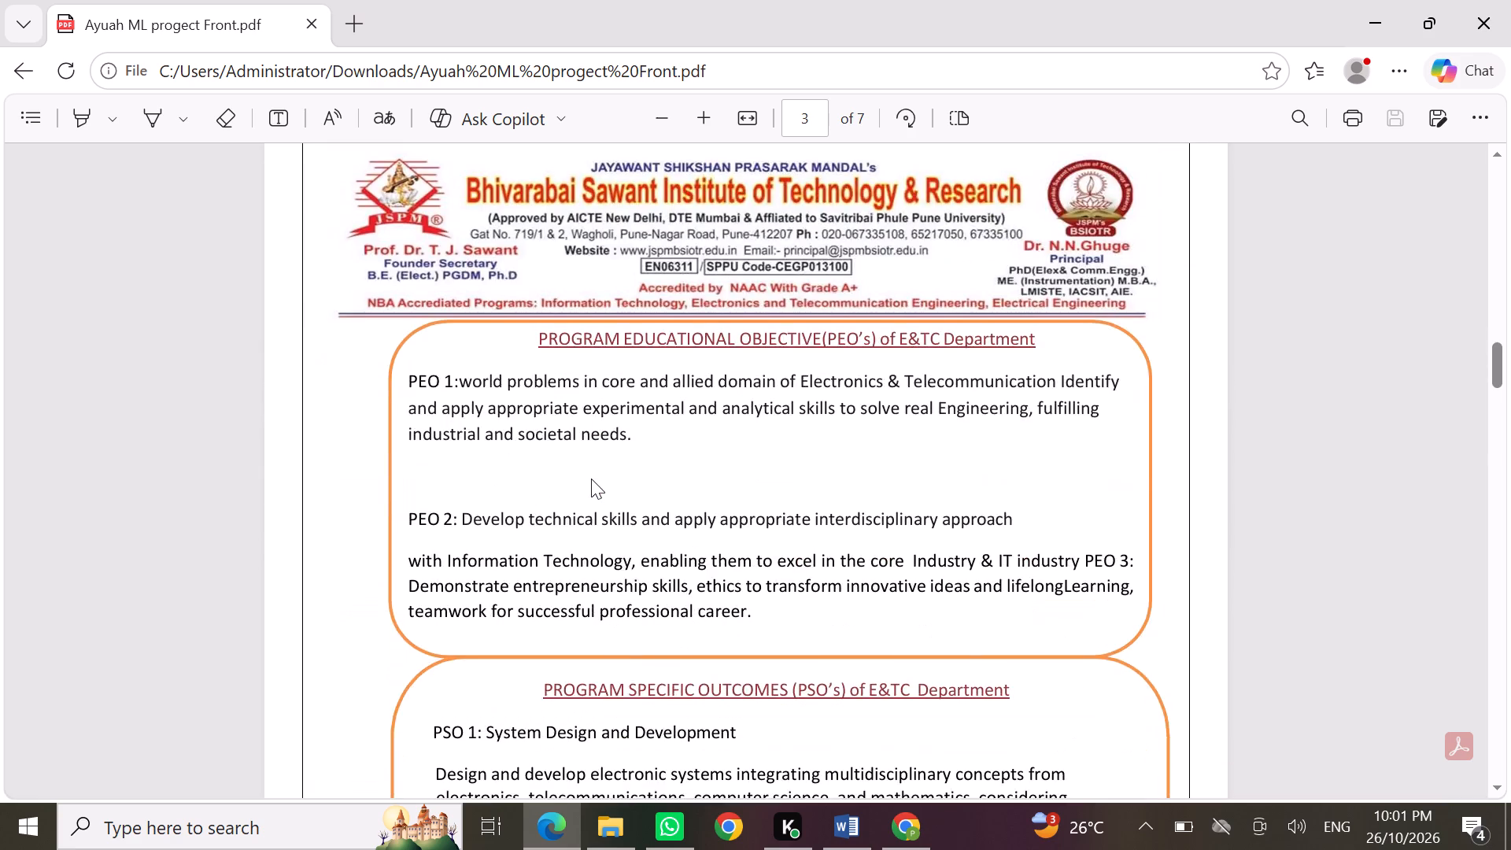
scroll(591, 479, "down", 10)
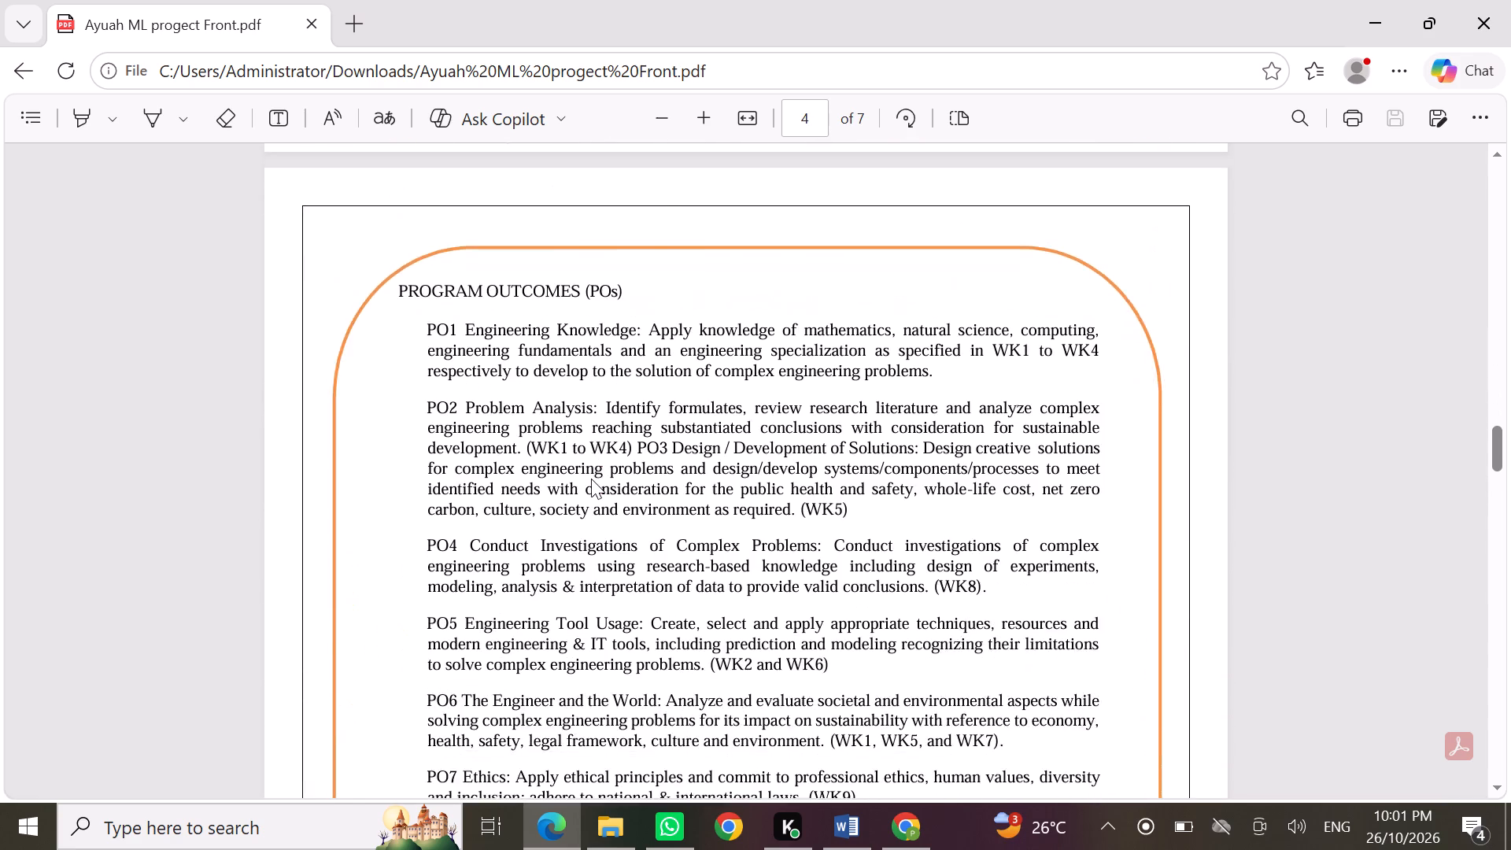
scroll(591, 479, "down", 9)
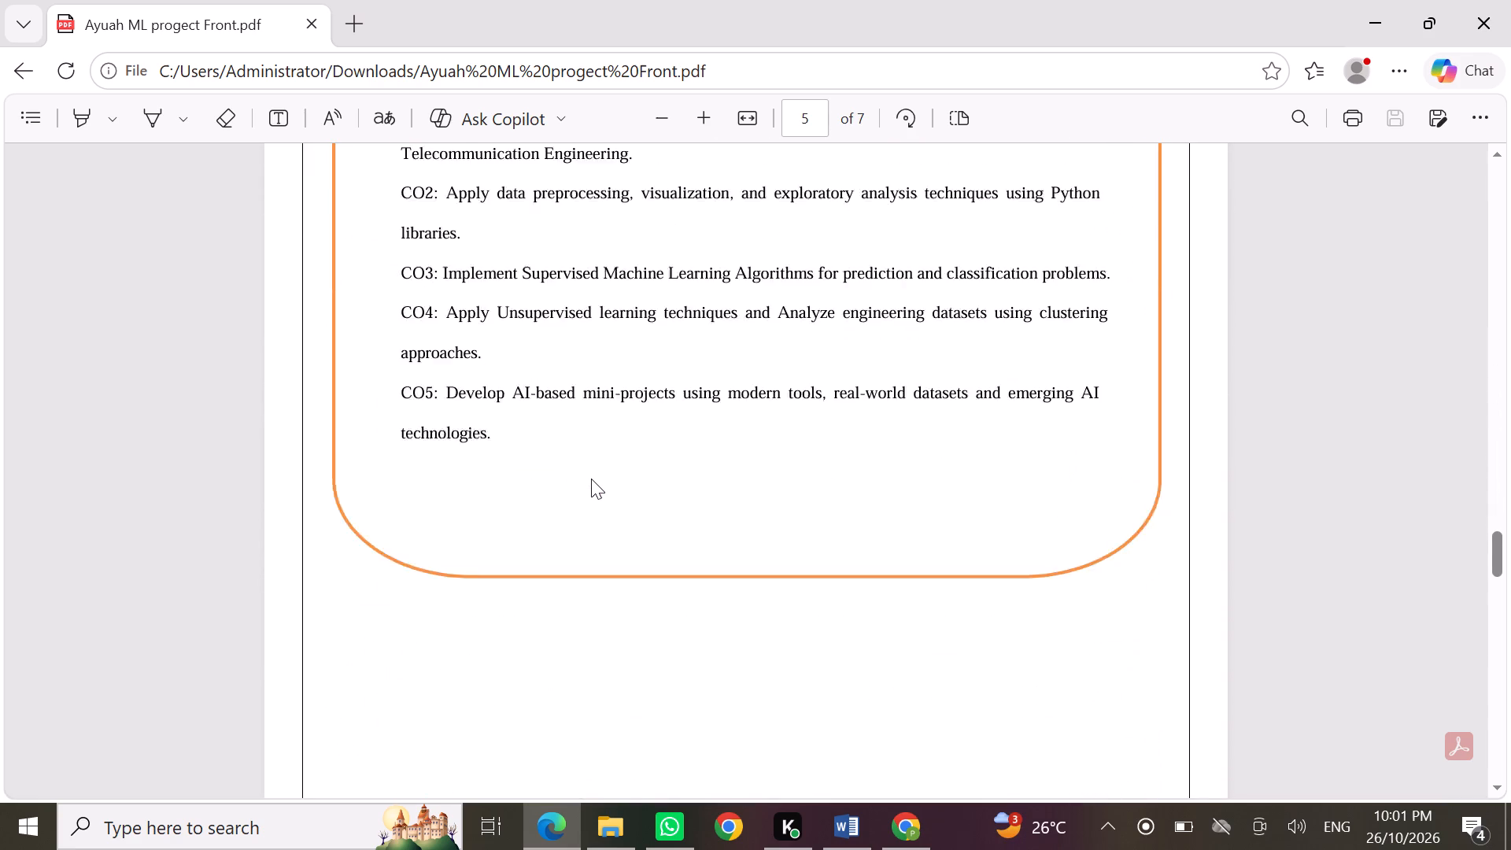
scroll(591, 479, "down", 10)
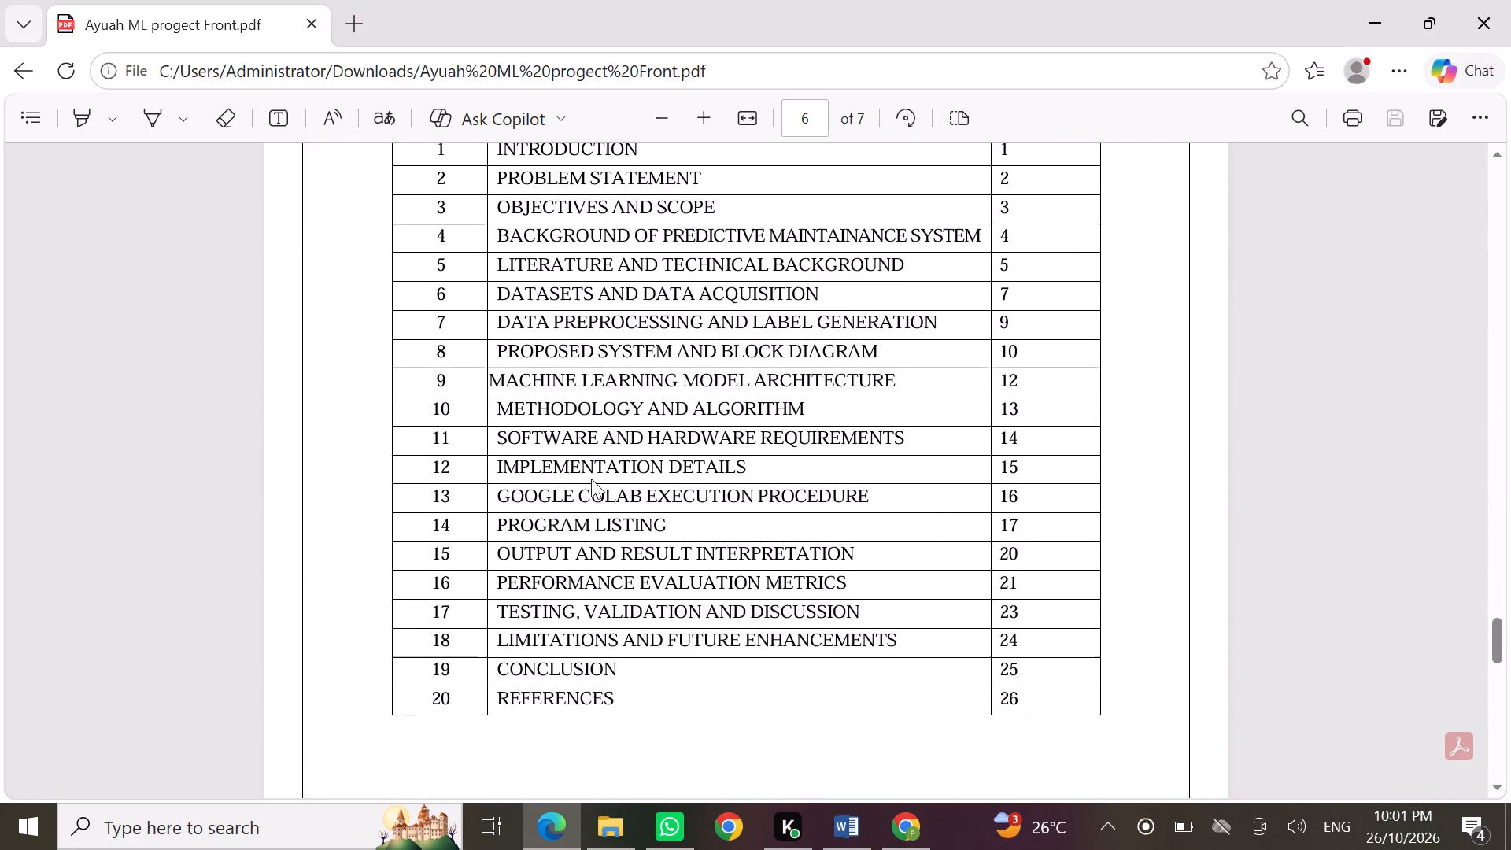
scroll(591, 479, "down", 7)
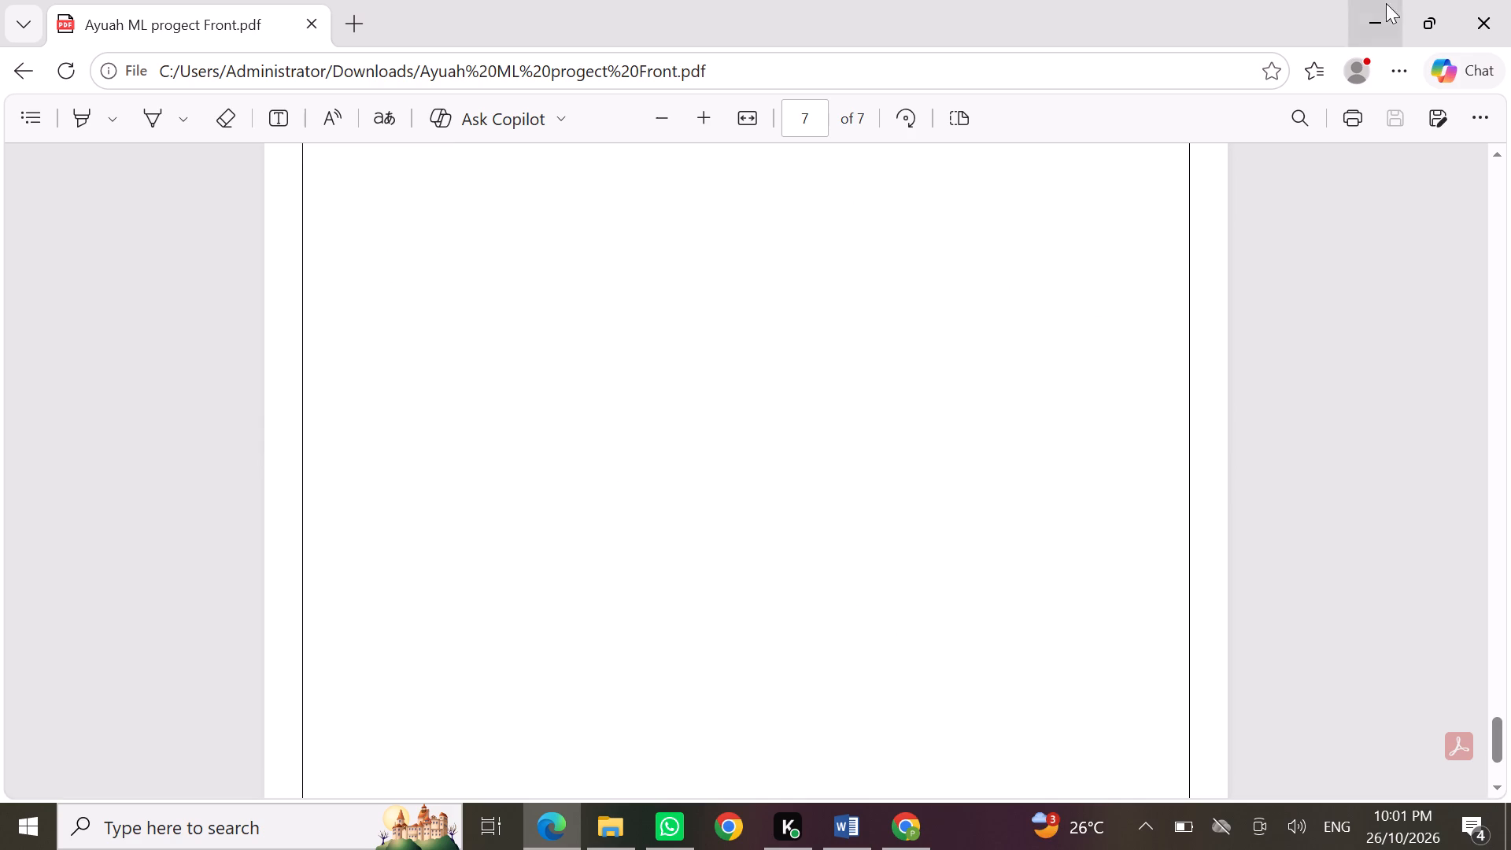